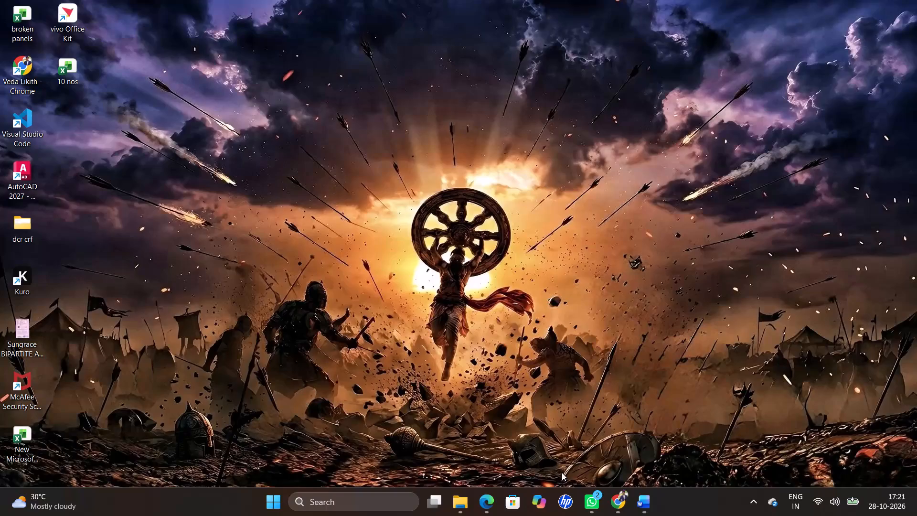
Switch to the SUNGRACE site in Chrome and open the Material Utilisation page under Material Management.
{"action": "left_click", "coordinate": [623, 499]}
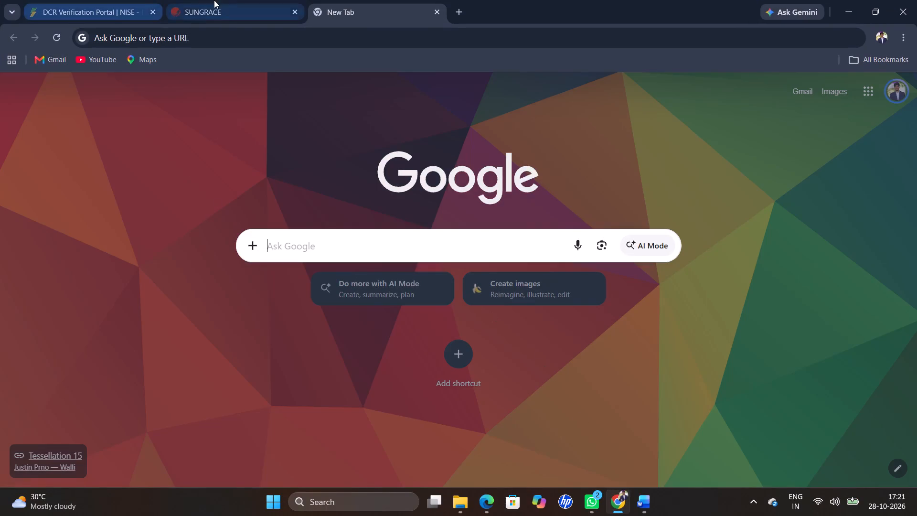
{"action": "left_click", "coordinate": [228, 10]}
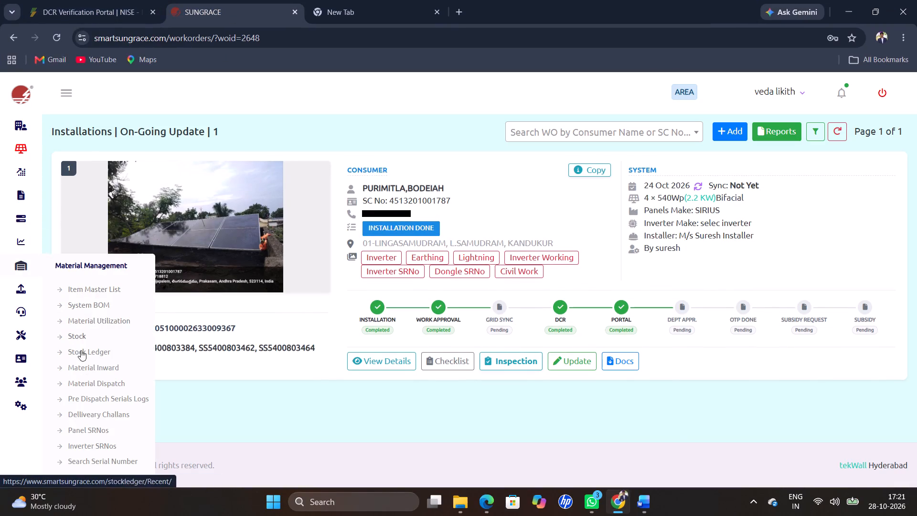
{"action": "left_click", "coordinate": [109, 317]}
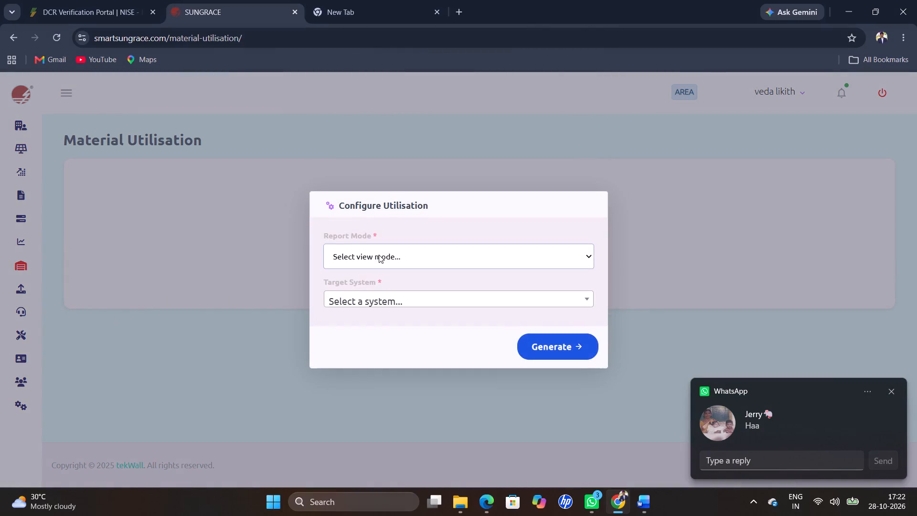
Generate a Total Summary Only utilisation report for warehouse SUNGRACE-KANDUKUR with target system full system kitt.
{"action": "left_click", "coordinate": [379, 255]}
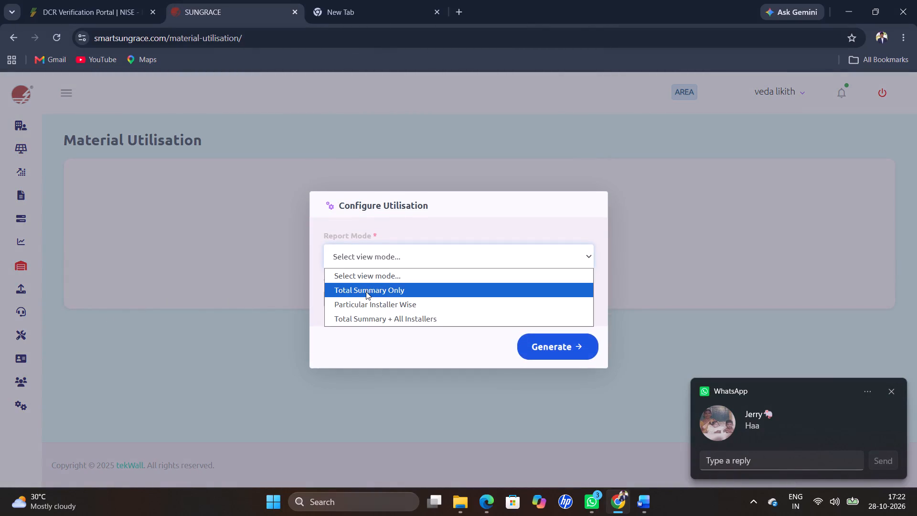
{"action": "left_click", "coordinate": [366, 291]}
{"action": "left_click", "coordinate": [372, 280]}
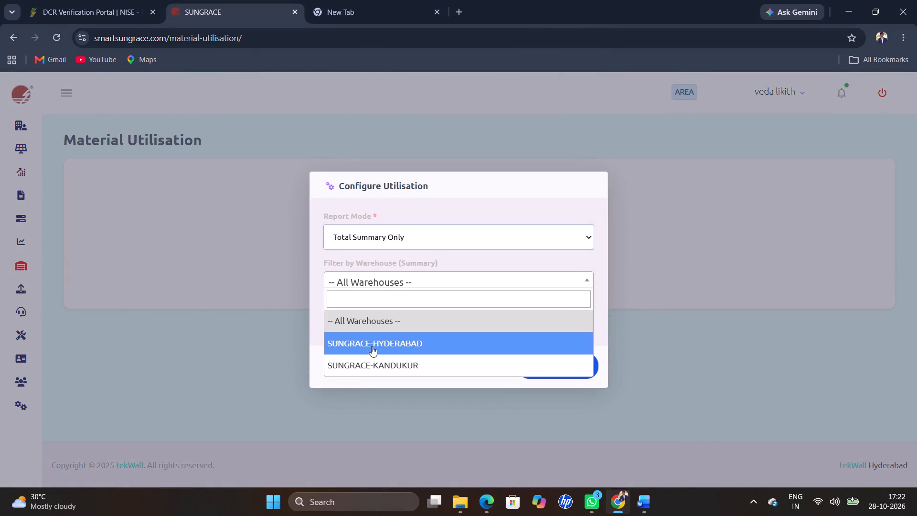
{"action": "left_click", "coordinate": [373, 359]}
{"action": "left_click", "coordinate": [366, 314]}
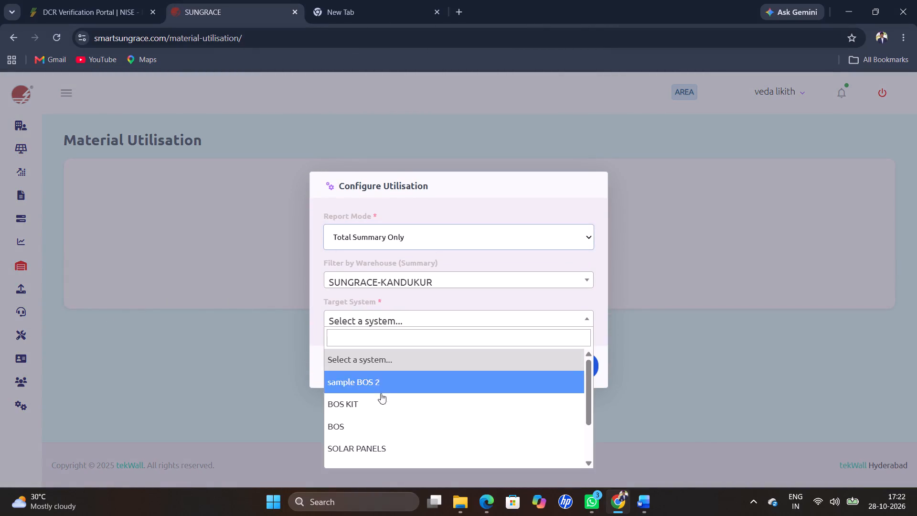
{"action": "scroll", "coordinate": [395, 423], "scroll_direction": "down", "scroll_amount": 3}
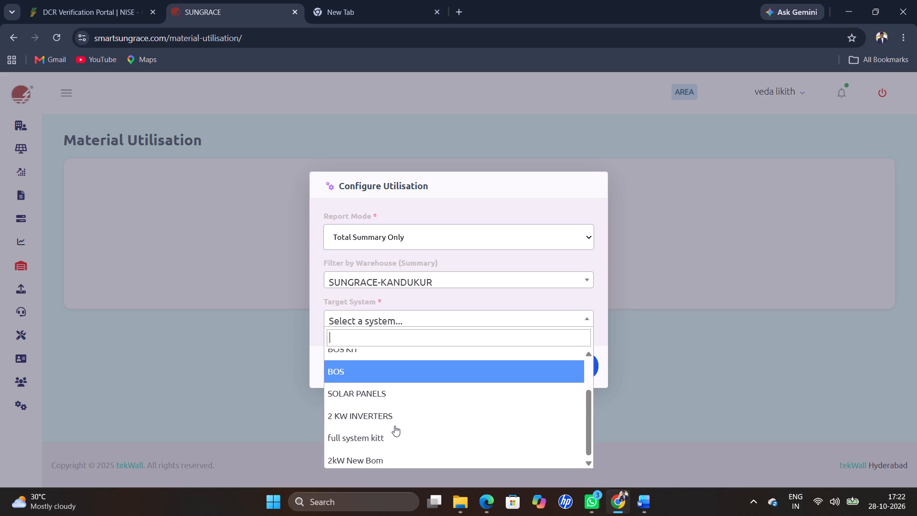
{"action": "left_click", "coordinate": [393, 427]}
{"action": "left_click", "coordinate": [523, 368]}
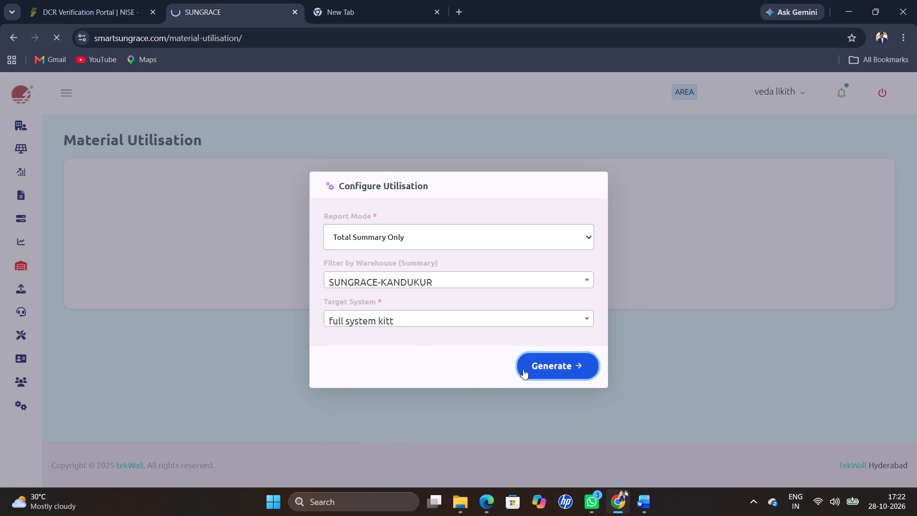
Review the Total Material Summary table for the warehouse from first to last material.
{"action": "scroll", "coordinate": [453, 353], "scroll_direction": "down", "scroll_amount": 14}
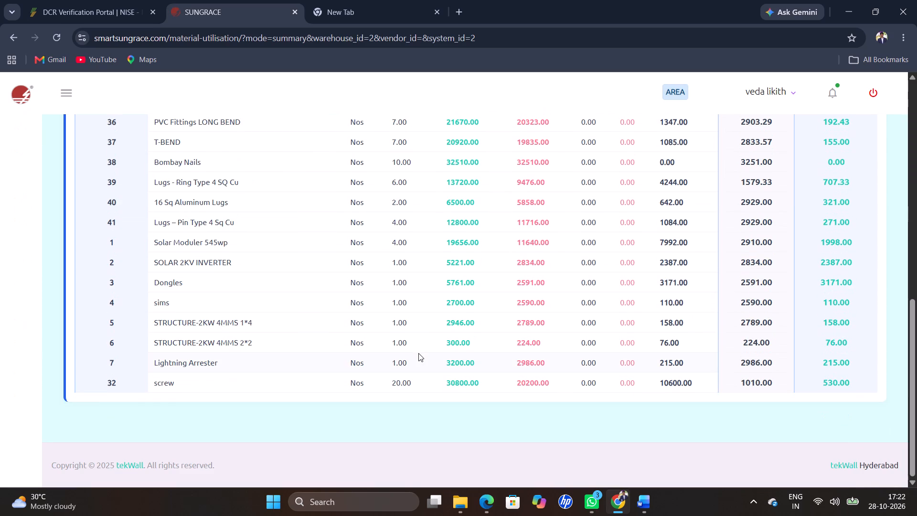
{"action": "scroll", "coordinate": [395, 368], "scroll_direction": "down", "scroll_amount": 6}
{"action": "scroll", "coordinate": [381, 381], "scroll_direction": "up", "scroll_amount": 16}
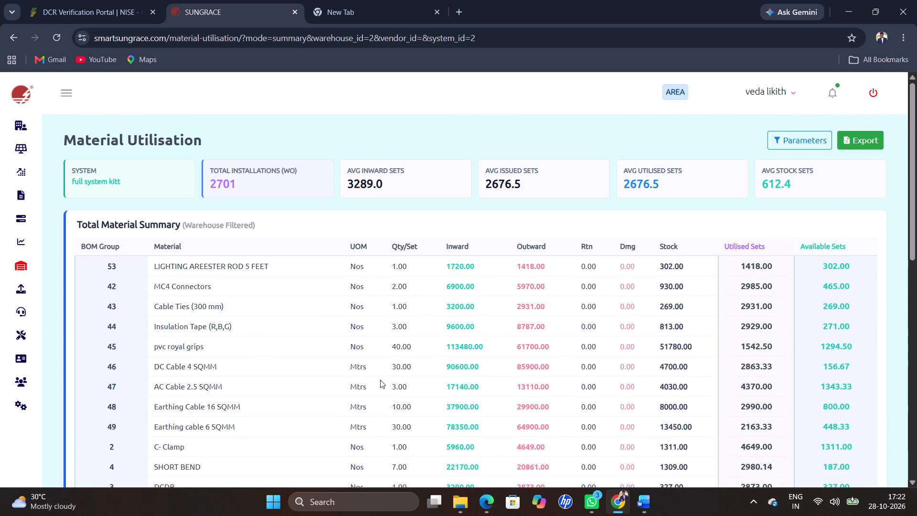
{"action": "scroll", "coordinate": [380, 380], "scroll_direction": "up", "scroll_amount": 4}
Reconfigure the utilisation report as Particular Installer Wise for VI POWER ZONE with target system full system kitt and generate it.
{"action": "left_click", "coordinate": [780, 141]}
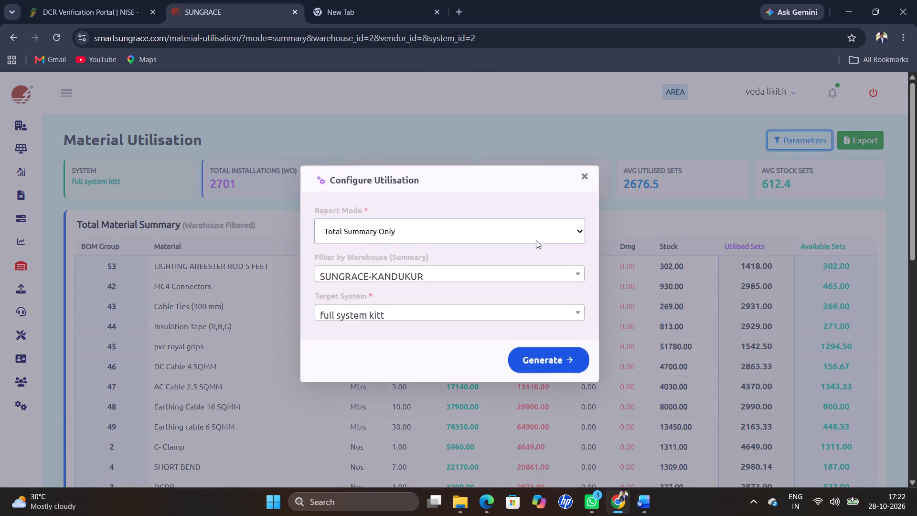
{"action": "left_click", "coordinate": [410, 239]}
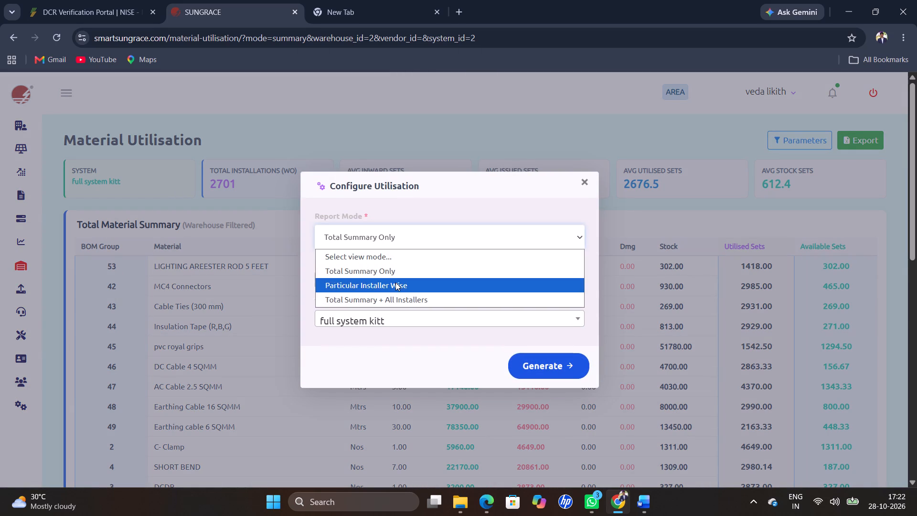
{"action": "left_click", "coordinate": [395, 282]}
{"action": "left_click", "coordinate": [395, 282]}
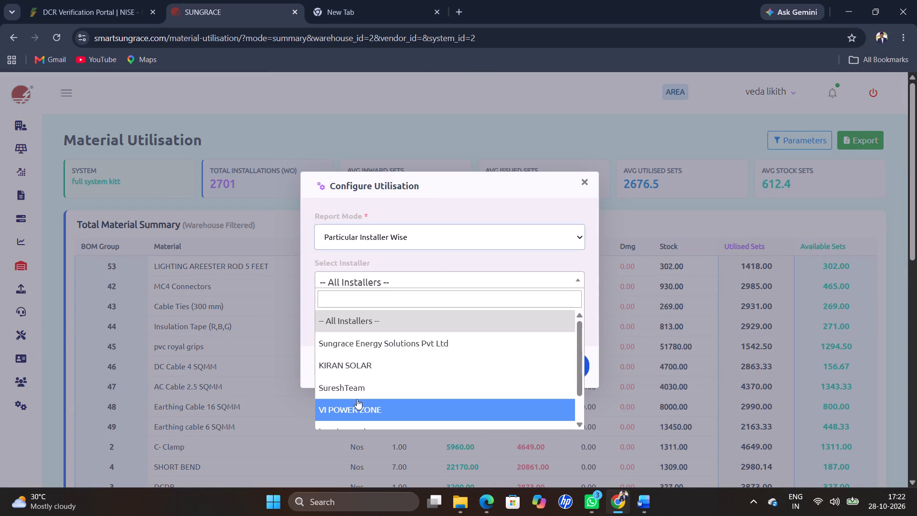
{"action": "left_click", "coordinate": [358, 398]}
{"action": "left_click", "coordinate": [428, 279]}
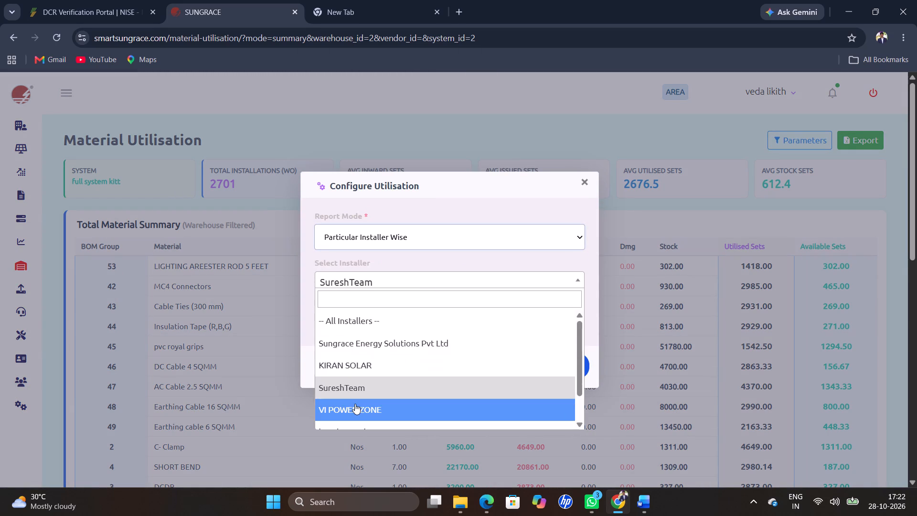
{"action": "left_click", "coordinate": [355, 404]}
{"action": "left_click", "coordinate": [399, 322]}
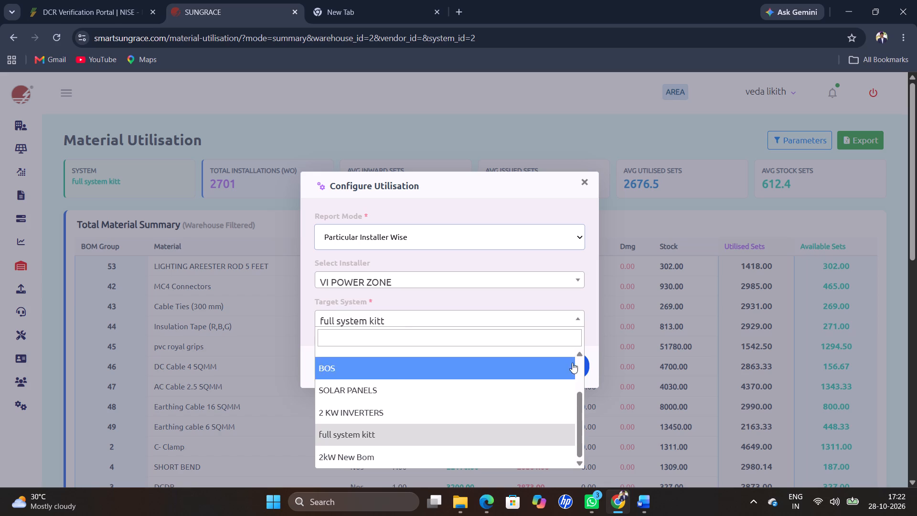
{"action": "scroll", "coordinate": [405, 387], "scroll_direction": "down", "scroll_amount": 1}
{"action": "left_click", "coordinate": [360, 434]}
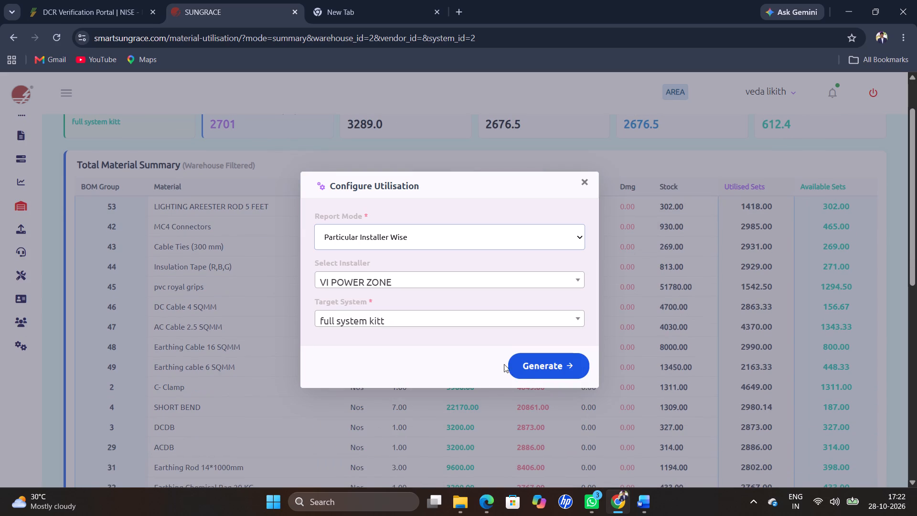
{"action": "left_click", "coordinate": [522, 369]}
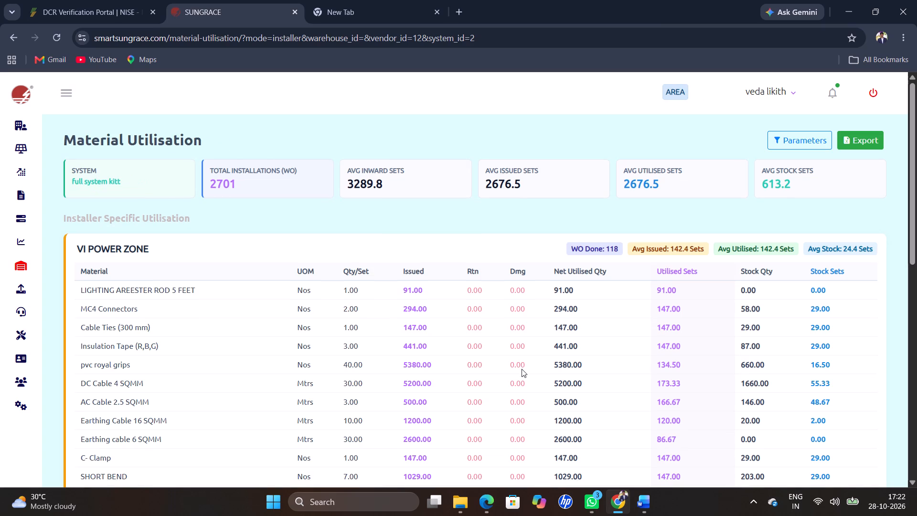
Examine VI POWER ZONE's material utilisation table down to the Solar Moduler 545wp row.
{"action": "scroll", "coordinate": [324, 287], "scroll_direction": "down", "scroll_amount": 1}
{"action": "scroll", "coordinate": [147, 259], "scroll_direction": "down", "scroll_amount": 3}
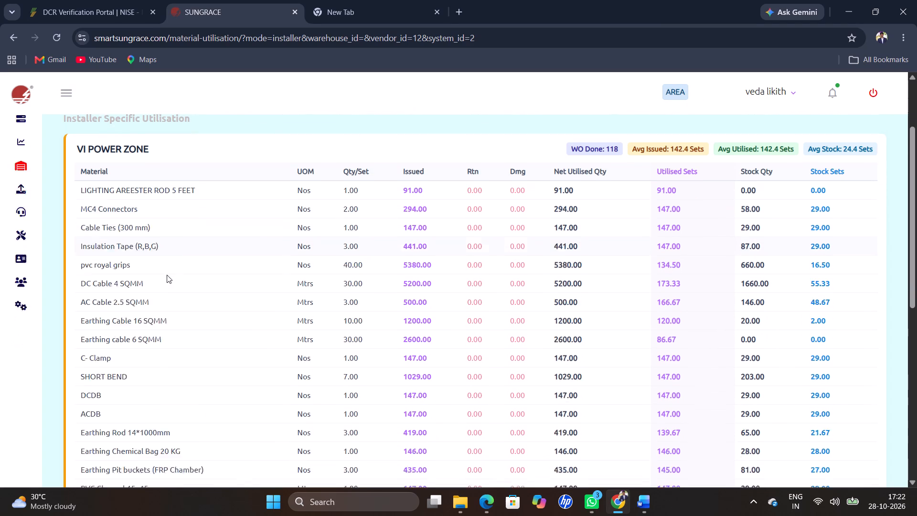
{"action": "scroll", "coordinate": [164, 391], "scroll_direction": "down", "scroll_amount": 3}
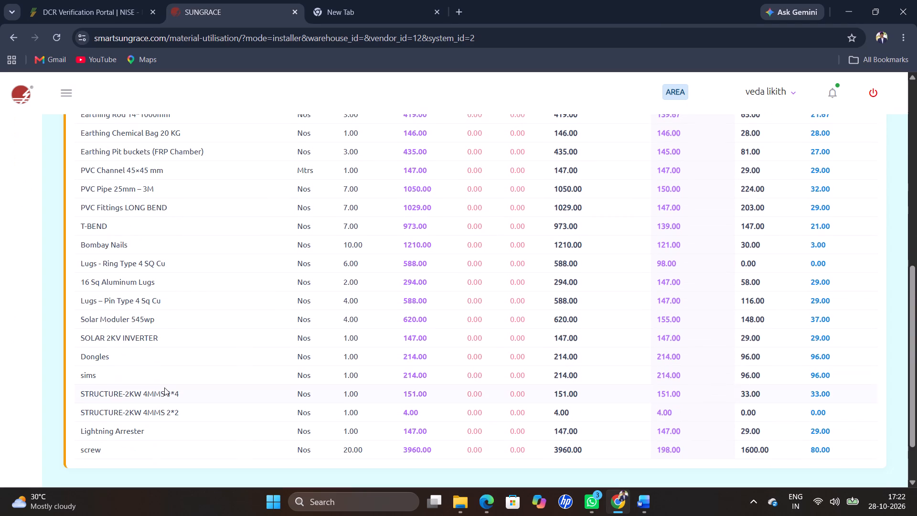
{"action": "left_click", "coordinate": [149, 322]}
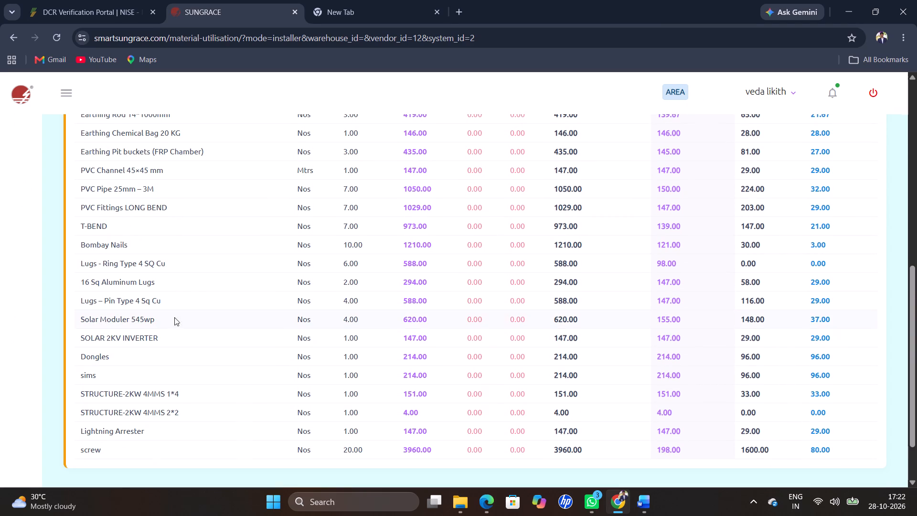
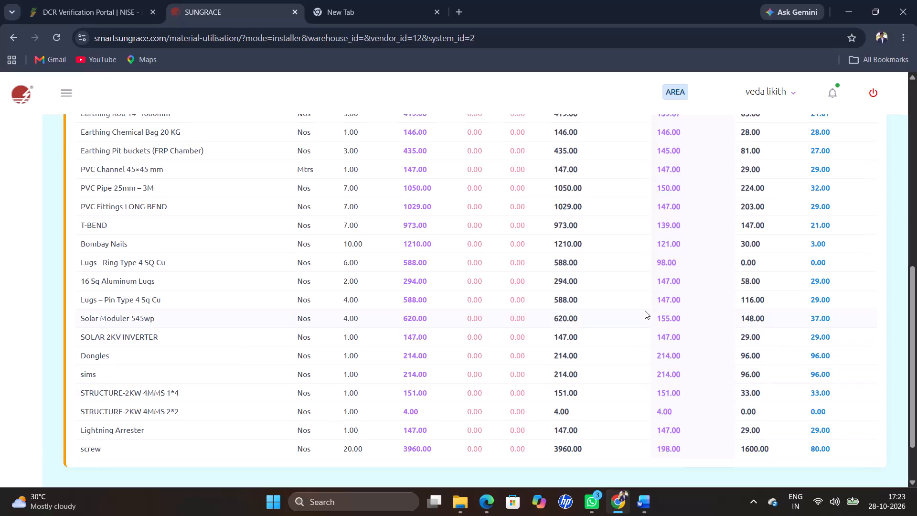
Generate a Particular Installer Wise utilisation report for beeshma solar with target system full system kitt.
{"action": "scroll", "coordinate": [645, 311], "scroll_direction": "down", "scroll_amount": 2}
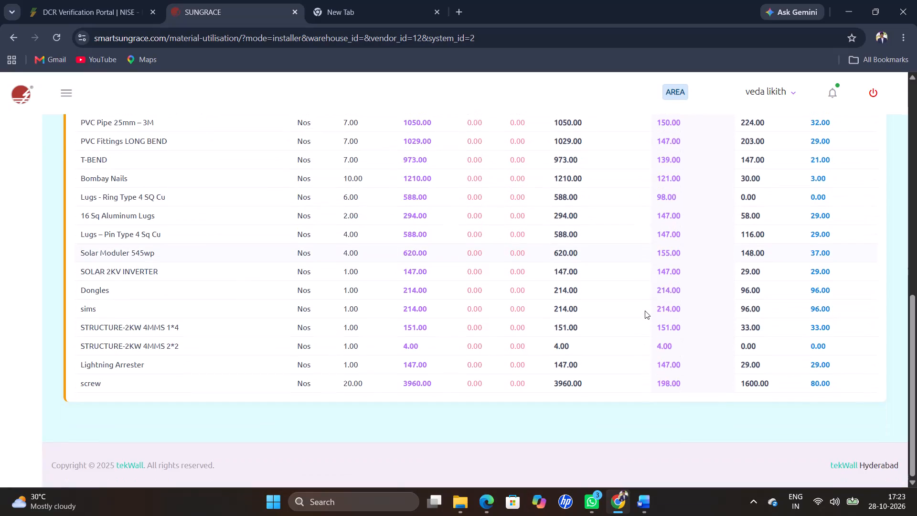
{"action": "scroll", "coordinate": [645, 310], "scroll_direction": "up", "scroll_amount": 12}
{"action": "left_click", "coordinate": [780, 138]}
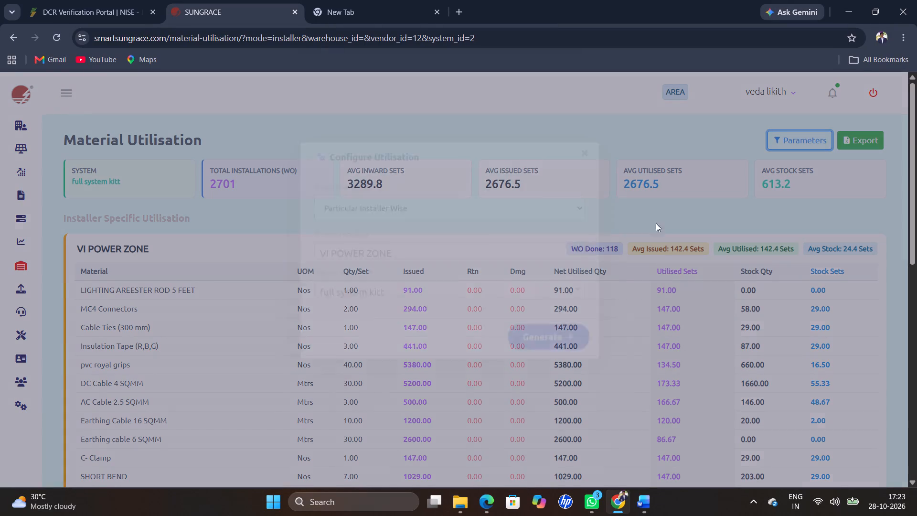
{"action": "left_click", "coordinate": [385, 283]}
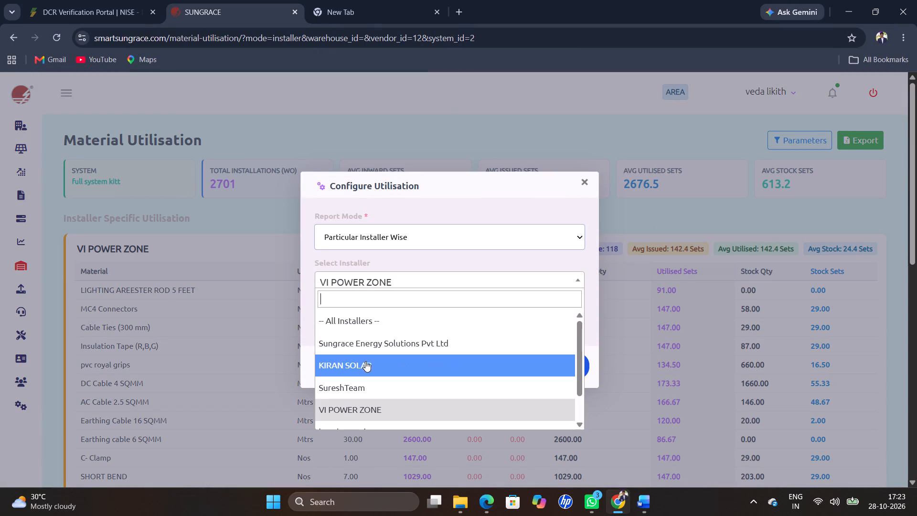
{"action": "scroll", "coordinate": [361, 380], "scroll_direction": "down", "scroll_amount": 1}
{"action": "left_click", "coordinate": [363, 394]}
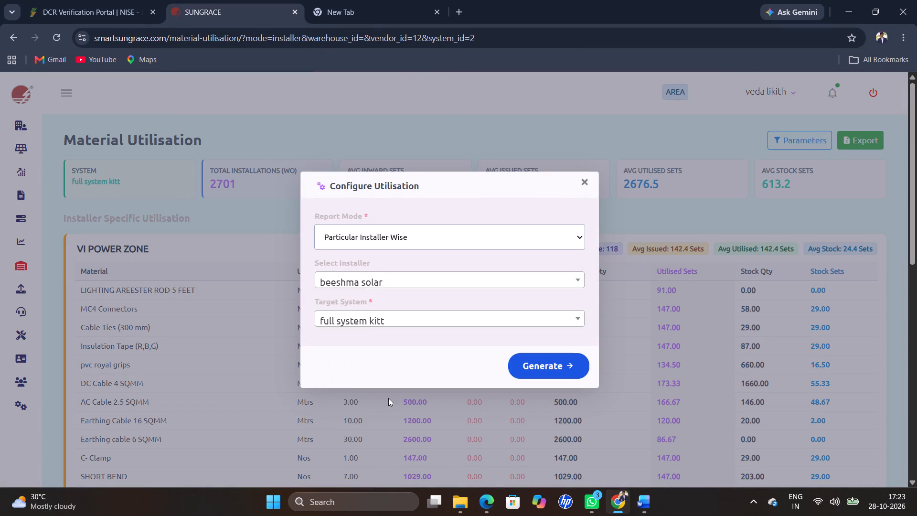
{"action": "left_click", "coordinate": [561, 364]}
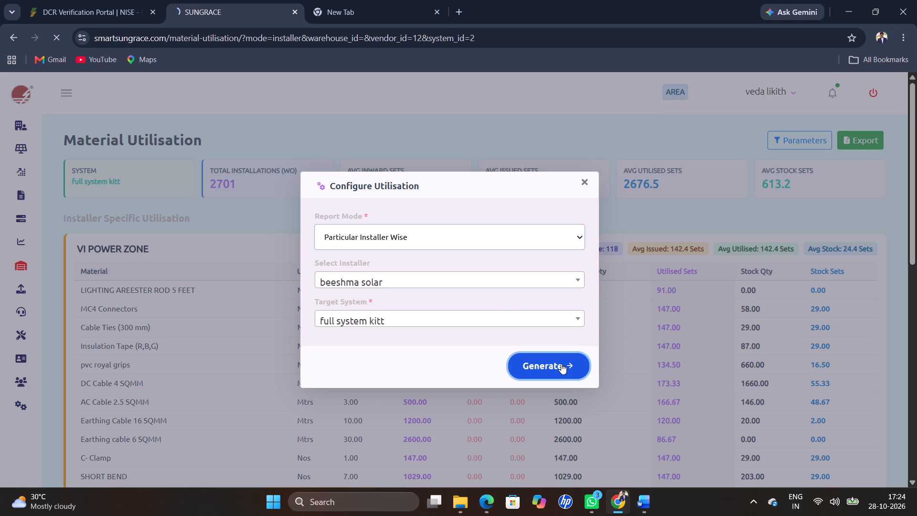
Examine beeshma solar's material utilisation table down to the last material, screw, and back up through the earlier rows.
{"action": "scroll", "coordinate": [561, 364], "scroll_direction": "down", "scroll_amount": 5}
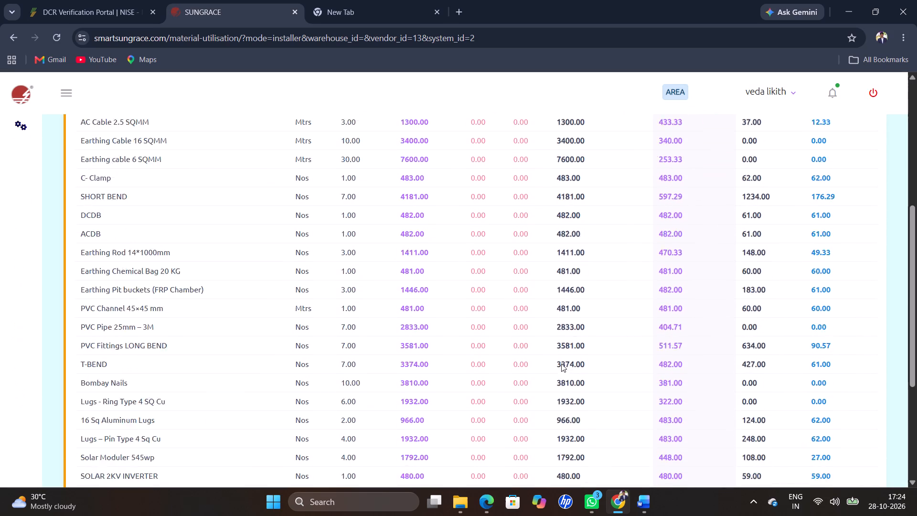
{"action": "scroll", "coordinate": [561, 364], "scroll_direction": "down", "scroll_amount": 4}
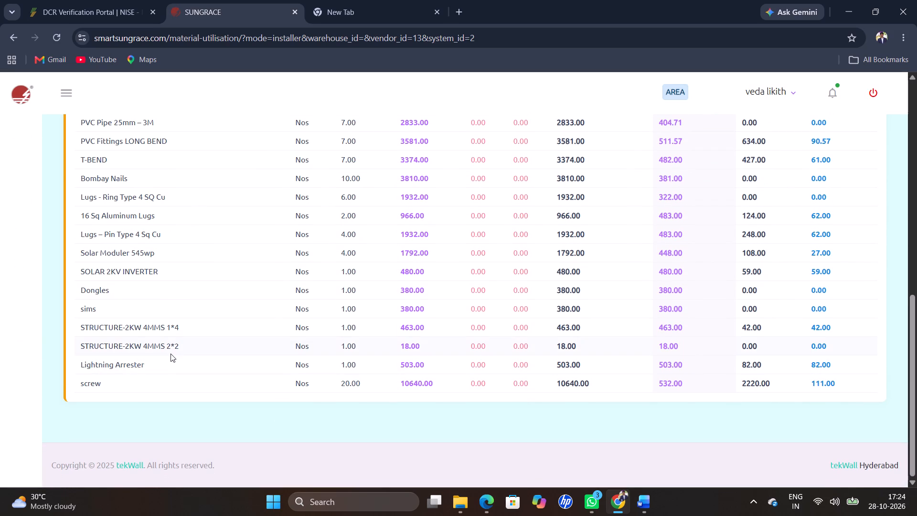
{"action": "scroll", "coordinate": [171, 353], "scroll_direction": "up", "scroll_amount": 4}
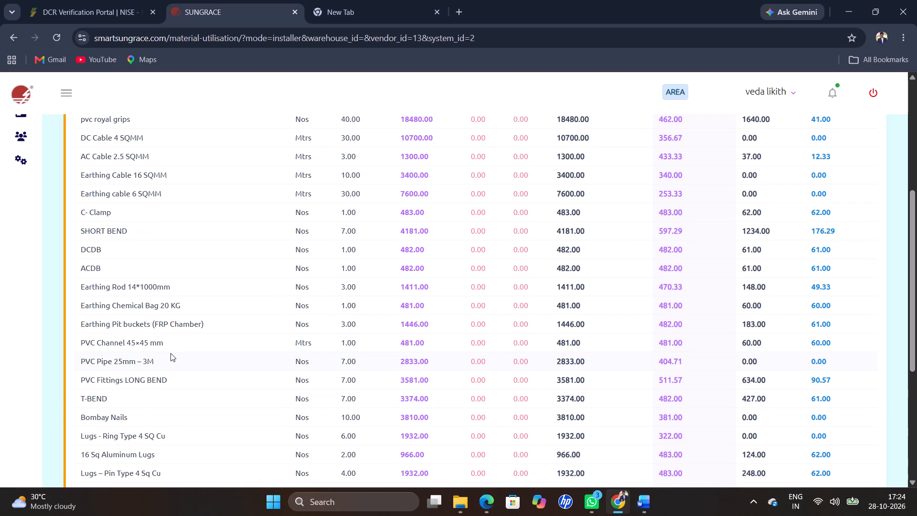
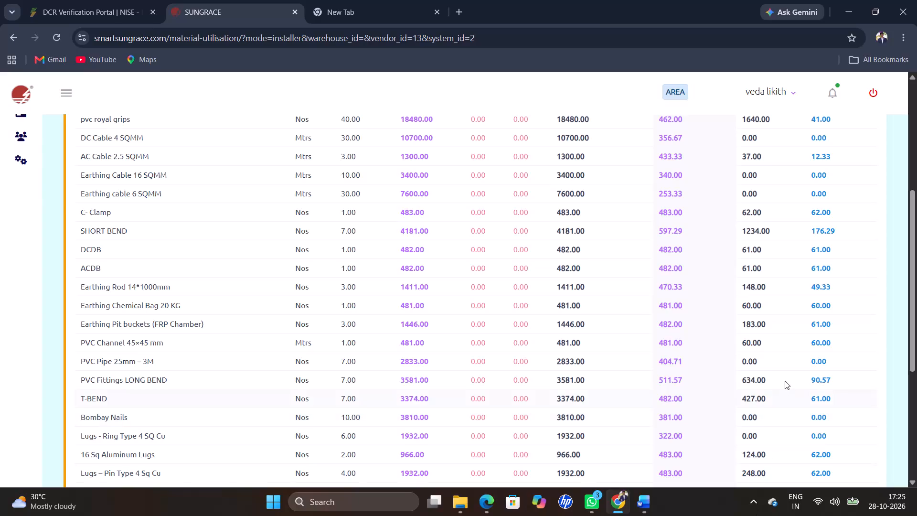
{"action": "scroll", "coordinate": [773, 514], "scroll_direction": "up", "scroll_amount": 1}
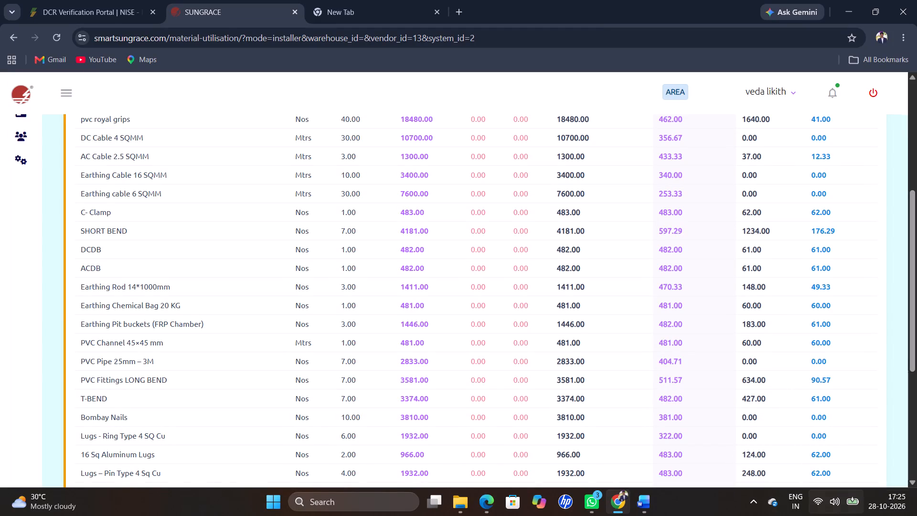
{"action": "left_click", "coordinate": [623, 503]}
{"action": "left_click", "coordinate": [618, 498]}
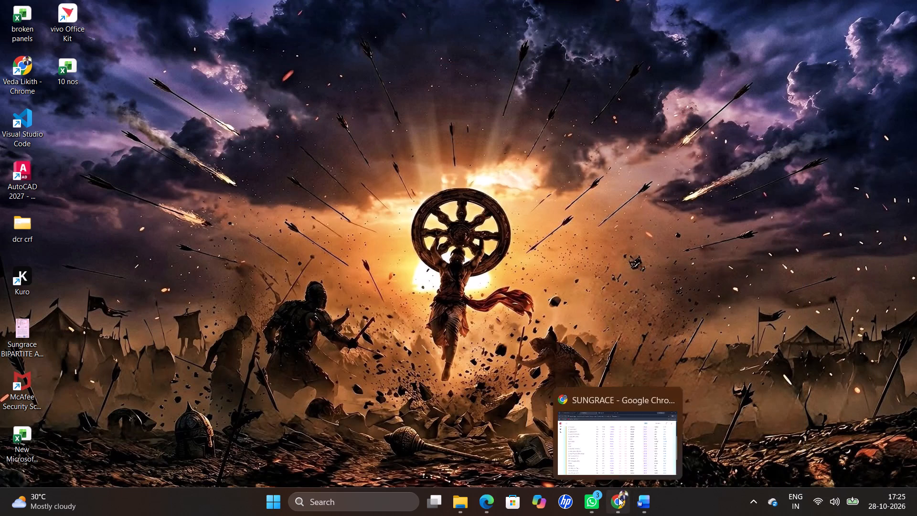
Open the Total installations list from the SUNGRACE dashboard and reload it.
{"action": "left_click", "coordinate": [196, 13]}
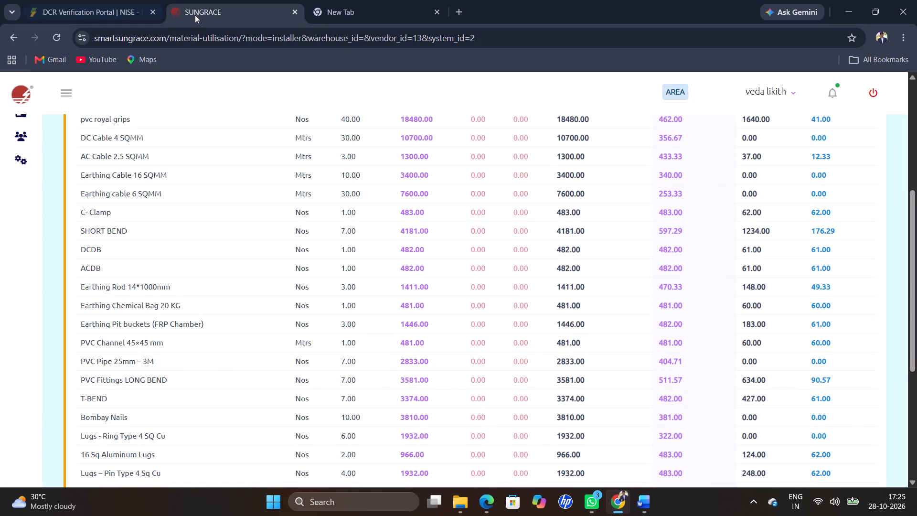
{"action": "left_click", "coordinate": [25, 97]}
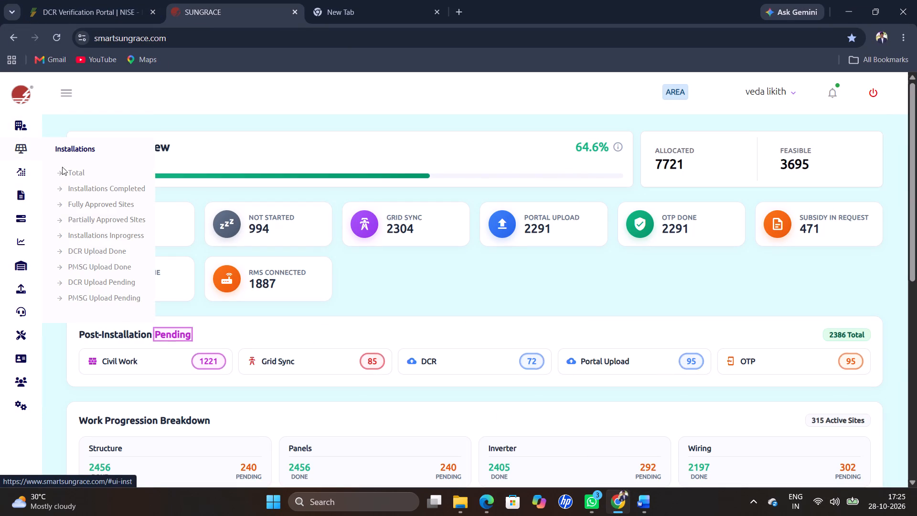
{"action": "left_click", "coordinate": [79, 169]}
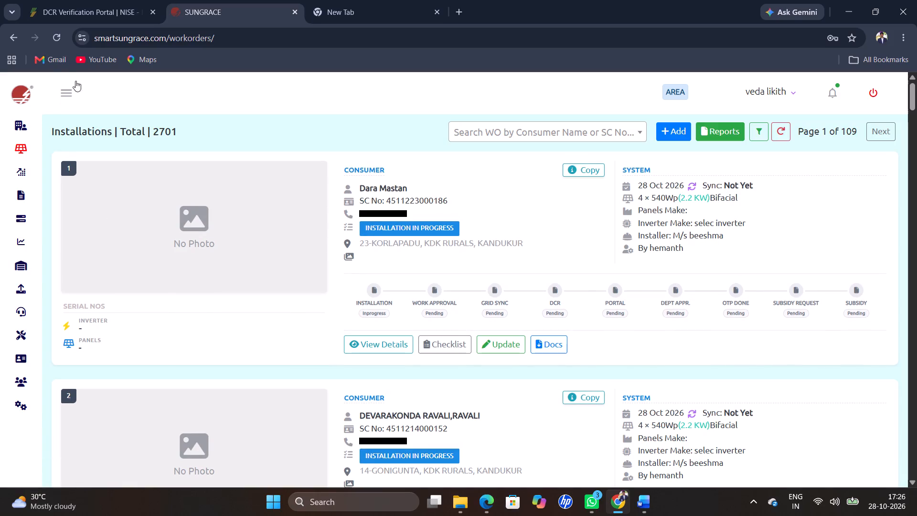
{"action": "left_click_drag", "start_coordinate": [53, 15], "coordinate": [47, 3]}
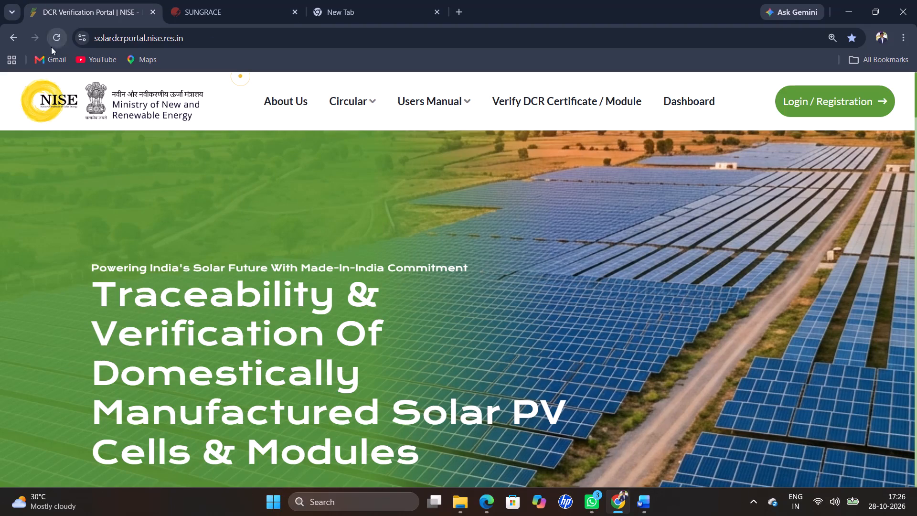
{"action": "left_click", "coordinate": [238, 4]}
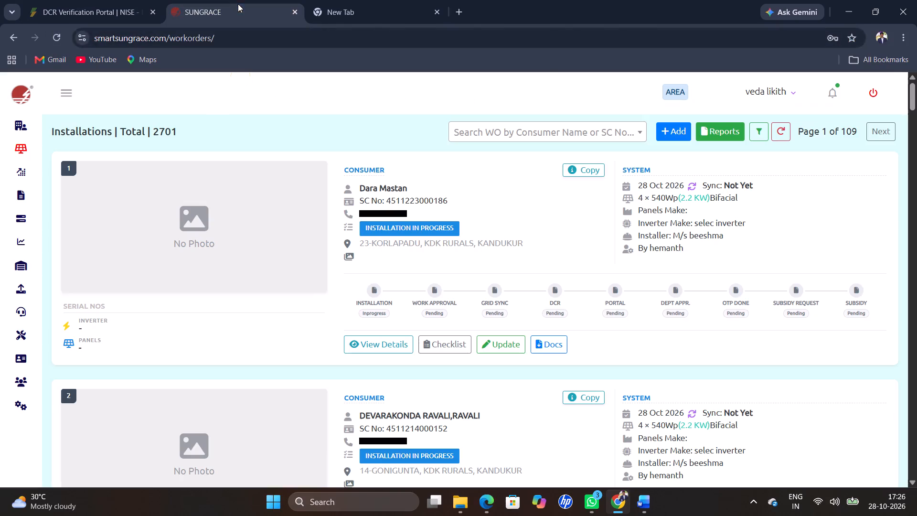
{"action": "left_click", "coordinate": [59, 40]}
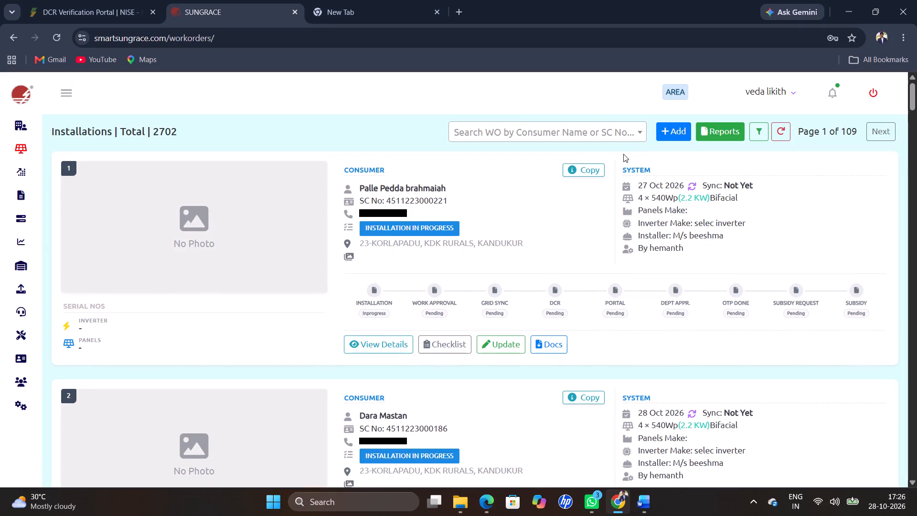
Download the Installation Report for the total installations and open it in Excel with editing enabled.
{"action": "left_click", "coordinate": [727, 130]}
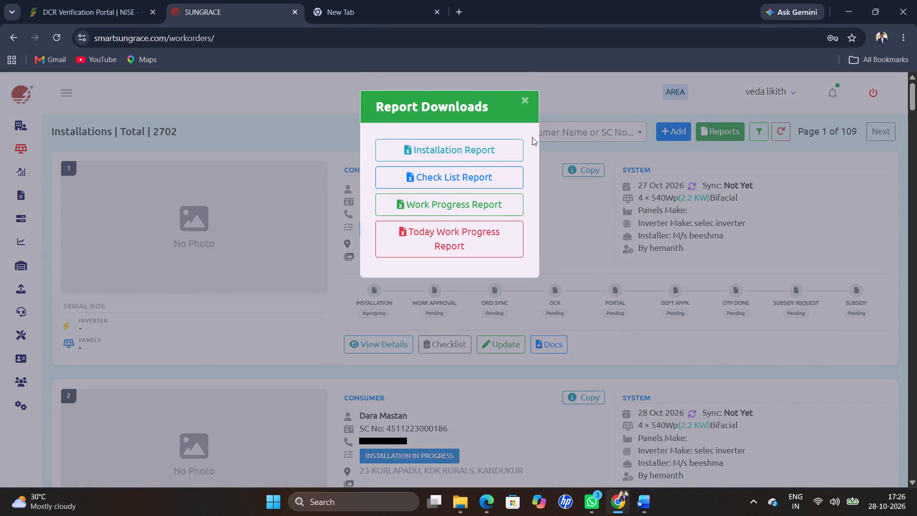
{"action": "left_click", "coordinate": [480, 148]}
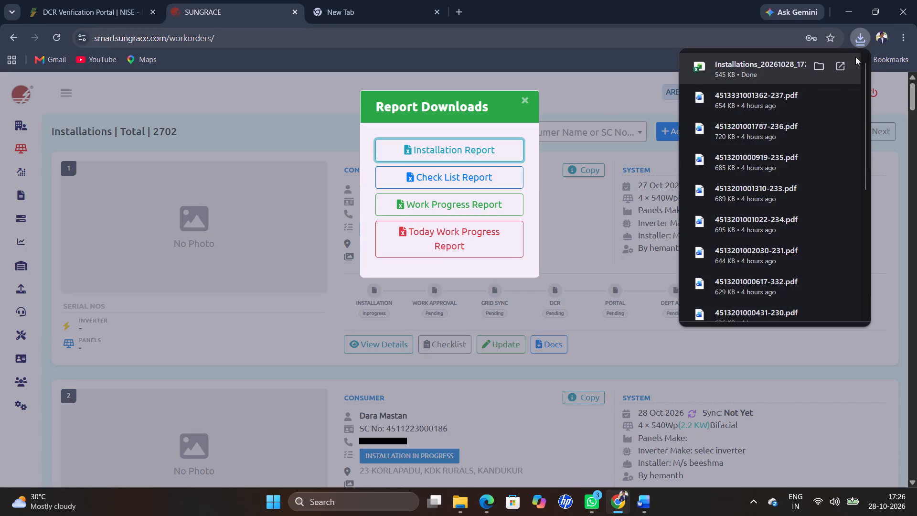
{"action": "double_click", "coordinate": [775, 62]}
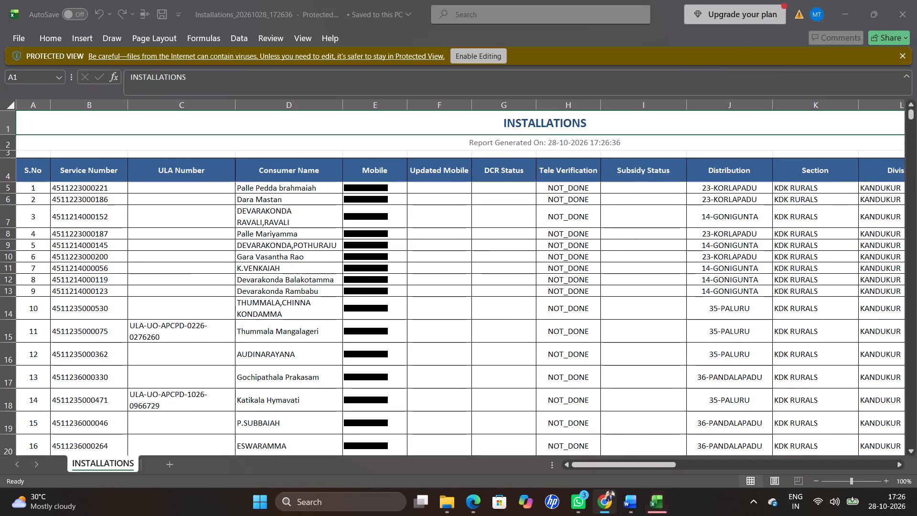
{"action": "left_click", "coordinate": [493, 60]}
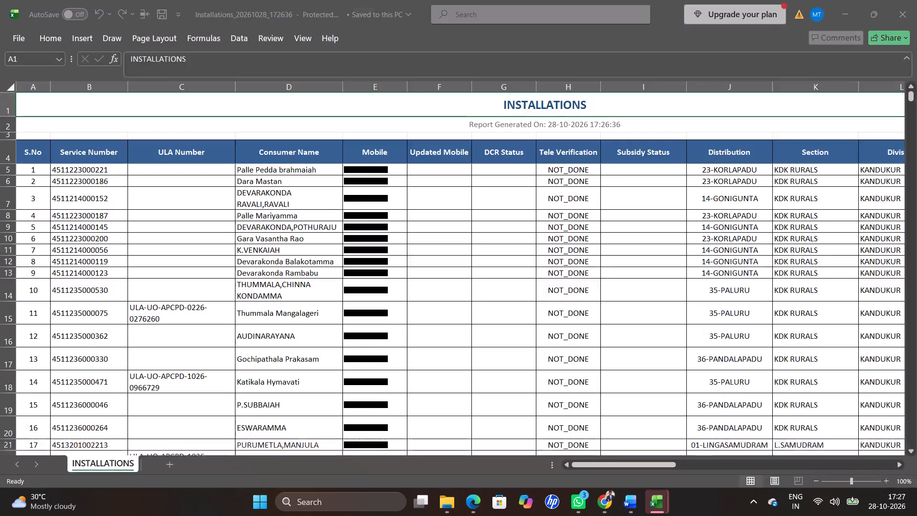
Add column filters to header row 4 of the INSTALLATIONS sheet.
{"action": "left_click", "coordinate": [14, 213]}
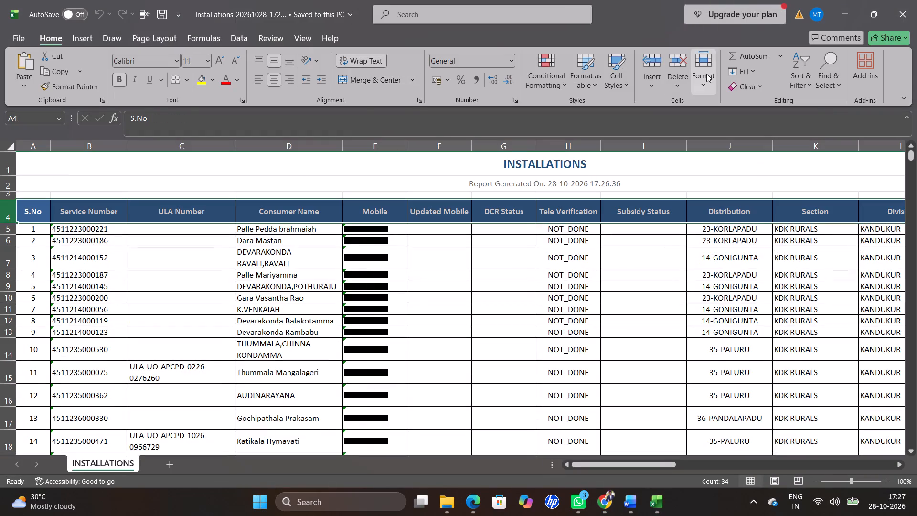
{"action": "left_click", "coordinate": [799, 77]}
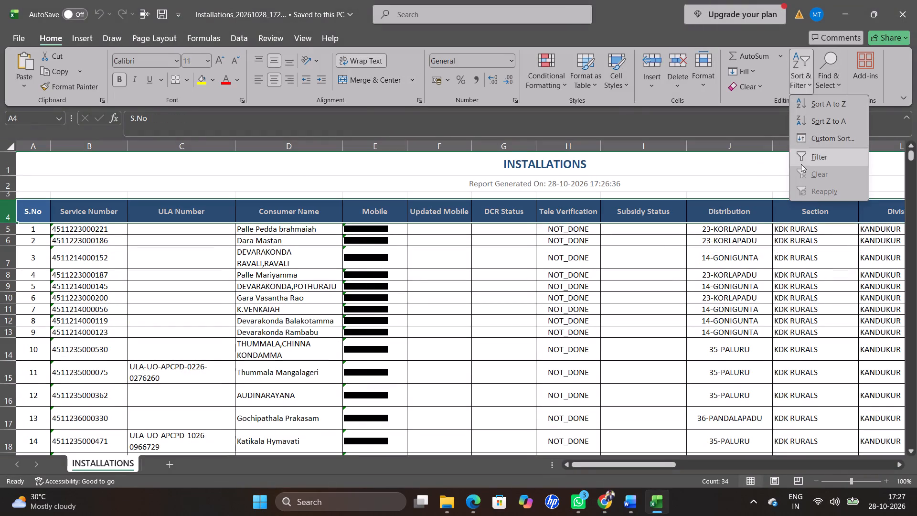
{"action": "left_click", "coordinate": [805, 152]}
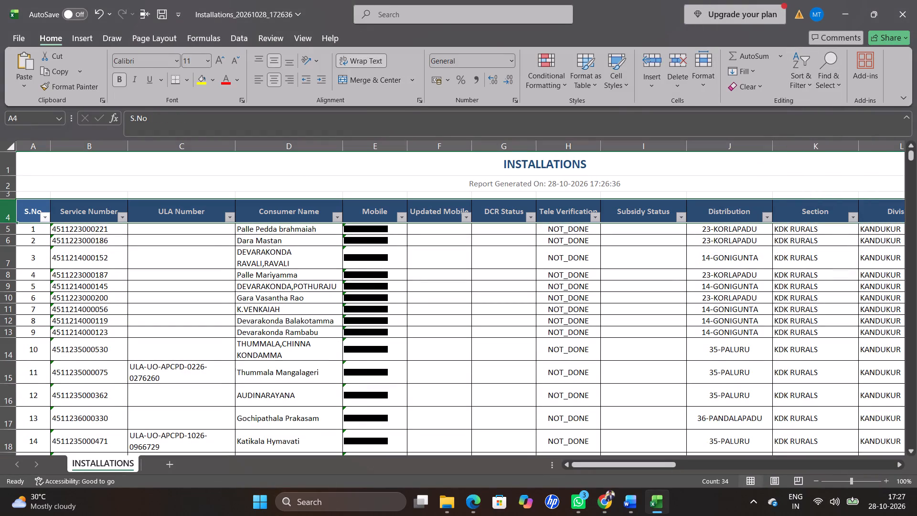
Filter the ULA Number column to exclude blank entries.
{"action": "left_click", "coordinate": [229, 216]}
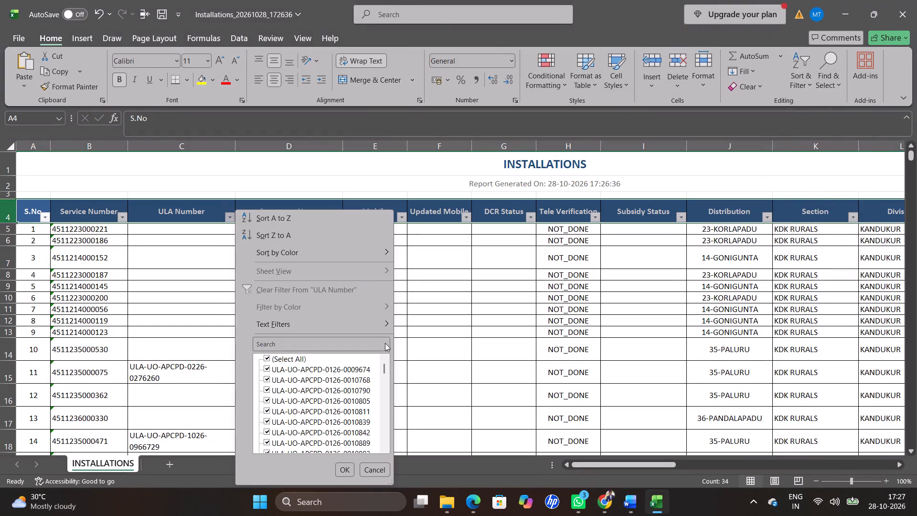
{"action": "left_click_drag", "start_coordinate": [384, 365], "coordinate": [360, 515]}
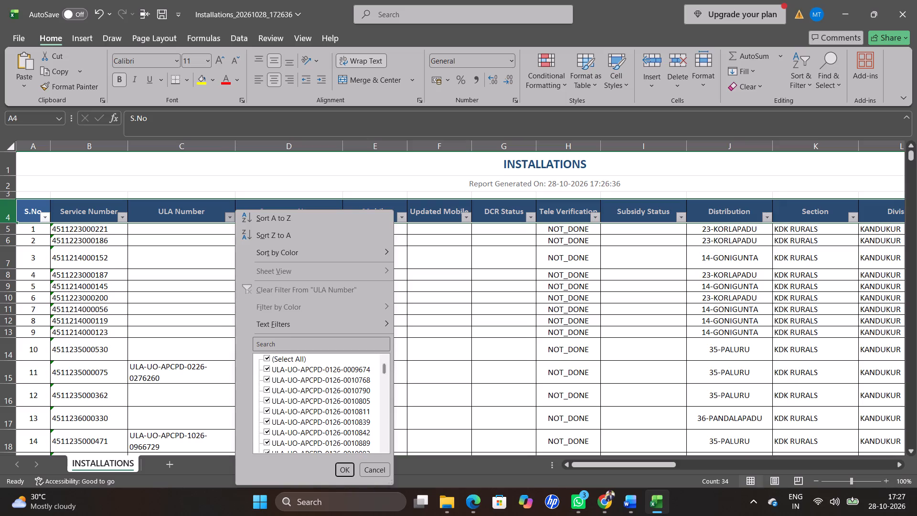
{"action": "left_click_drag", "start_coordinate": [385, 367], "coordinate": [395, 447]}
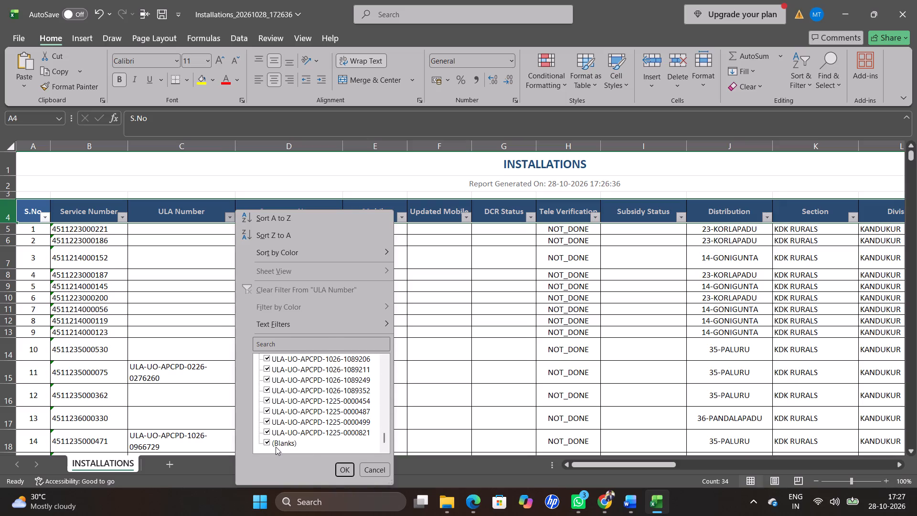
{"action": "left_click", "coordinate": [276, 447]}
{"action": "left_click", "coordinate": [349, 470]}
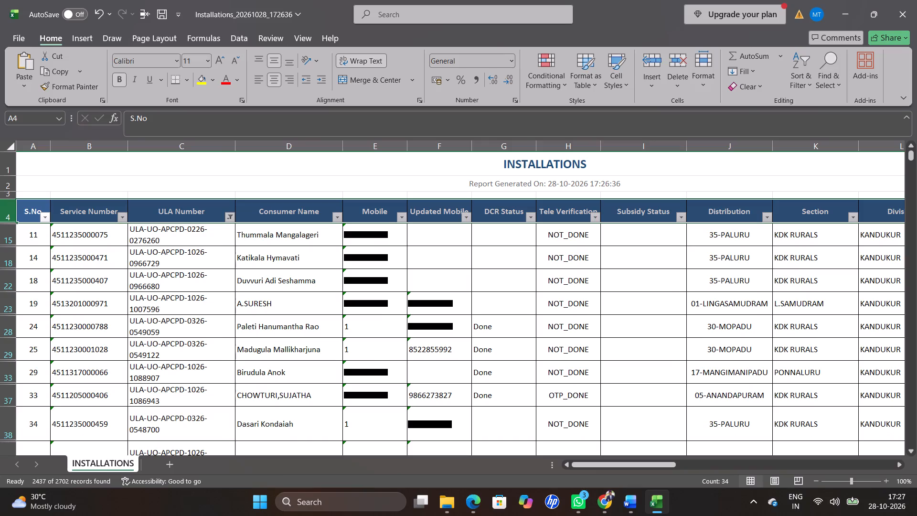
Filter the DCR Status column to exclude Done, keeping only the blank entries.
{"action": "left_click", "coordinate": [531, 219]}
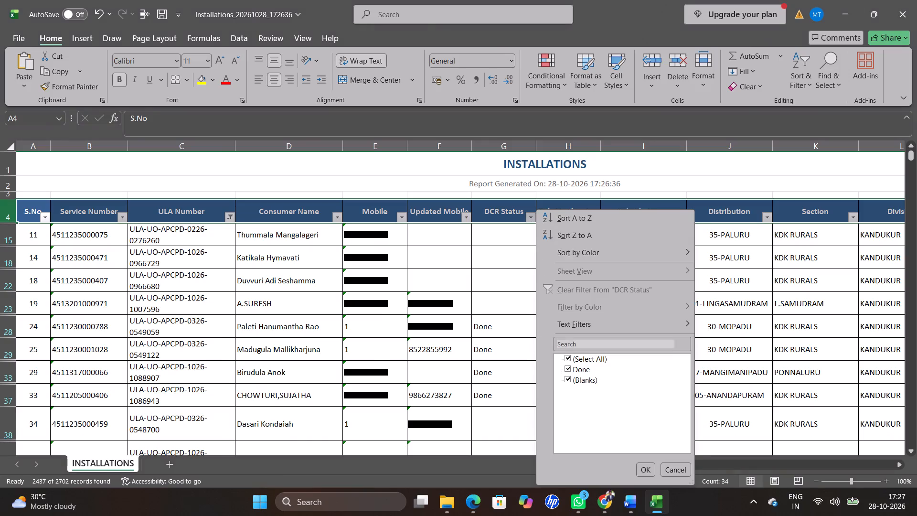
{"action": "left_click", "coordinate": [565, 371]}
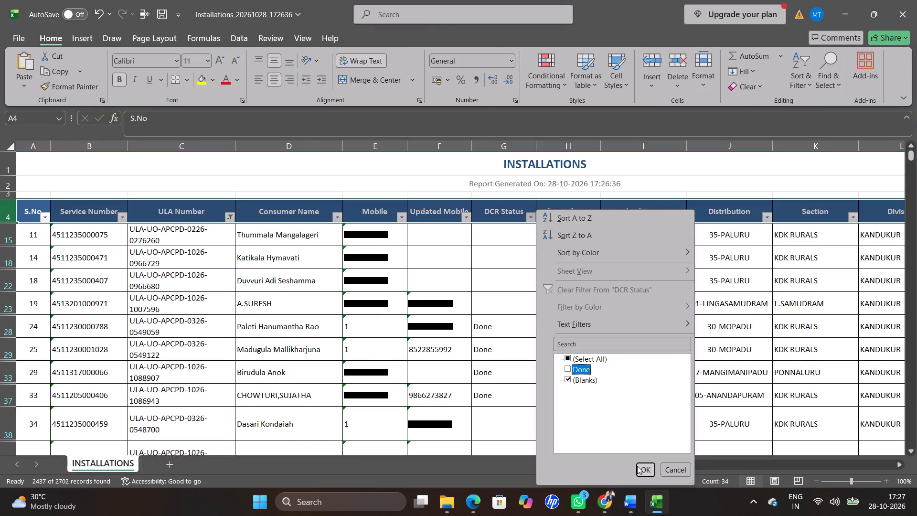
{"action": "left_click", "coordinate": [639, 467]}
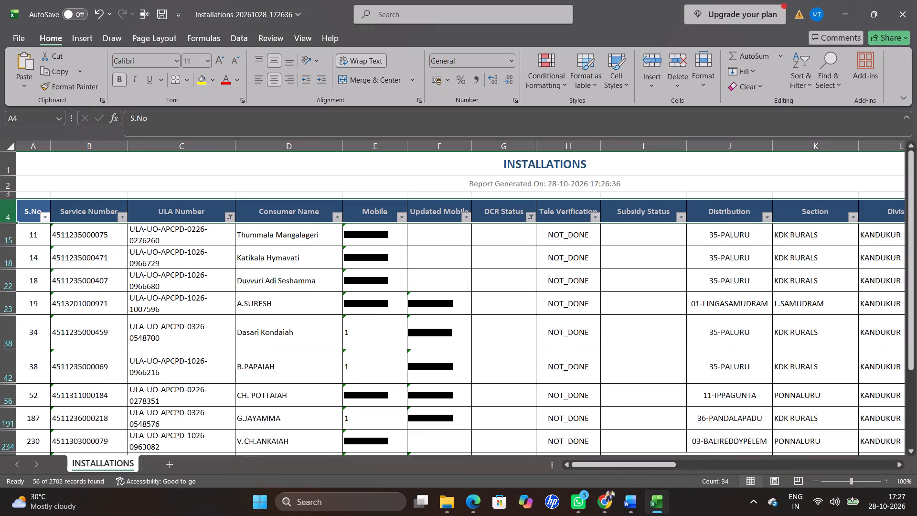
{"action": "scroll", "coordinate": [293, 314], "scroll_direction": "down", "scroll_amount": 3}
{"action": "scroll", "coordinate": [303, 333], "scroll_direction": "up", "scroll_amount": 1}
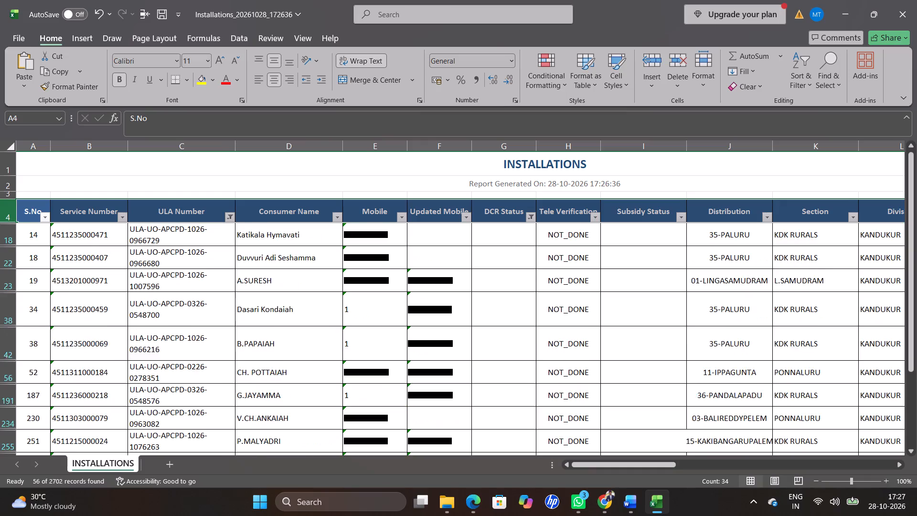
{"action": "scroll", "coordinate": [303, 333], "scroll_direction": "up", "scroll_amount": 2}
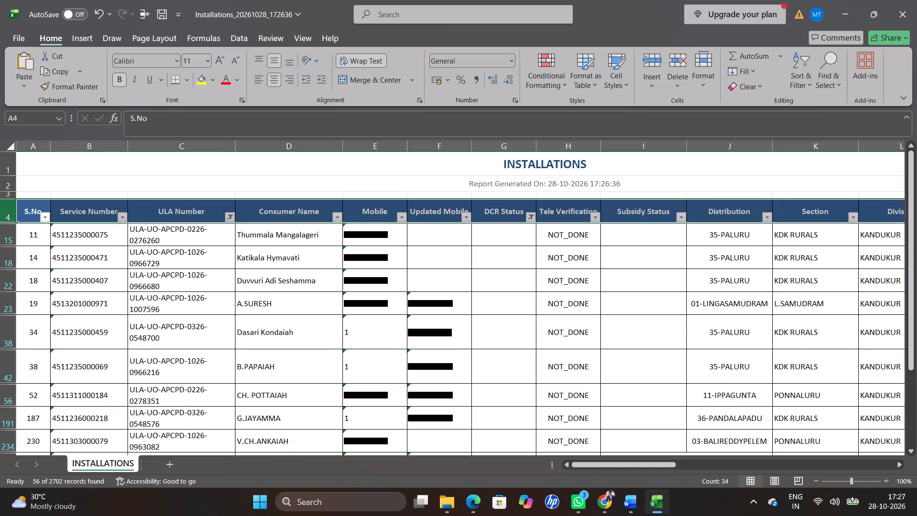
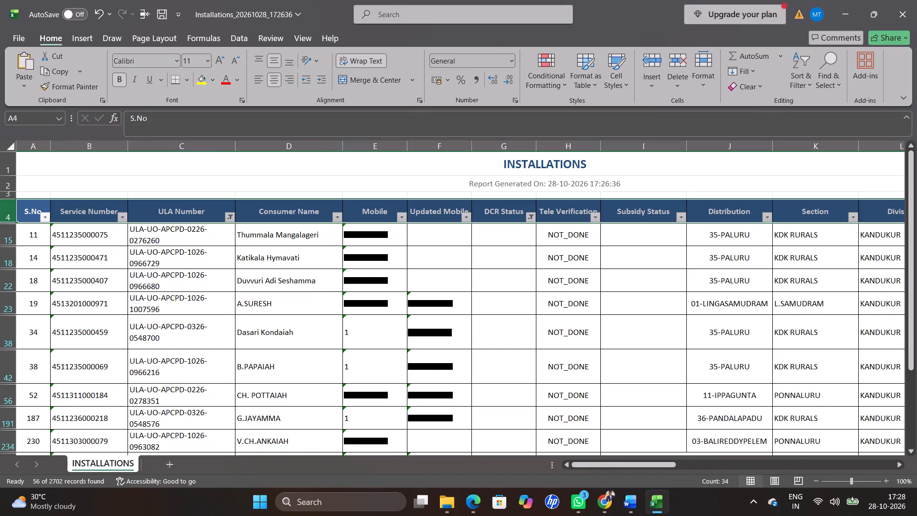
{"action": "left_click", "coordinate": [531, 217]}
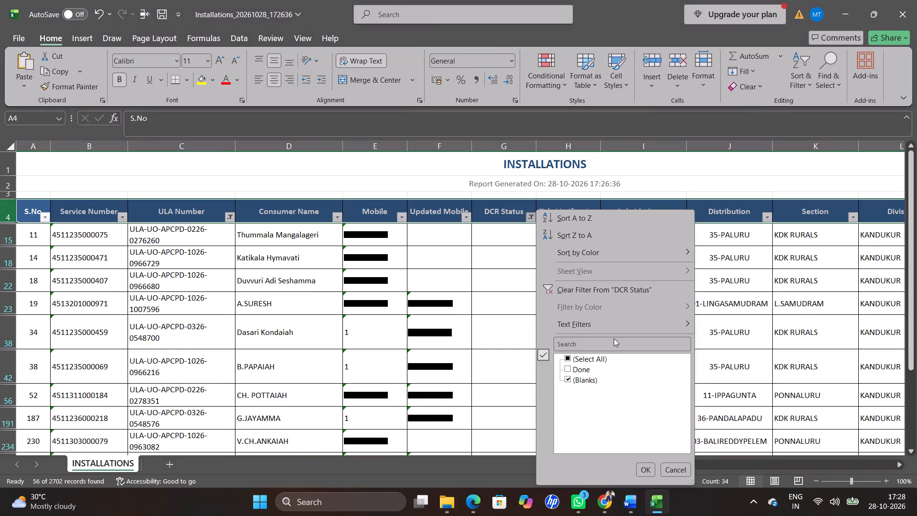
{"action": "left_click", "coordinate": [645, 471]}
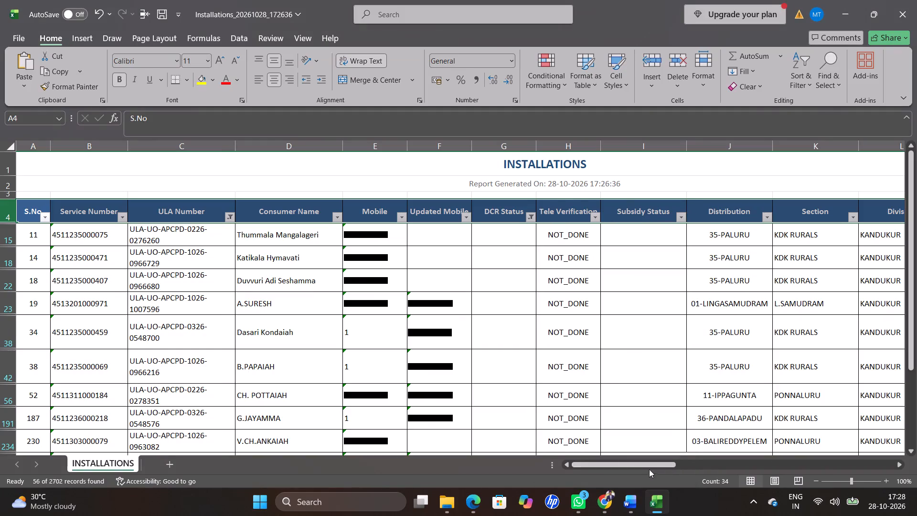
{"action": "left_click", "coordinate": [646, 453]}
{"action": "left_click_drag", "start_coordinate": [640, 469], "coordinate": [738, 467]}
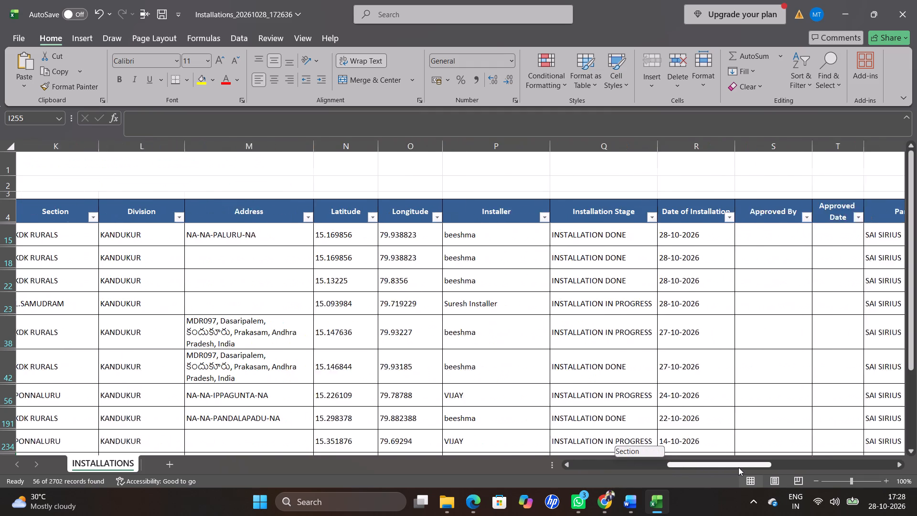
{"action": "left_click_drag", "start_coordinate": [738, 467], "coordinate": [755, 466]}
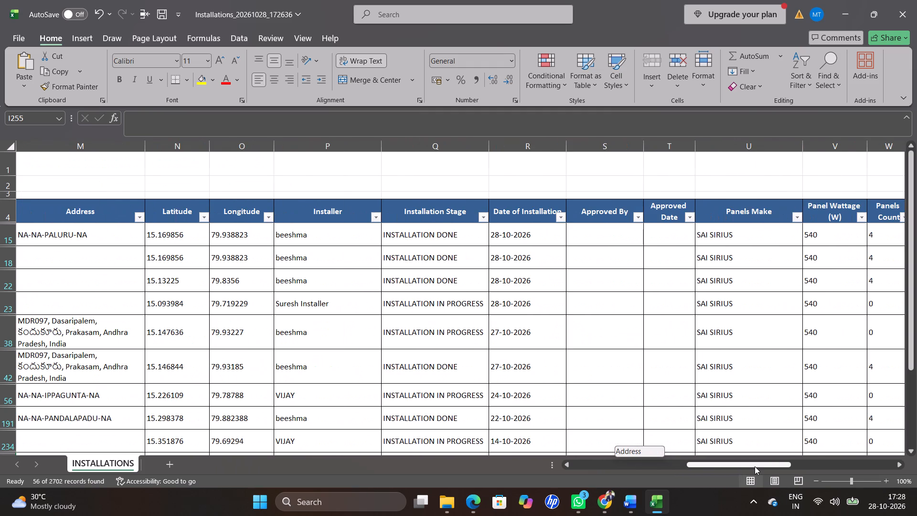
{"action": "left_click_drag", "start_coordinate": [755, 466], "coordinate": [798, 466]}
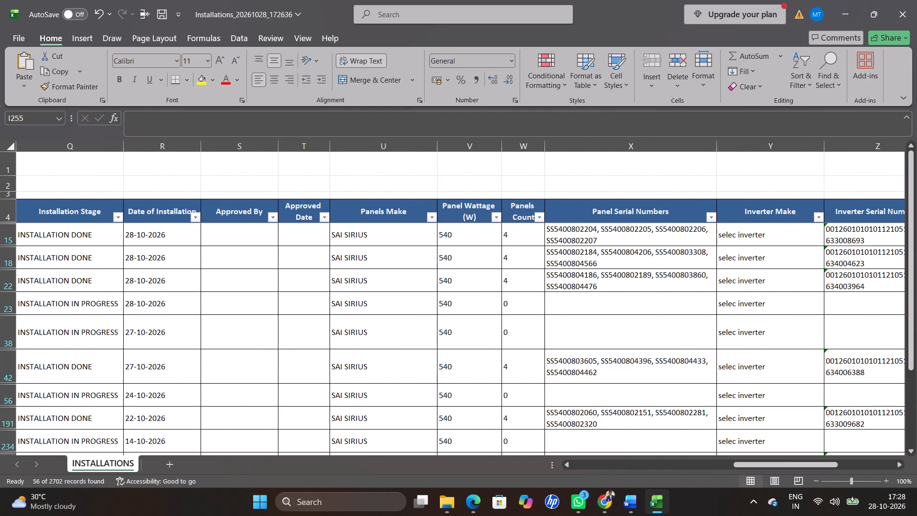
{"action": "left_click", "coordinate": [713, 220]}
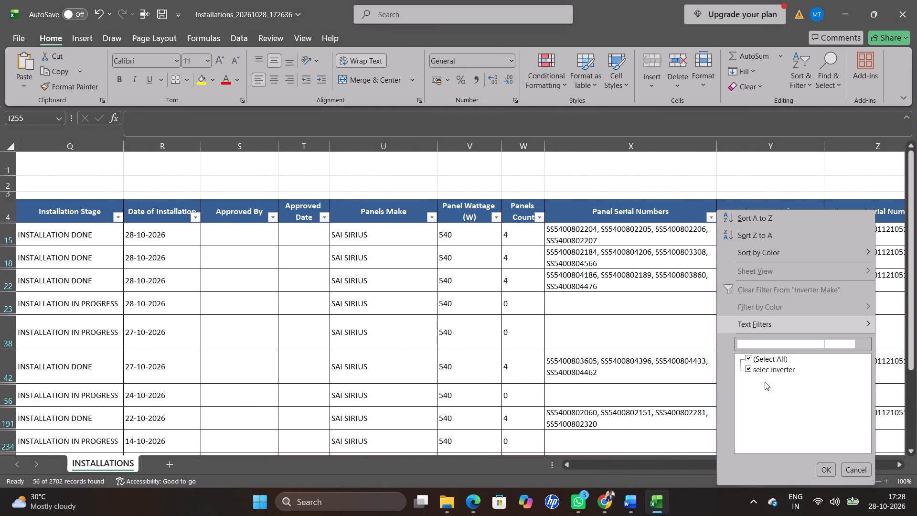
{"action": "left_click", "coordinate": [639, 332]}
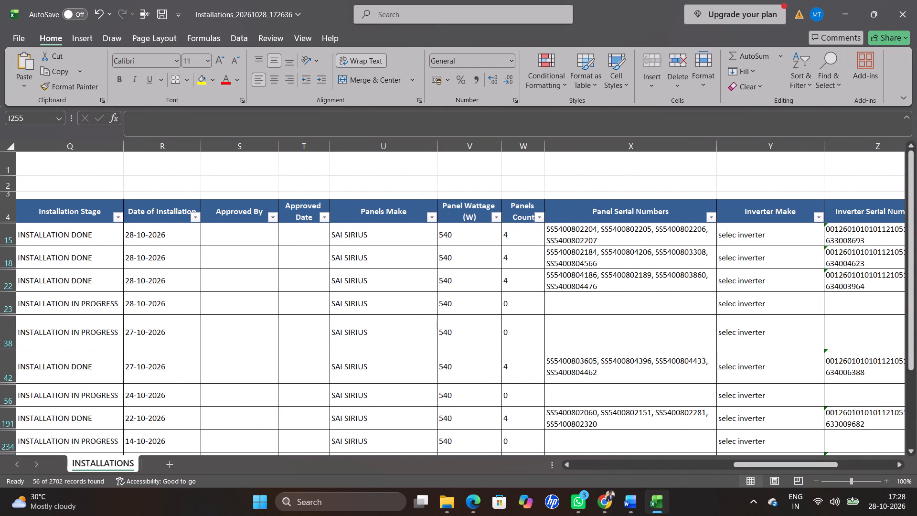
{"action": "left_click", "coordinate": [709, 219]}
{"action": "left_click_drag", "start_coordinate": [675, 365], "coordinate": [671, 369]}
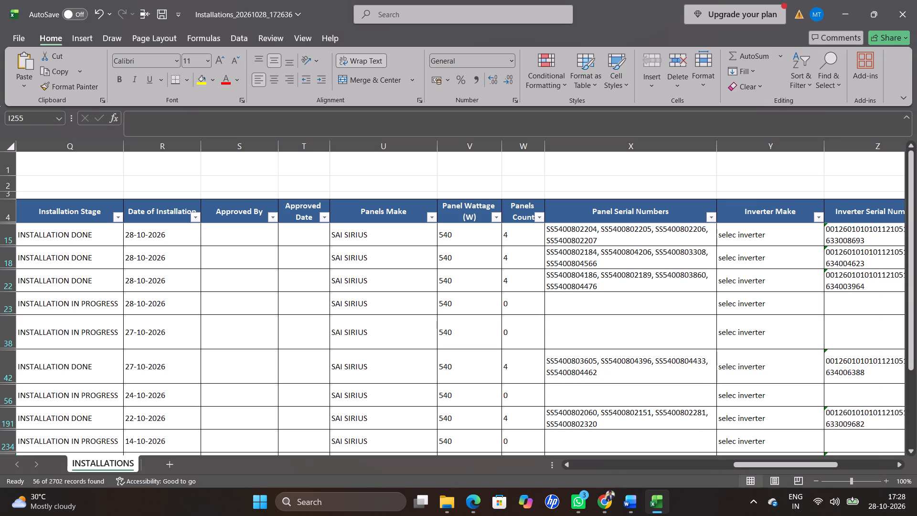
{"action": "left_click_drag", "start_coordinate": [755, 463], "coordinate": [916, 463]}
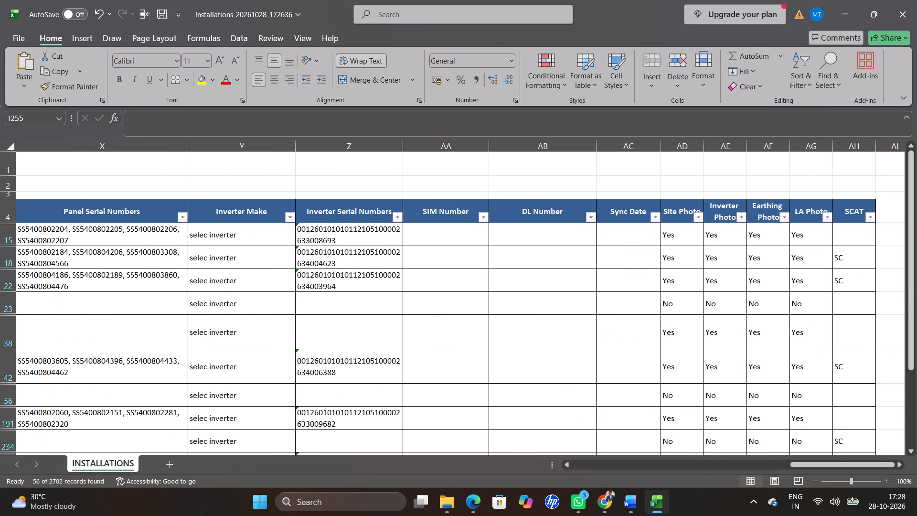
{"action": "left_click", "coordinate": [178, 218]}
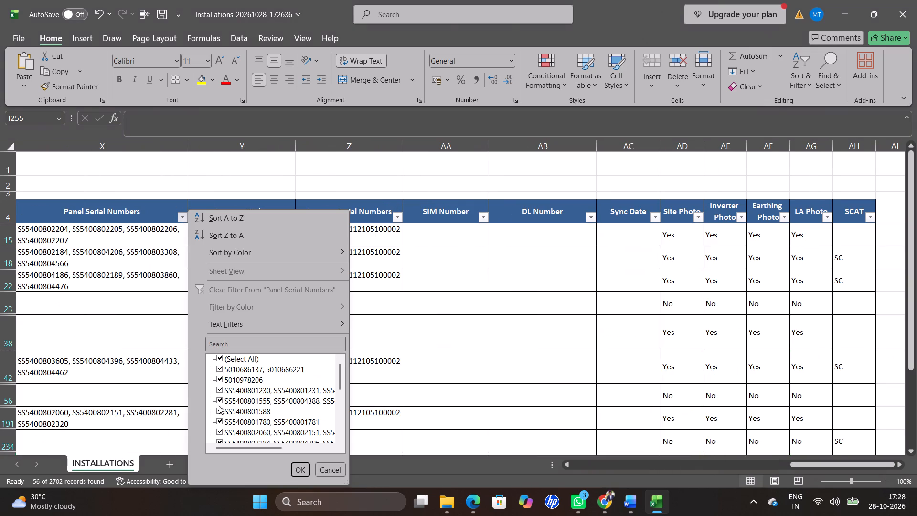
{"action": "left_click", "coordinate": [256, 365]}
{"action": "left_click", "coordinate": [249, 380]}
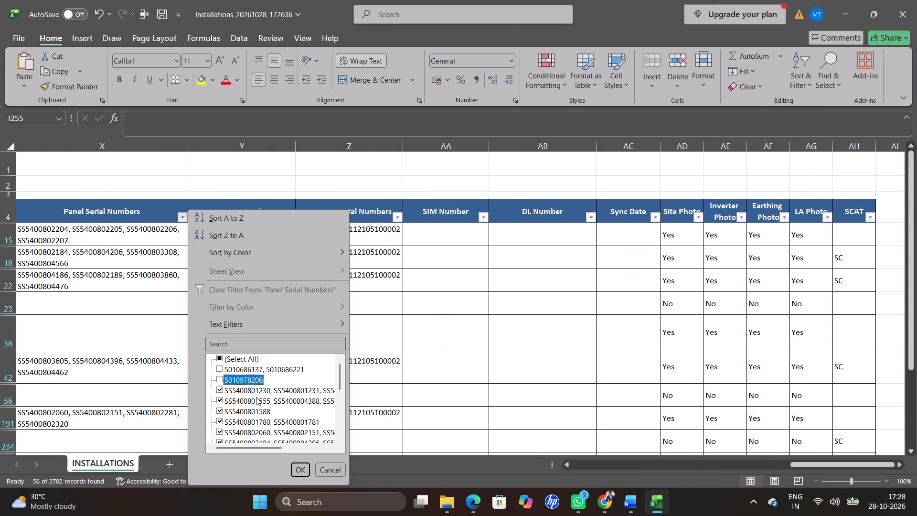
{"action": "left_click_drag", "start_coordinate": [337, 381], "coordinate": [330, 426]}
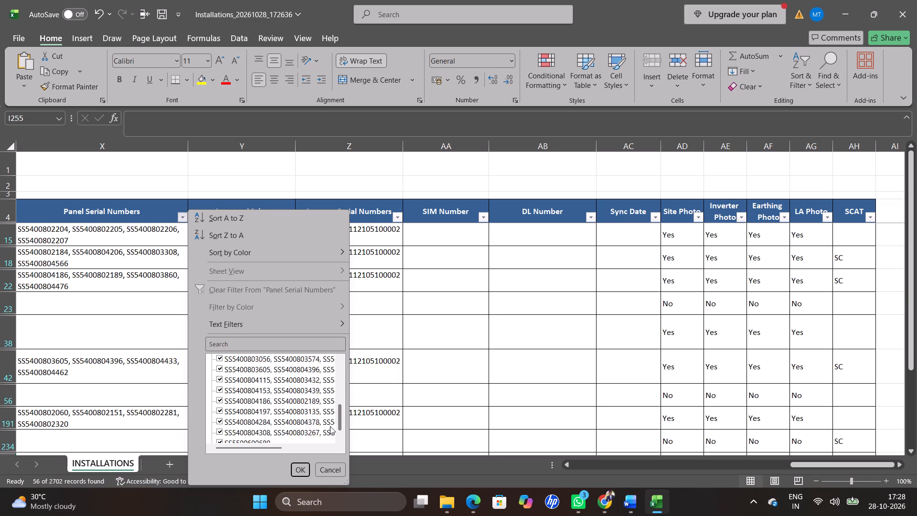
{"action": "left_click_drag", "start_coordinate": [330, 426], "coordinate": [324, 437]}
{"action": "left_click", "coordinate": [228, 433]}
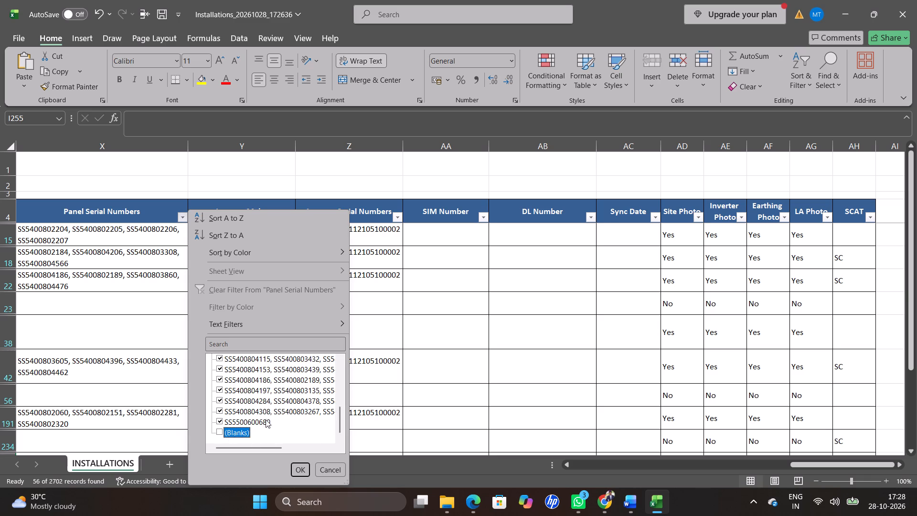
{"action": "left_click", "coordinate": [262, 418]}
{"action": "left_click_drag", "start_coordinate": [269, 446], "coordinate": [304, 449]}
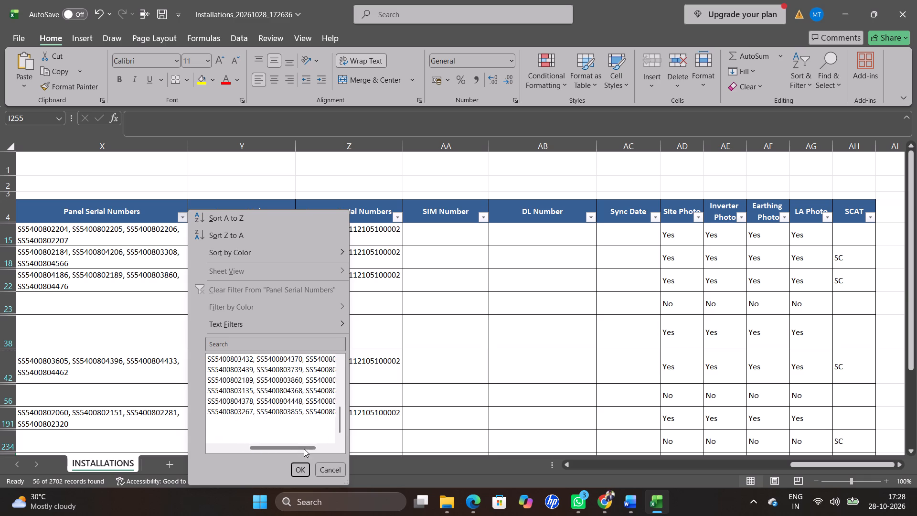
{"action": "left_click_drag", "start_coordinate": [304, 449], "coordinate": [333, 447]}
{"action": "left_click_drag", "start_coordinate": [315, 443], "coordinate": [300, 439]}
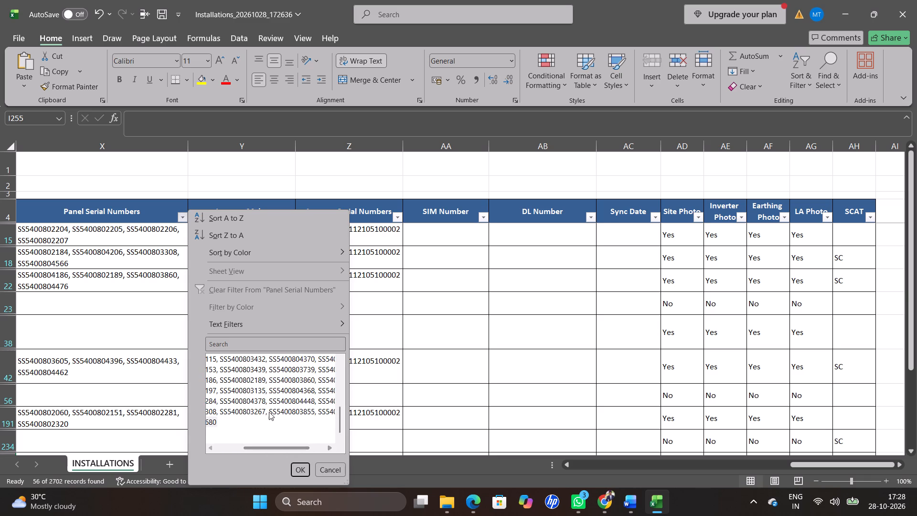
{"action": "left_click_drag", "start_coordinate": [269, 446], "coordinate": [337, 445]}
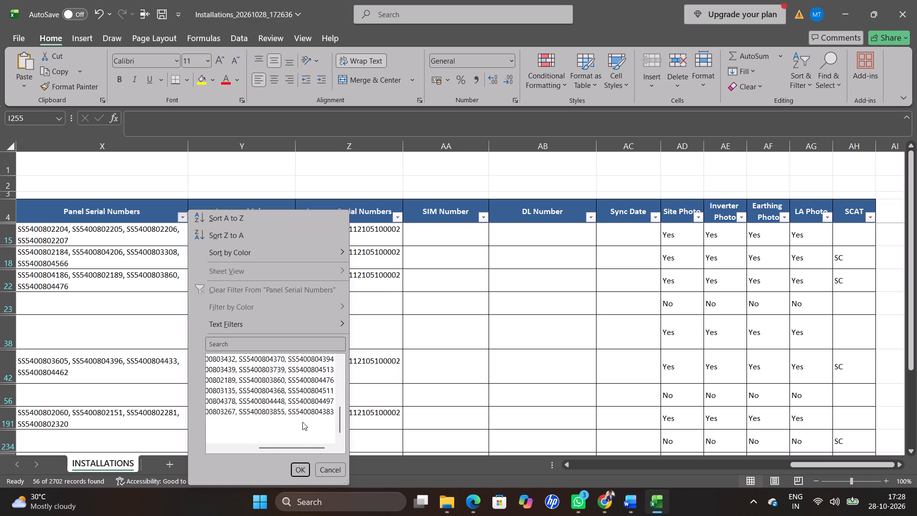
{"action": "scroll", "coordinate": [292, 415], "scroll_direction": "up", "scroll_amount": 4}
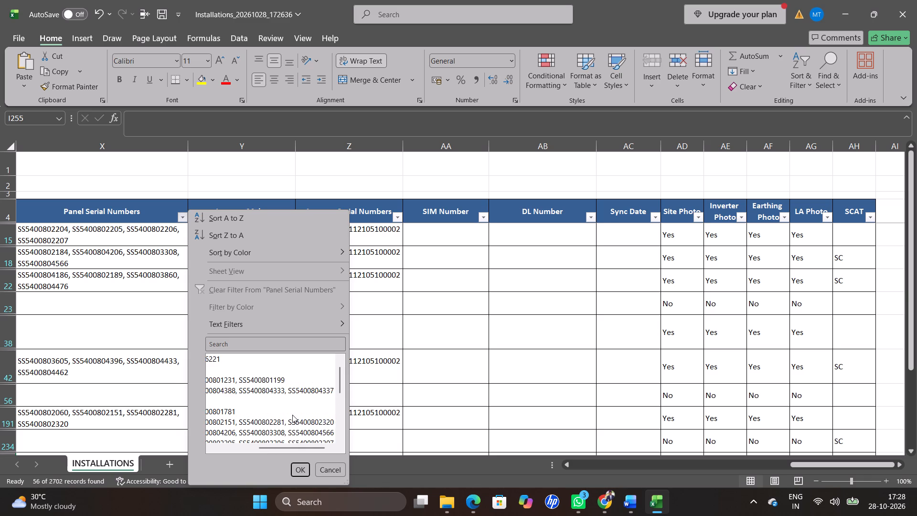
{"action": "left_click", "coordinate": [225, 415]}
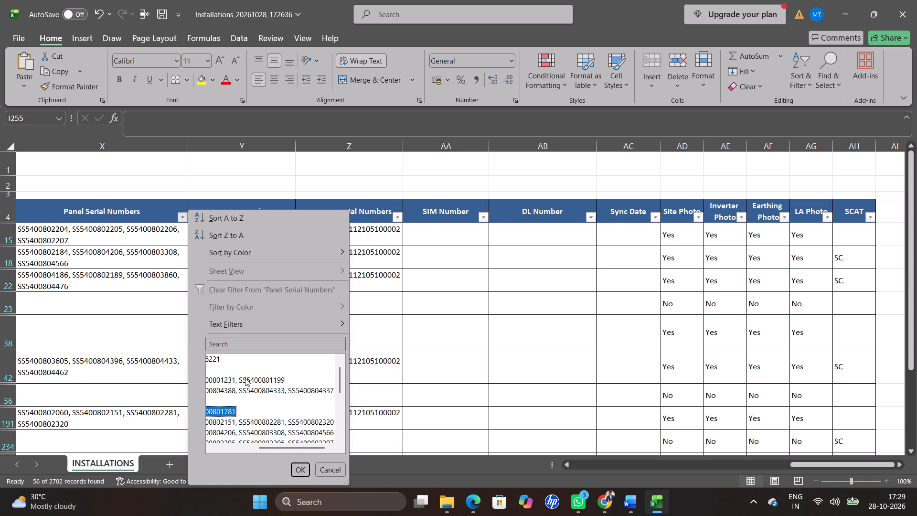
{"action": "left_click", "coordinate": [245, 378]}
{"action": "left_click", "coordinate": [298, 466]}
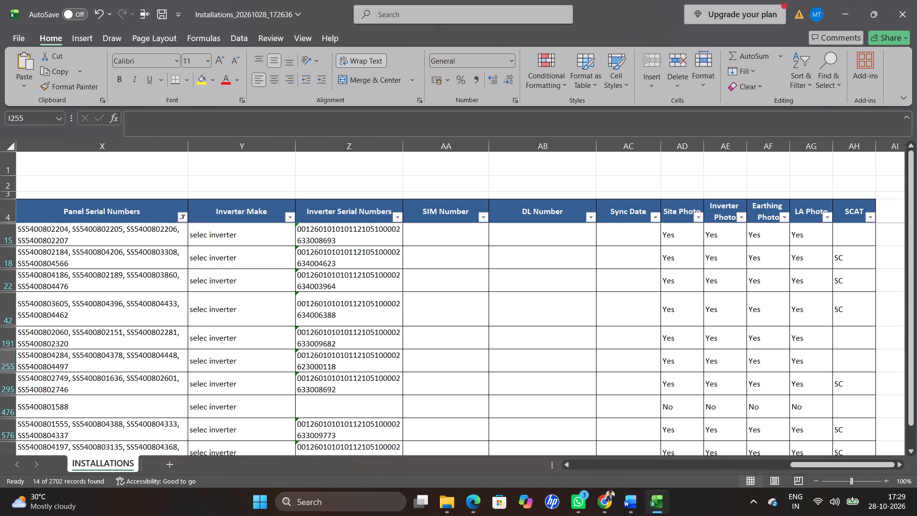
Examine the panel counts, panel serial numbers and inverter serial numbers of the filtered installations.
{"action": "scroll", "coordinate": [283, 405], "scroll_direction": "down", "scroll_amount": 5}
{"action": "scroll", "coordinate": [313, 376], "scroll_direction": "down", "scroll_amount": 4}
{"action": "scroll", "coordinate": [198, 373], "scroll_direction": "up", "scroll_amount": 4}
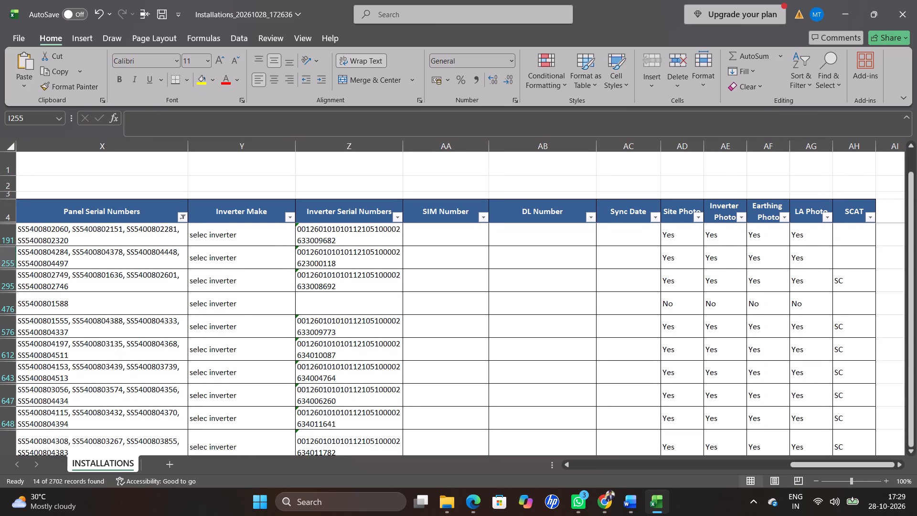
{"action": "scroll", "coordinate": [81, 376], "scroll_direction": "up", "scroll_amount": 4}
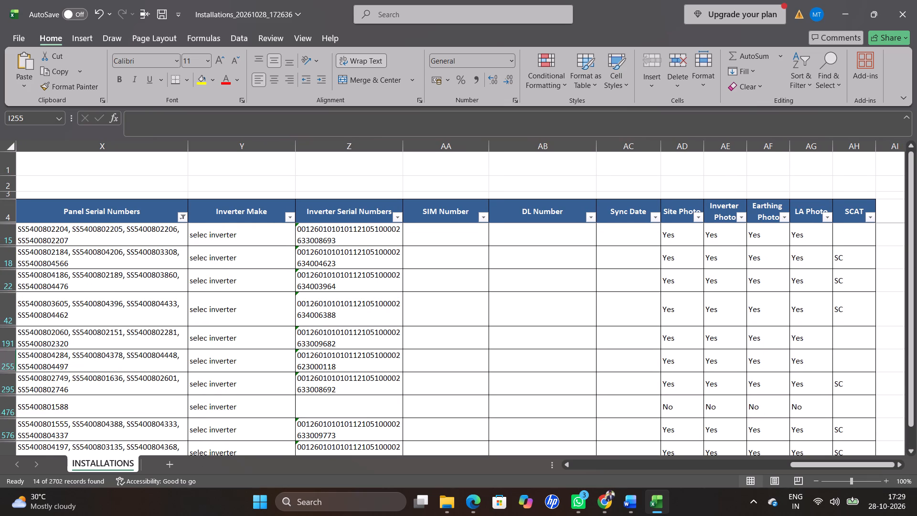
{"action": "left_click_drag", "start_coordinate": [837, 462], "coordinate": [788, 472]}
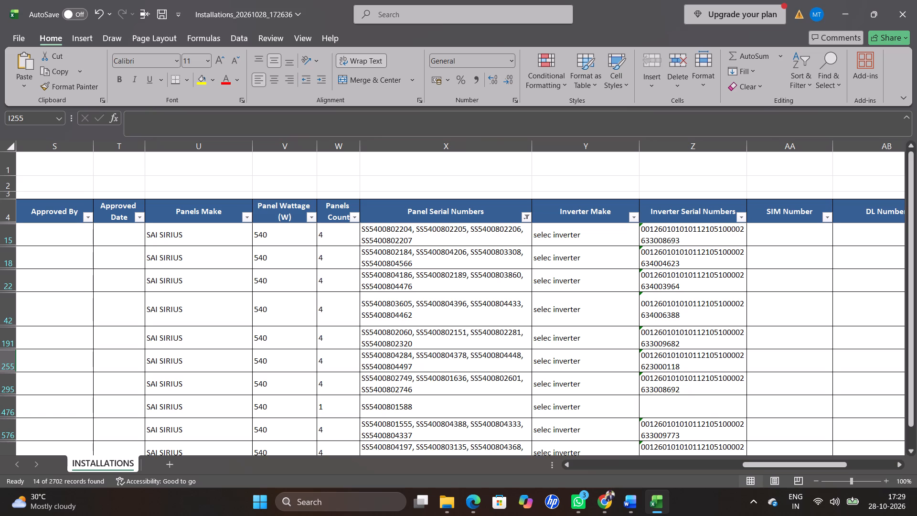
{"action": "scroll", "coordinate": [409, 242], "scroll_direction": "down", "scroll_amount": 2}
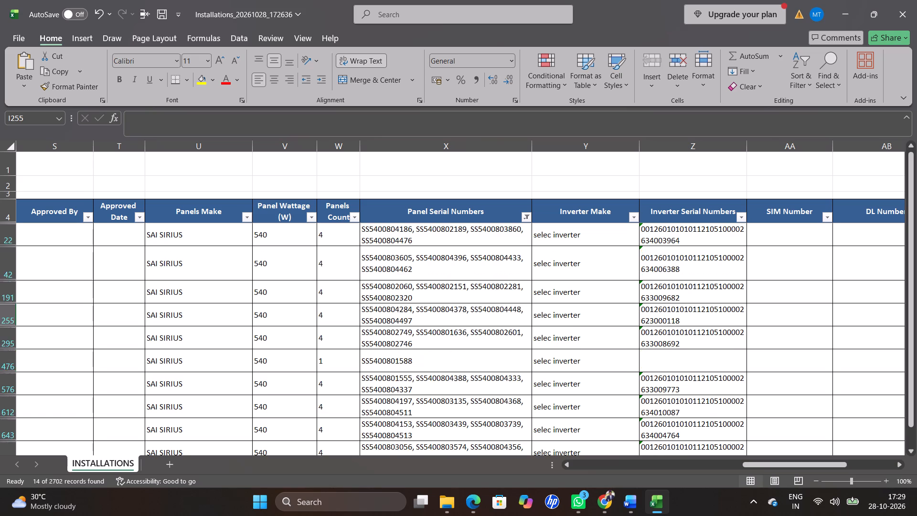
{"action": "scroll", "coordinate": [409, 242], "scroll_direction": "down", "scroll_amount": 5}
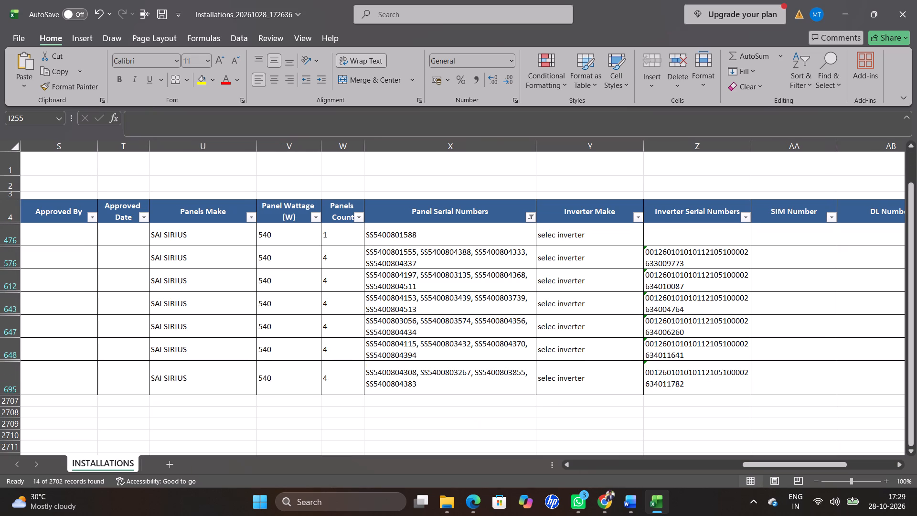
{"action": "scroll", "coordinate": [416, 376], "scroll_direction": "up", "scroll_amount": 6}
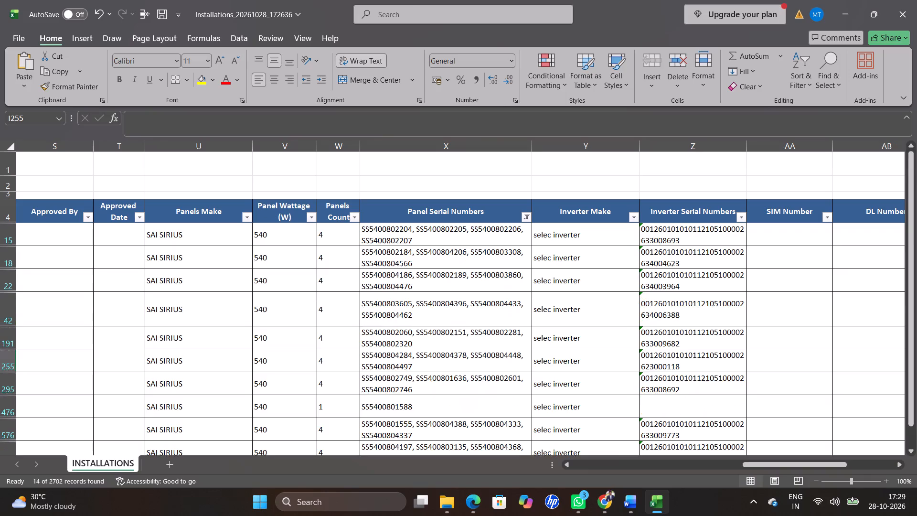
{"action": "scroll", "coordinate": [416, 376], "scroll_direction": "up", "scroll_amount": 15}
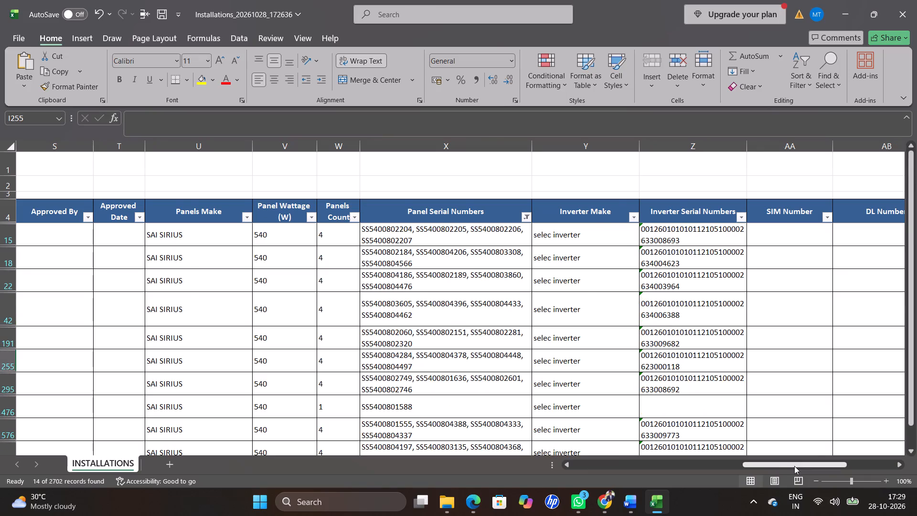
Copy the service number of the first filtered installation, in row 15.
{"action": "left_click_drag", "start_coordinate": [794, 466], "coordinate": [617, 476]}
{"action": "left_click_drag", "start_coordinate": [617, 476], "coordinate": [559, 473]}
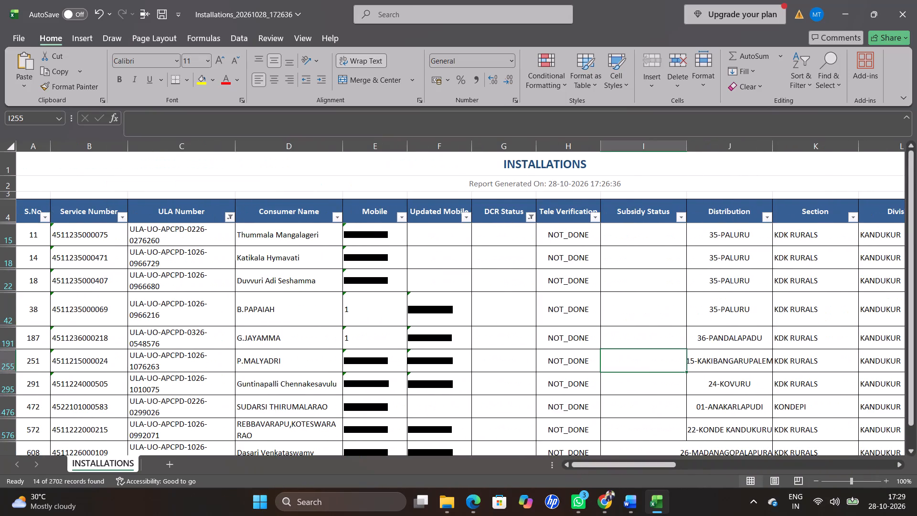
{"action": "left_click", "coordinate": [83, 212]}
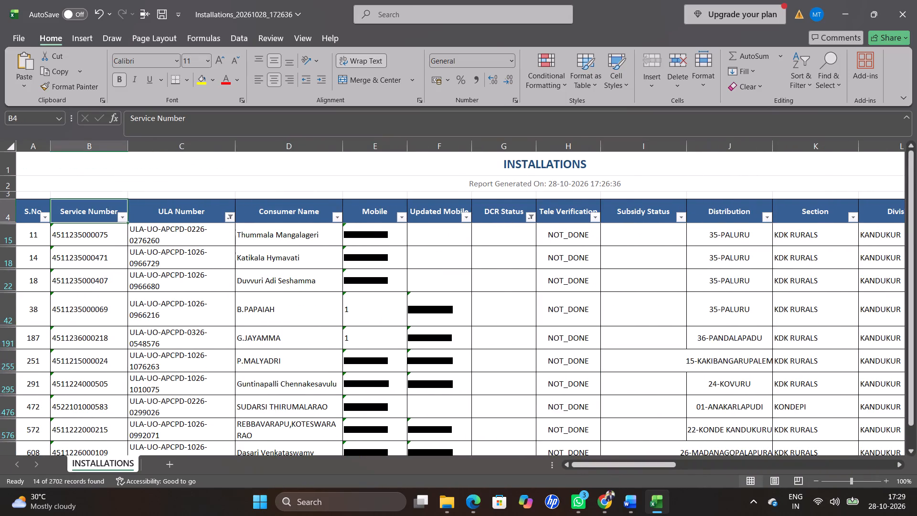
{"action": "key", "text": "Down"}
{"action": "key", "text": "ctrl+c"}
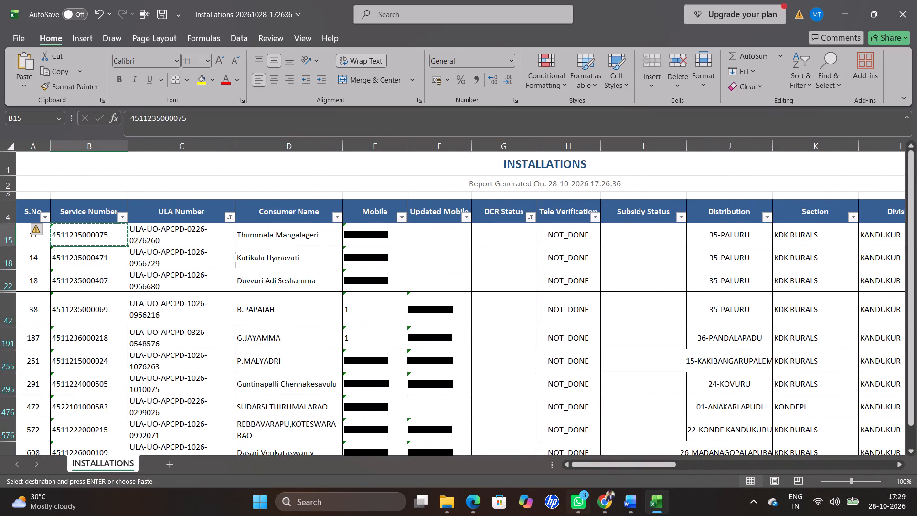
Switch to SUNGRACE in Chrome, dismiss Report Downloads, and search the work orders for the copied service number.
{"action": "left_click", "coordinate": [608, 501]}
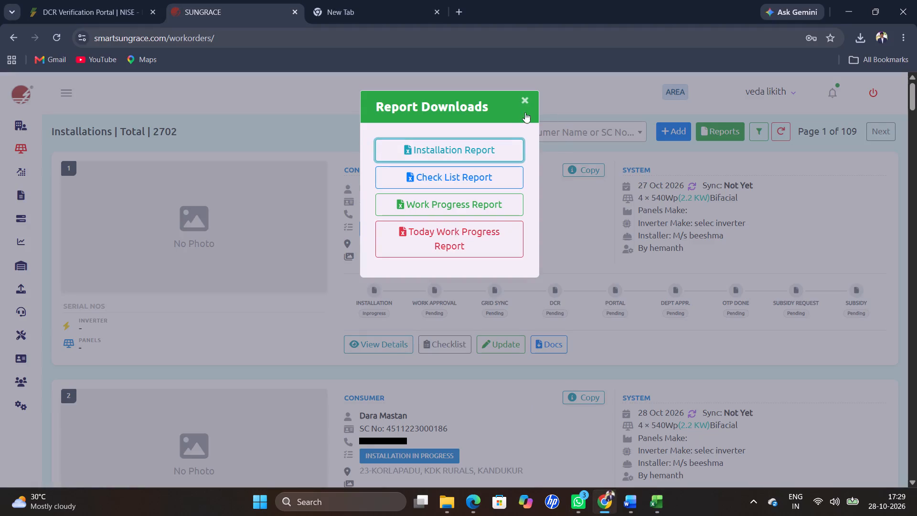
{"action": "left_click", "coordinate": [522, 92]}
{"action": "left_click_drag", "start_coordinate": [525, 120], "coordinate": [525, 125]}
{"action": "left_click", "coordinate": [525, 125]}
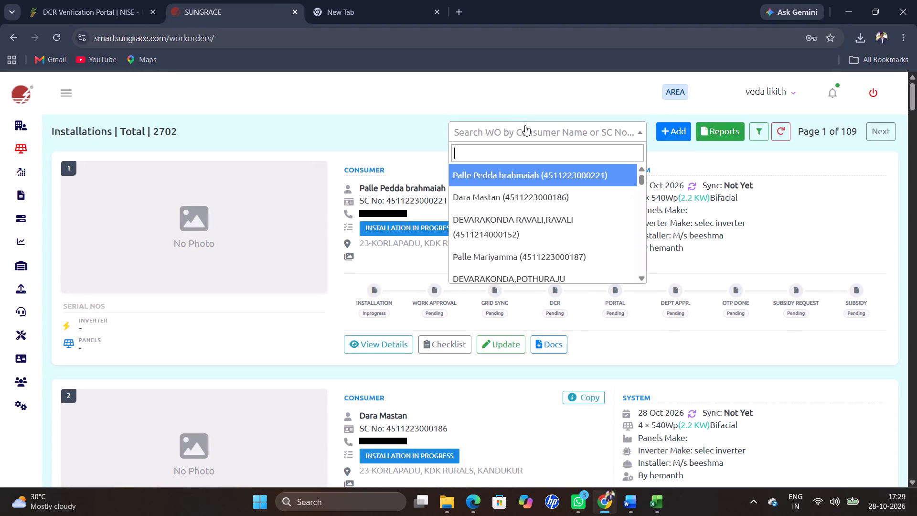
{"action": "key", "text": "ctrl+v"}
{"action": "key", "text": "Return"}
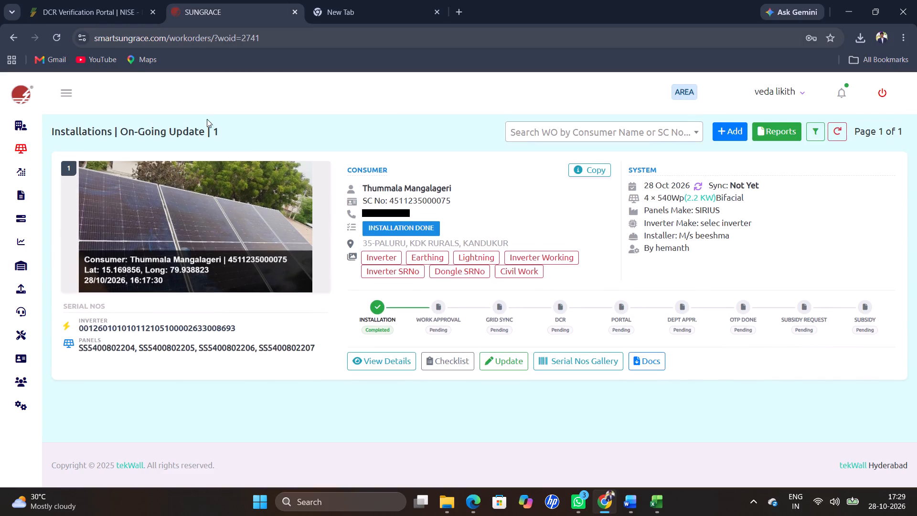
Move the SUNGRACE tab ahead of the DCR Verification Portal tab and close the empty new tab.
{"action": "left_click", "coordinate": [95, 18]}
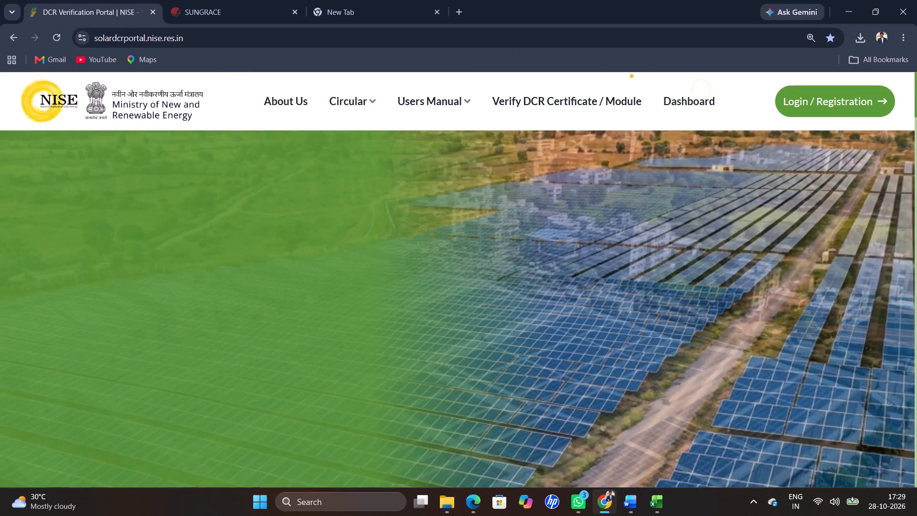
{"action": "left_click_drag", "start_coordinate": [260, 16], "coordinate": [147, 13]}
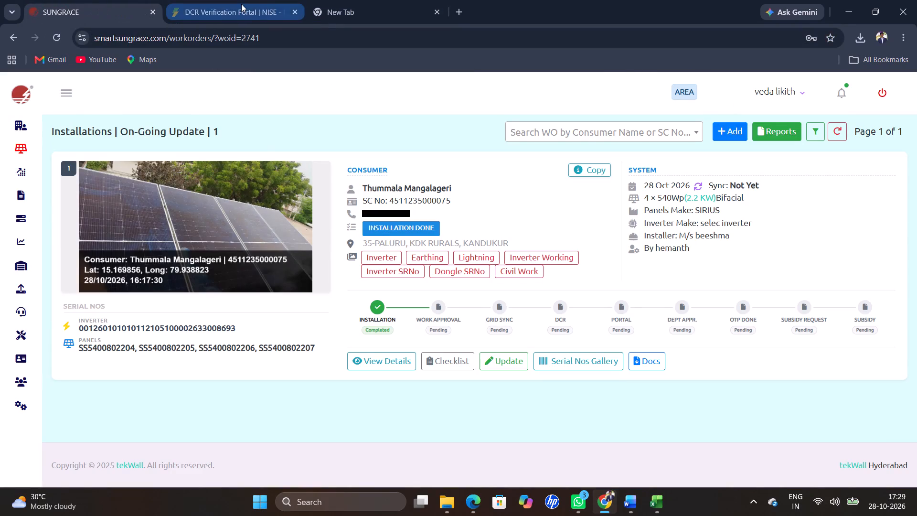
{"action": "left_click", "coordinate": [241, 4]}
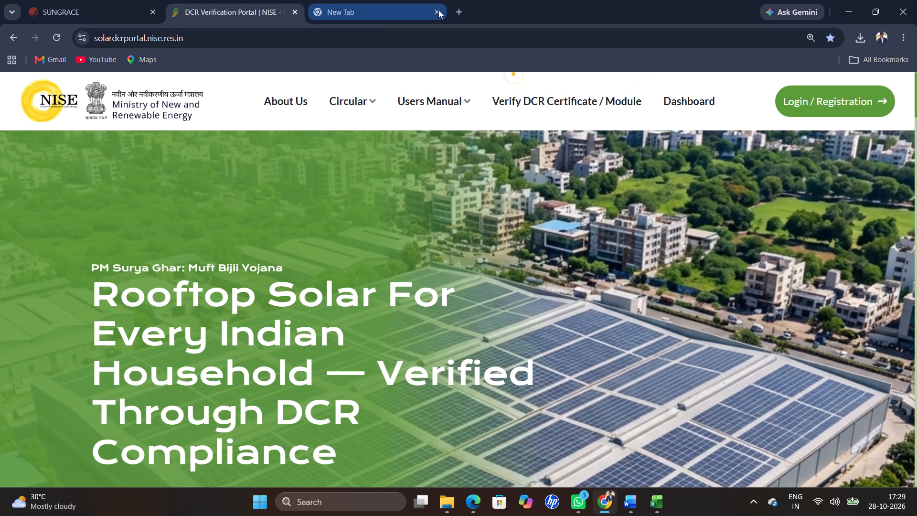
{"action": "left_click", "coordinate": [439, 11]}
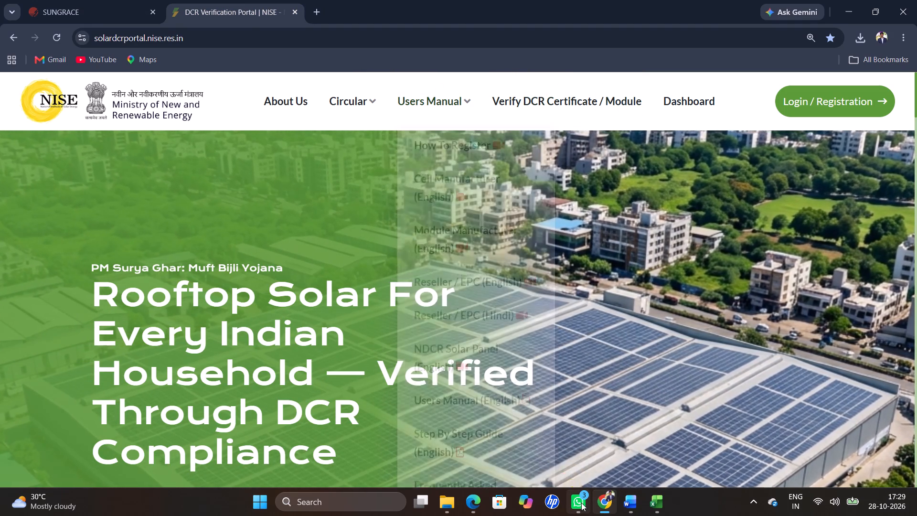
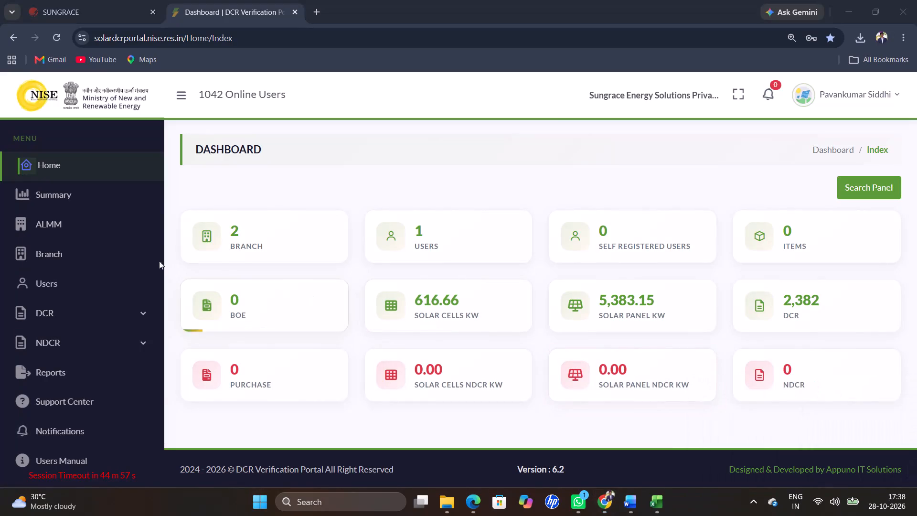
Open a new Issue to Consumer (B2C) entry from the DCR consumer sales in the DCR Verification Portal.
{"action": "left_click", "coordinate": [86, 312]}
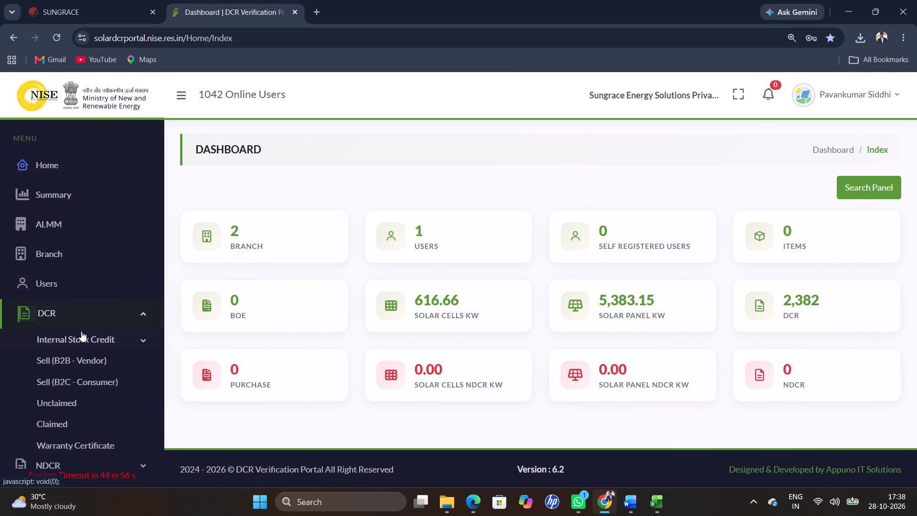
{"action": "left_click_drag", "start_coordinate": [101, 382], "coordinate": [102, 387]}
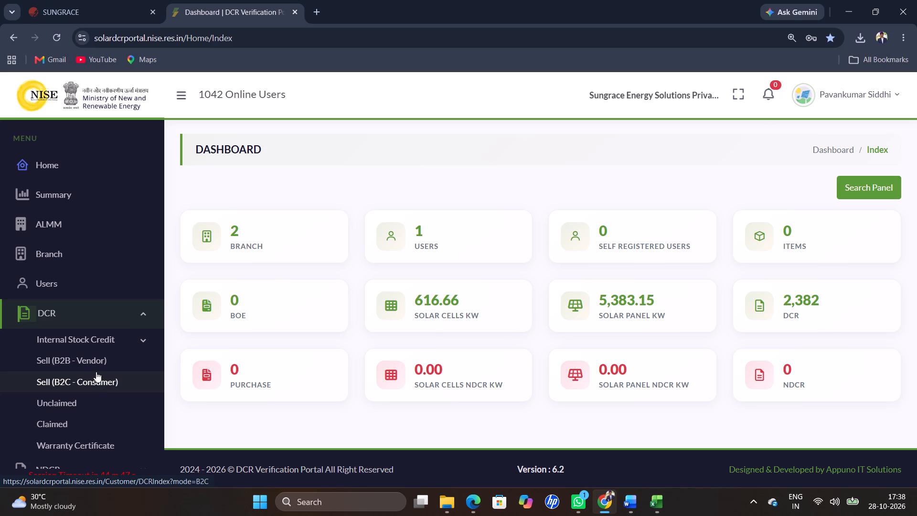
{"action": "left_click", "coordinate": [92, 383]}
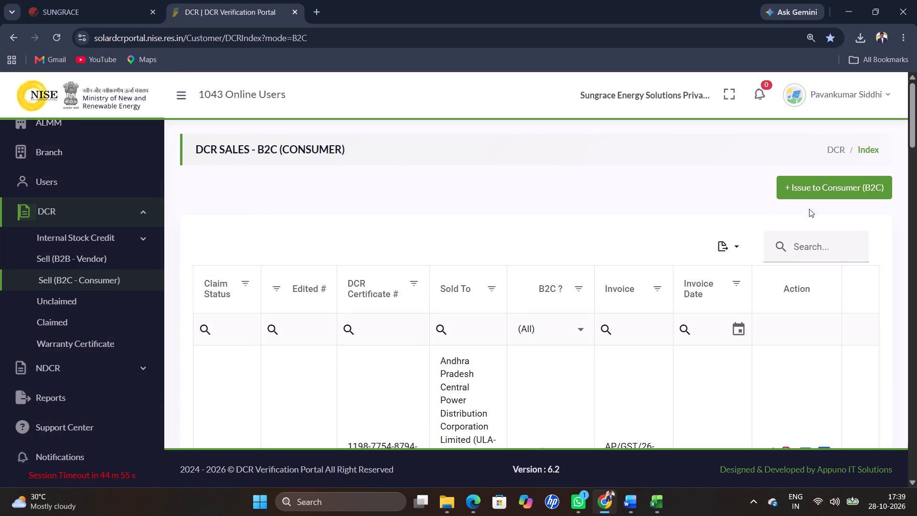
{"action": "left_click", "coordinate": [811, 194]}
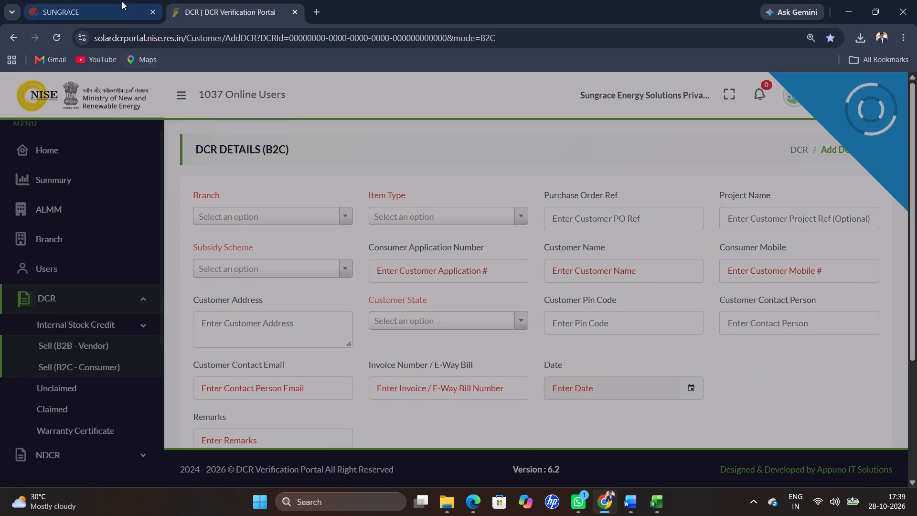
Copy the ULA number from the work order's Quick Copy Details in SUNGRACE into the DCR form's Consumer Application Number.
{"action": "left_click", "coordinate": [116, 0]}
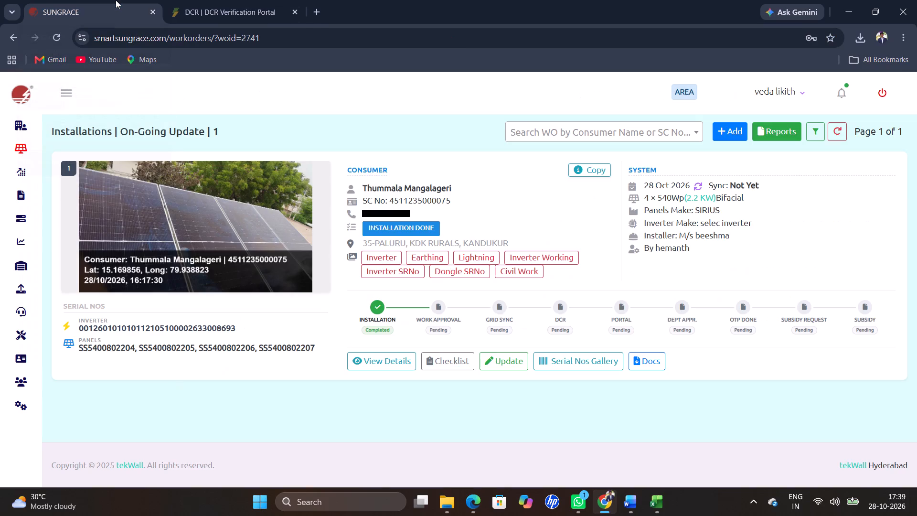
{"action": "left_click", "coordinate": [594, 171]}
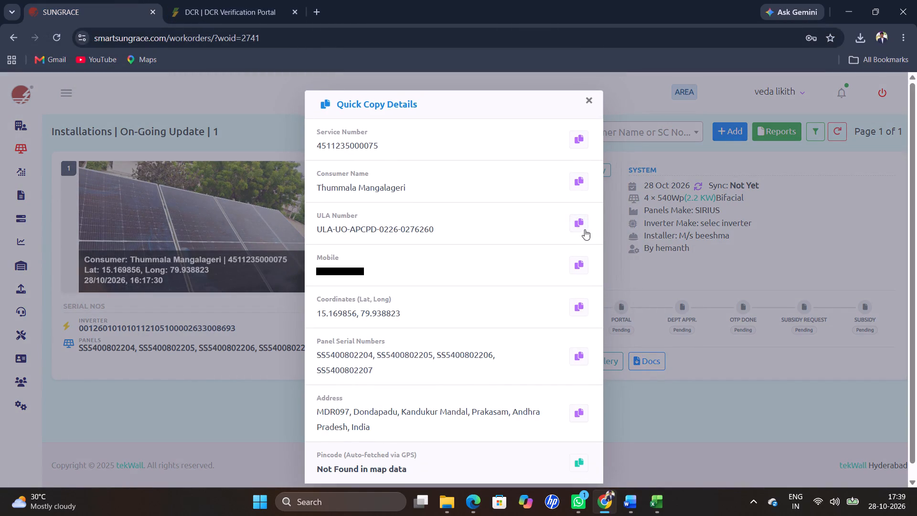
{"action": "left_click", "coordinate": [576, 229]}
{"action": "left_click_drag", "start_coordinate": [202, 7], "coordinate": [202, 19]}
{"action": "left_click", "coordinate": [397, 271]}
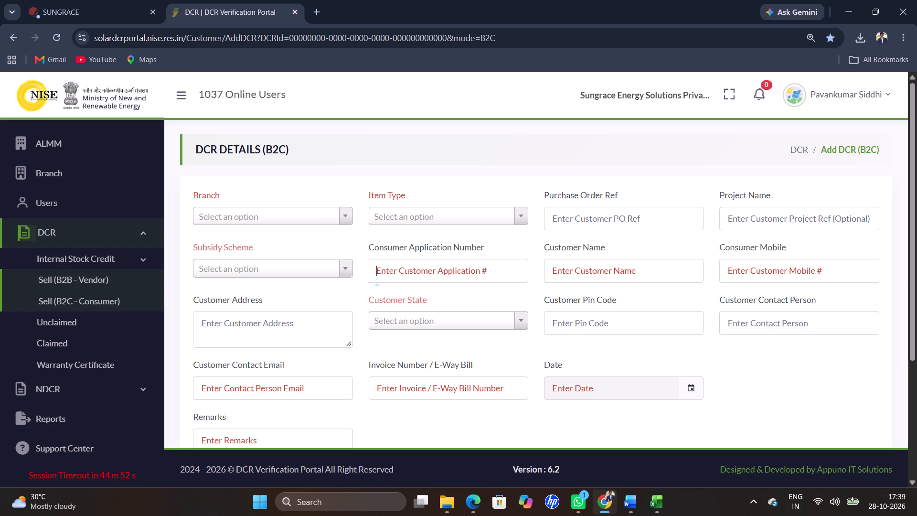
{"action": "key", "text": "ctrl+v"}
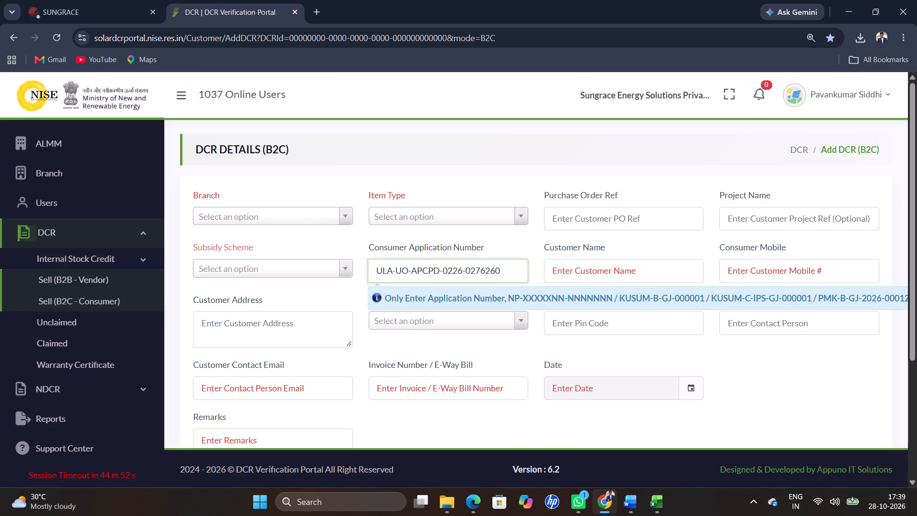
Set the branch to Andhra Pradesh, the subsidy scheme to PM Surya Ghar: Muft Bijli Yojana and the item type to Solar Panels.
{"action": "left_click", "coordinate": [285, 217]}
{"action": "left_click", "coordinate": [275, 268]}
{"action": "left_click", "coordinate": [276, 266]}
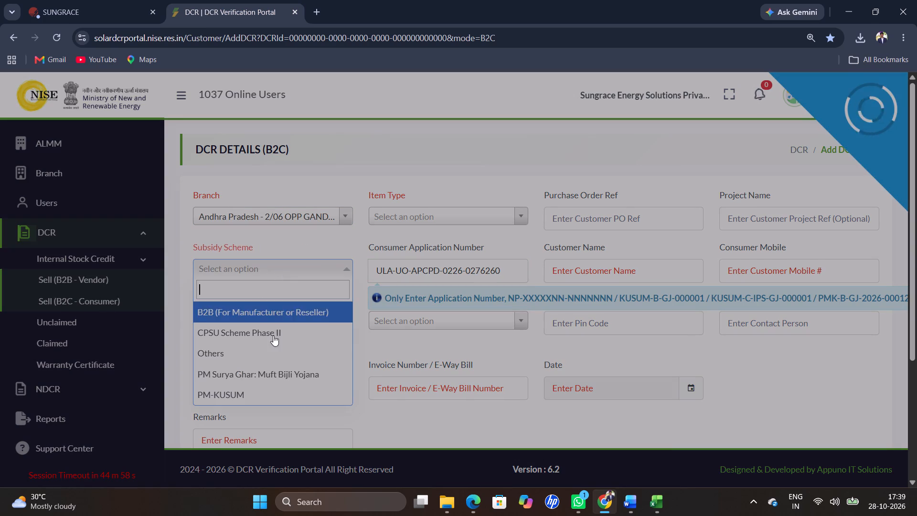
{"action": "left_click", "coordinate": [274, 376]}
{"action": "left_click", "coordinate": [427, 214]}
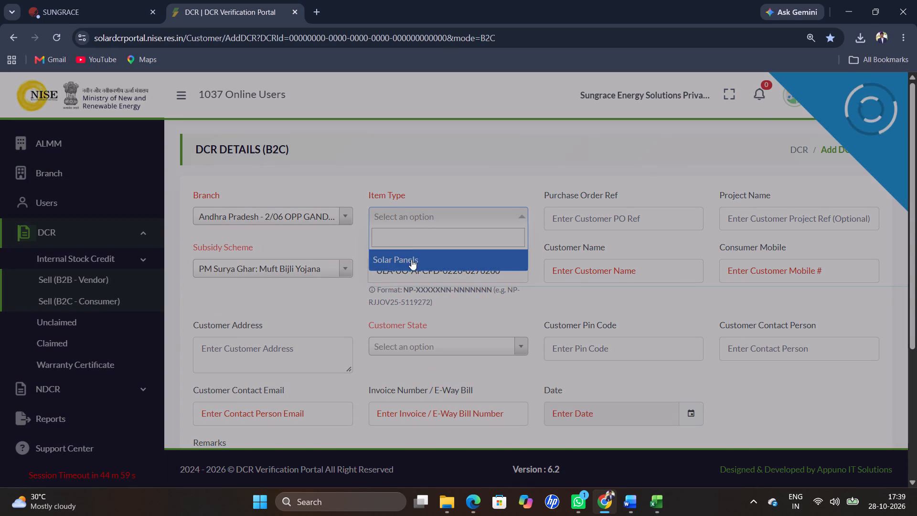
{"action": "left_click", "coordinate": [411, 259]}
{"action": "left_click", "coordinate": [566, 275]}
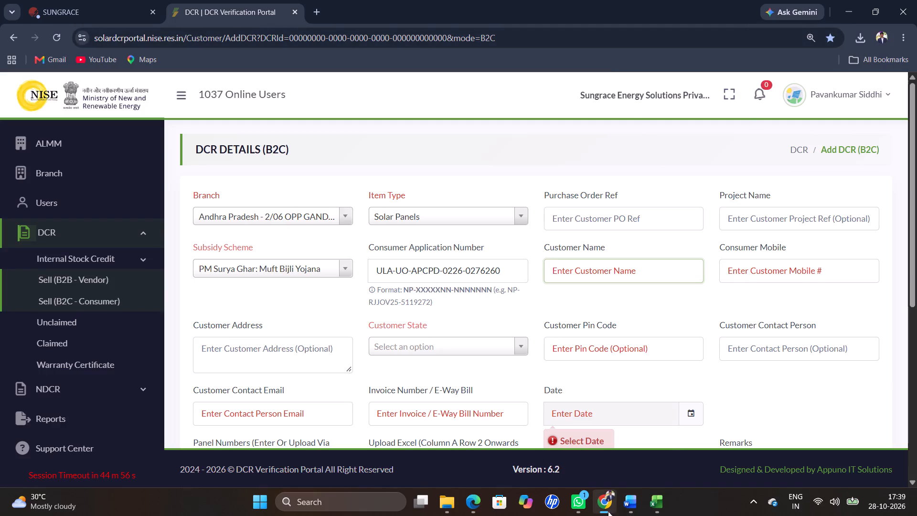
{"action": "left_click", "coordinate": [632, 464]}
{"action": "scroll", "coordinate": [276, 293], "scroll_direction": "up", "scroll_amount": 2}
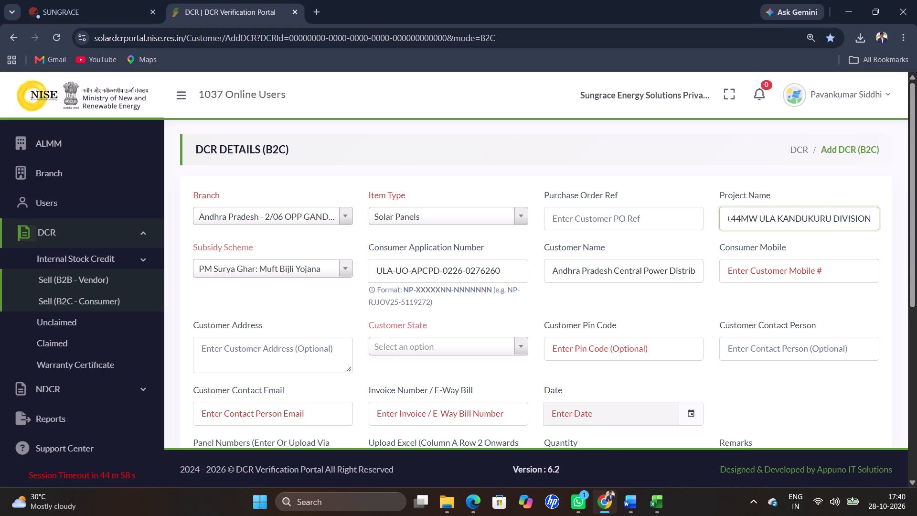
Copy the mobile number from the Kandukuru document in Word for the DCR form's Consumer Mobile field.
{"action": "left_click", "coordinate": [788, 263]}
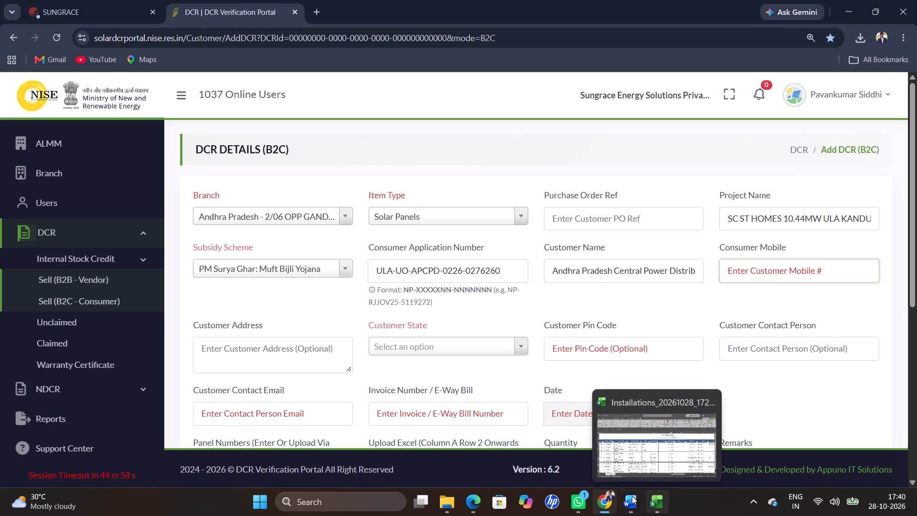
{"action": "left_click", "coordinate": [629, 461]}
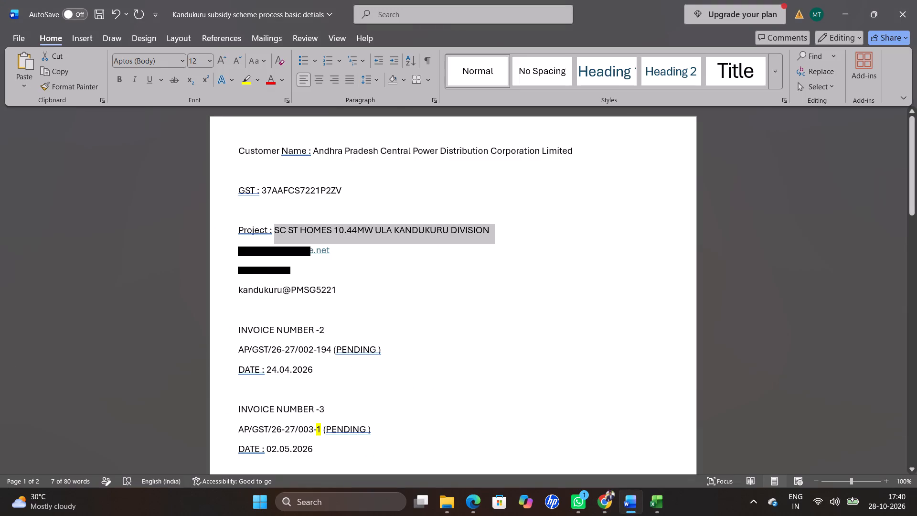
{"action": "left_click_drag", "start_coordinate": [237, 270], "coordinate": [308, 270]}
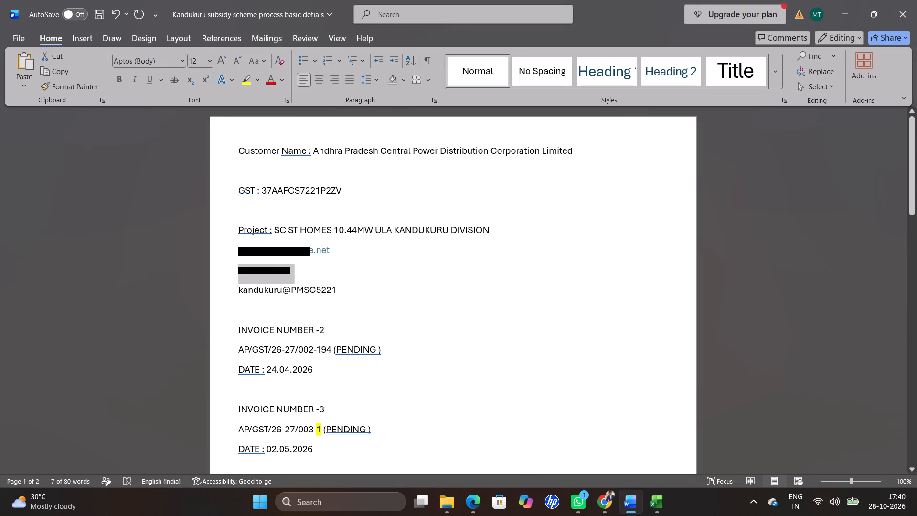
{"action": "left_click_drag", "start_coordinate": [308, 270], "coordinate": [310, 270]}
{"action": "key", "text": "ctrl+c"}
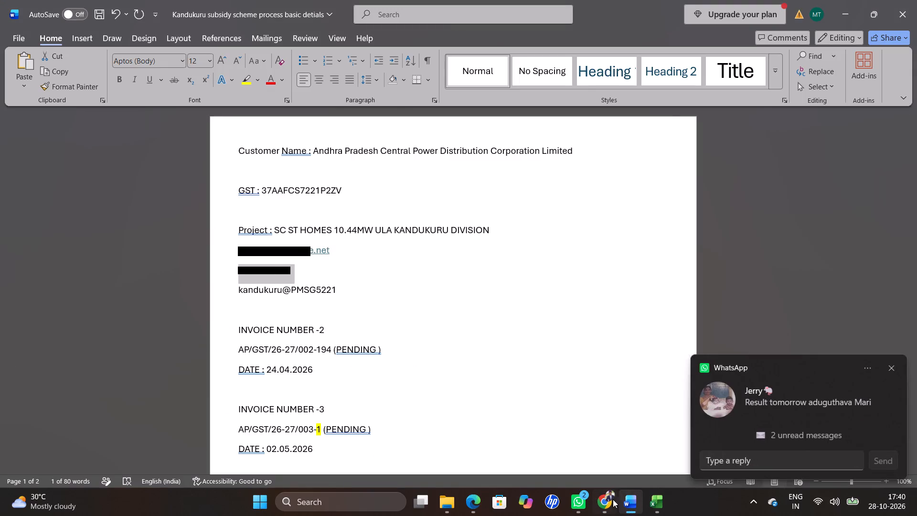
Fill Consumer Mobile in the DCR details form in Chrome with the mobile number copied from the Word document.
{"action": "left_click", "coordinate": [617, 450]}
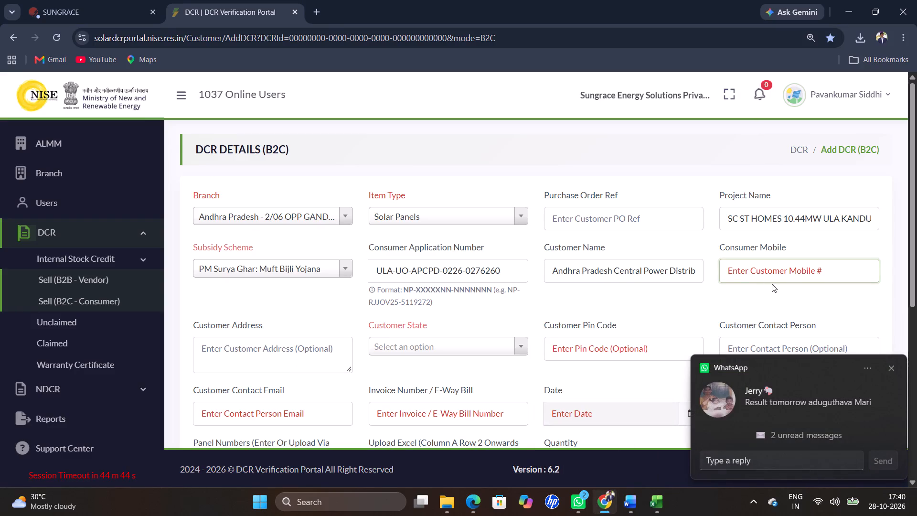
{"action": "key", "text": "ctrl+v"}
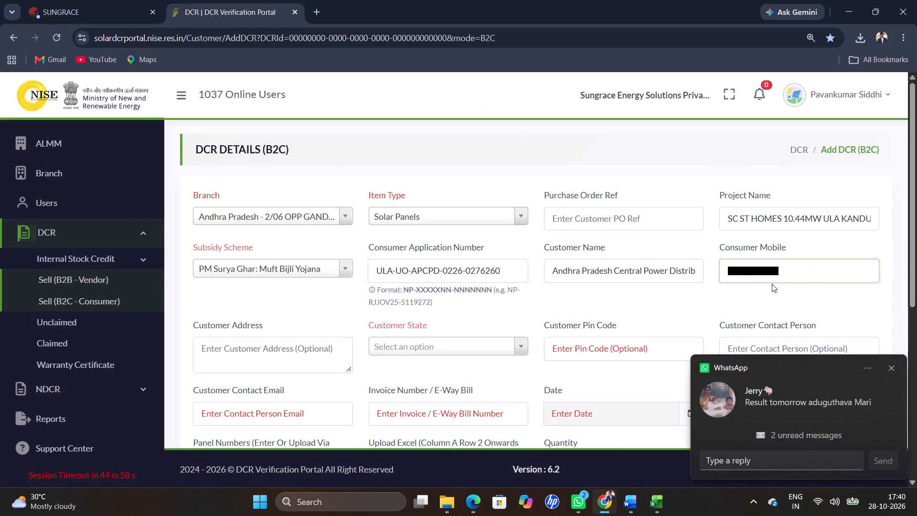
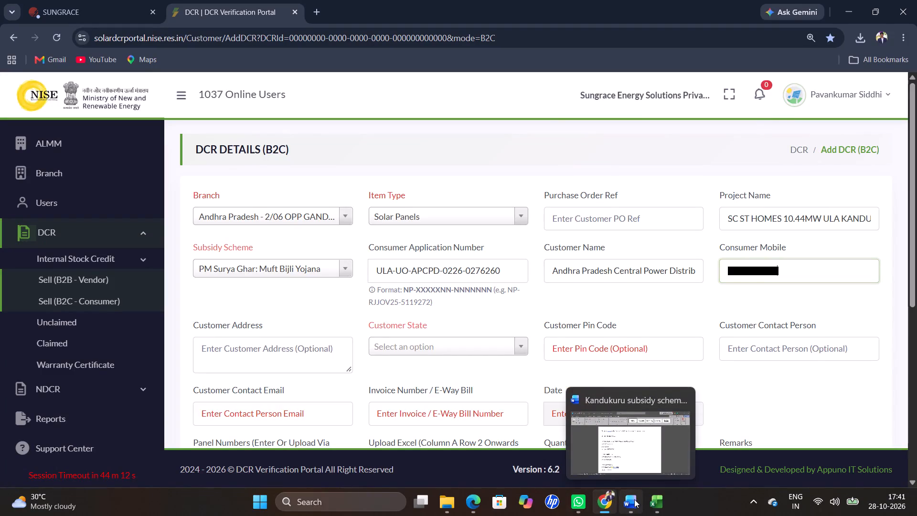
Fill Customer Contact Email with the contact e-mail address copied from the Kandukuru subsidy scheme document in Word.
{"action": "left_click", "coordinate": [619, 465]}
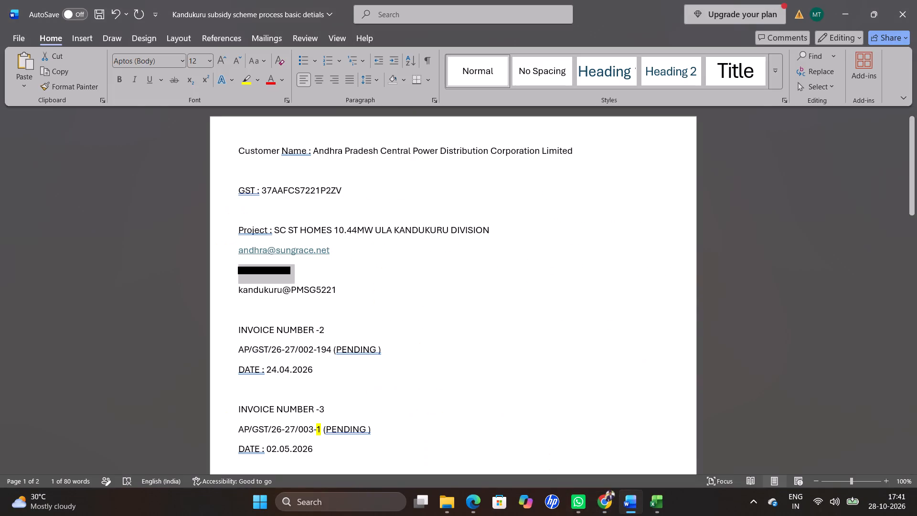
{"action": "left_click_drag", "start_coordinate": [334, 249], "coordinate": [216, 253]}
{"action": "key", "text": "ctrl+c"}
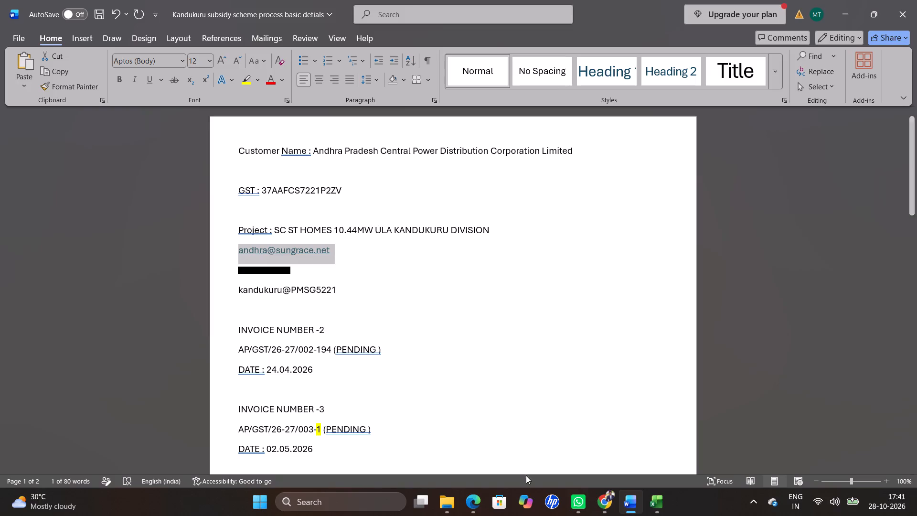
{"action": "left_click_drag", "start_coordinate": [596, 450], "coordinate": [589, 457]}
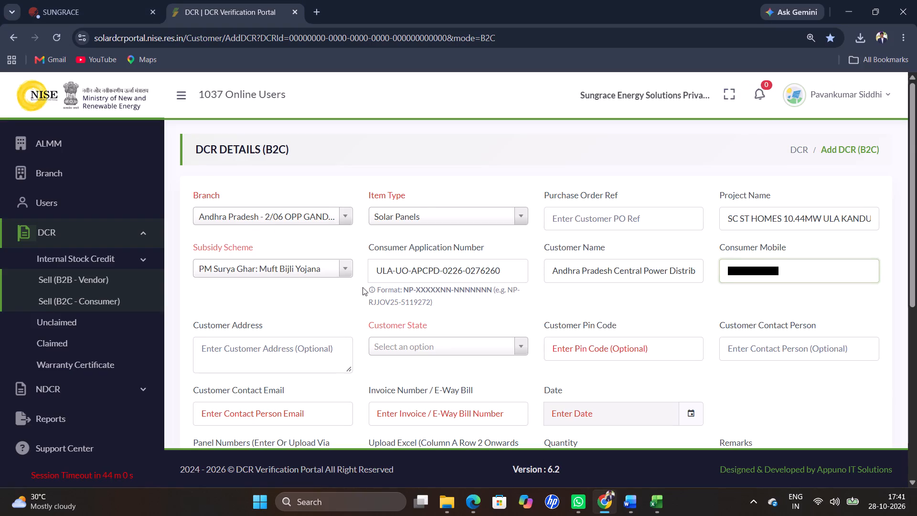
{"action": "scroll", "coordinate": [363, 287], "scroll_direction": "down", "scroll_amount": 2}
{"action": "left_click", "coordinate": [310, 307]}
{"action": "left_click", "coordinate": [312, 299]}
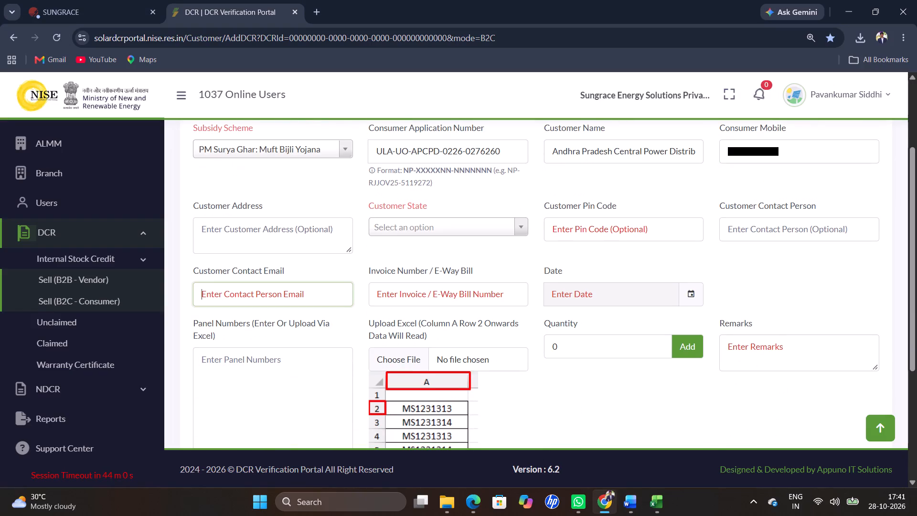
{"action": "key", "text": "ctrl+v"}
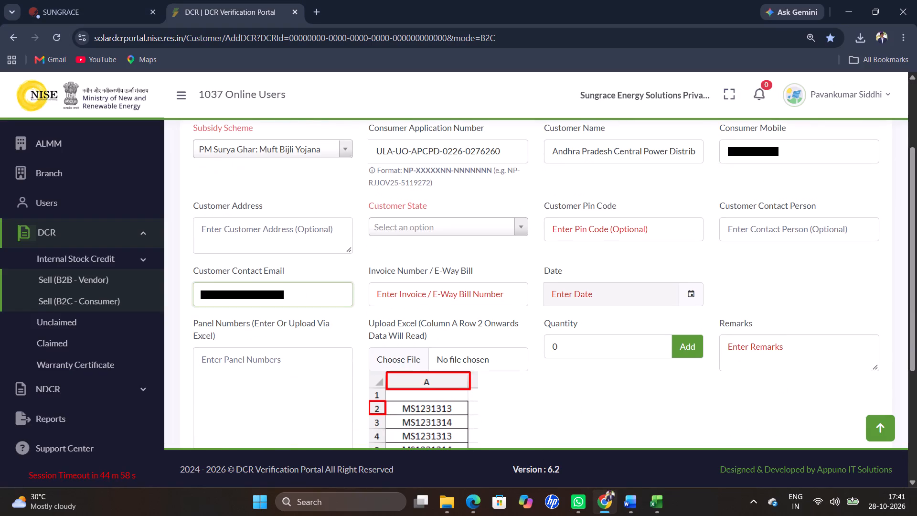
Set the customer state to Andhra Pradesh (37).
{"action": "left_click", "coordinate": [417, 299]}
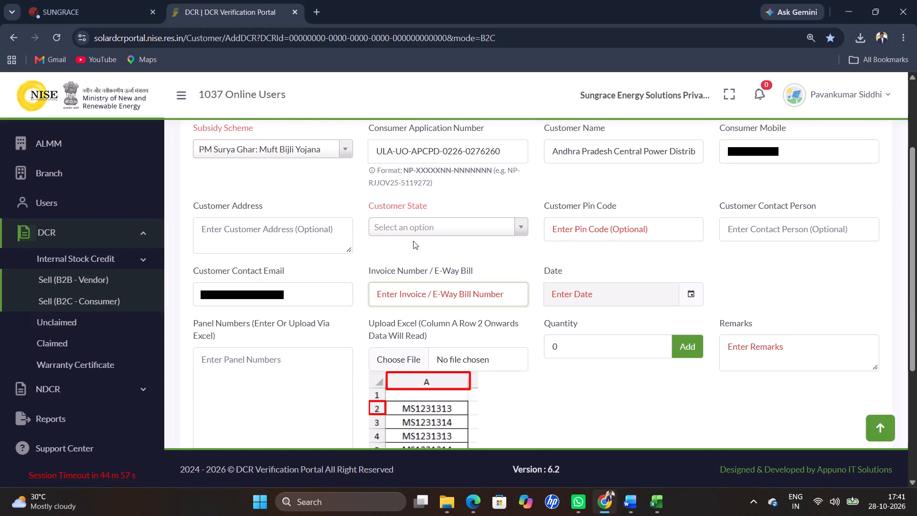
{"action": "left_click", "coordinate": [412, 225]}
{"action": "left_click", "coordinate": [420, 304]}
Fill Invoice Number / E-Way Bill with the invoice number 9 prefix AP/GST/26-27/009-, copied from the Kandukuru document in Word.
{"action": "left_click", "coordinate": [419, 293]}
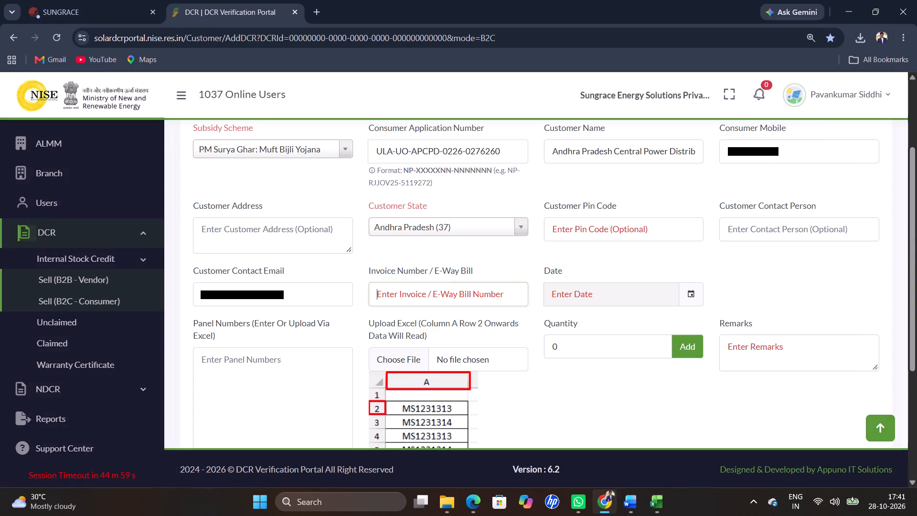
{"action": "left_click", "coordinate": [628, 462]}
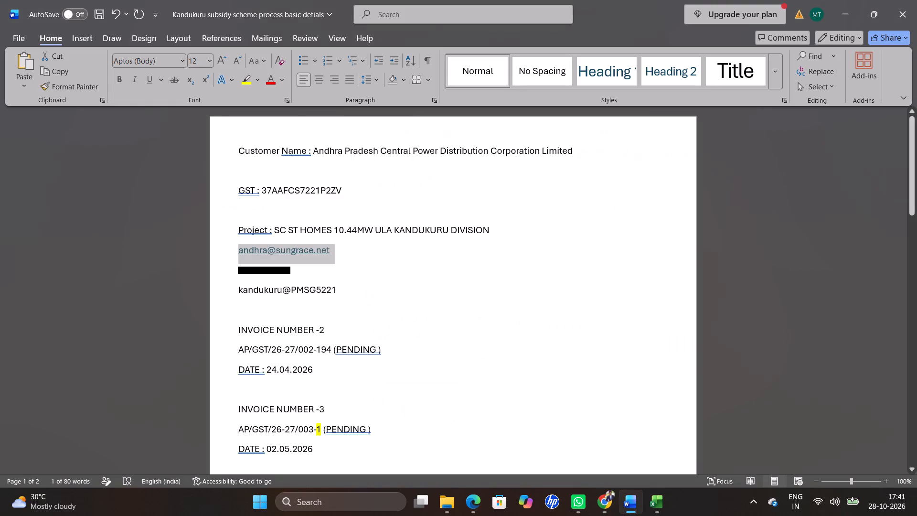
{"action": "scroll", "coordinate": [508, 382], "scroll_direction": "down", "scroll_amount": 4}
{"action": "scroll", "coordinate": [433, 330], "scroll_direction": "down", "scroll_amount": 8}
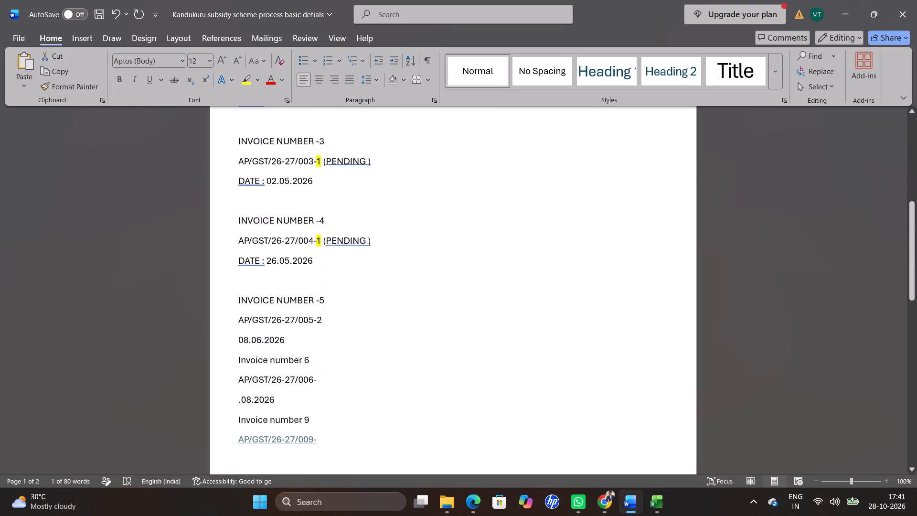
{"action": "scroll", "coordinate": [434, 322], "scroll_direction": "down", "scroll_amount": 2}
{"action": "left_click_drag", "start_coordinate": [320, 312], "coordinate": [235, 313]}
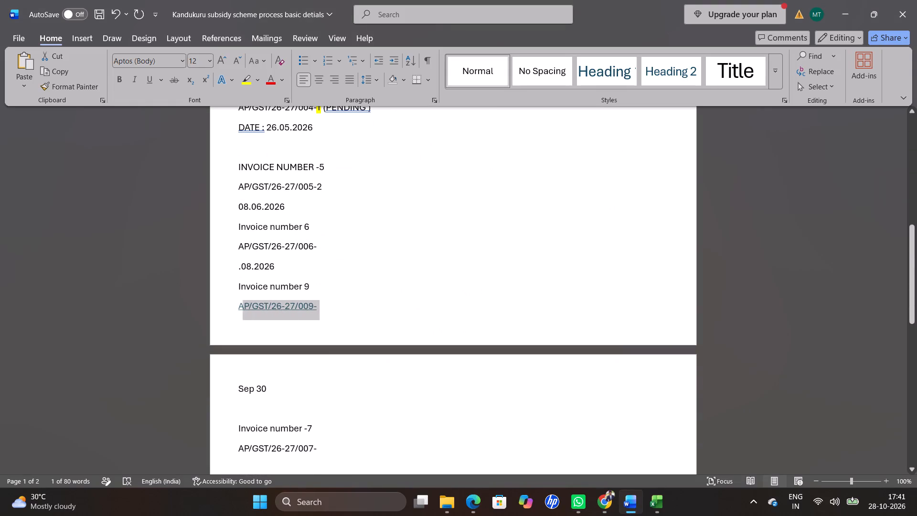
{"action": "left_click_drag", "start_coordinate": [235, 313], "coordinate": [229, 311]}
{"action": "key", "text": "ctrl+c"}
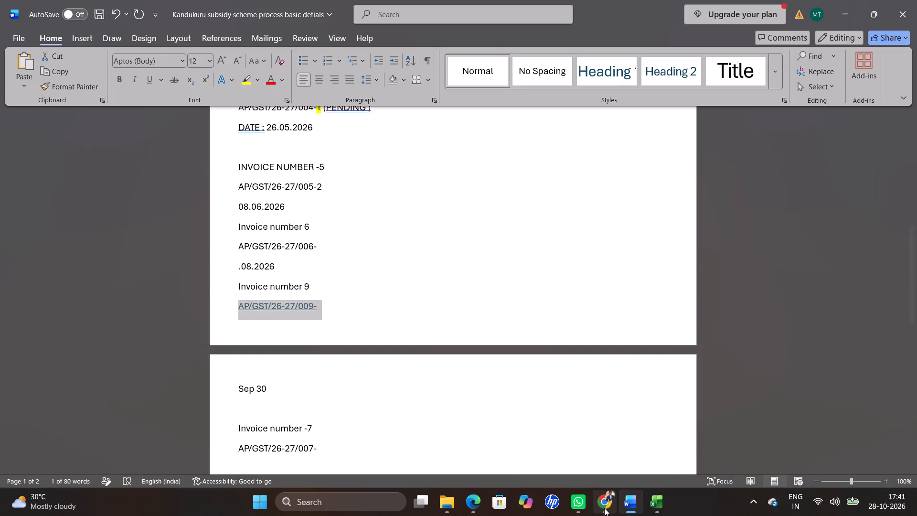
{"action": "left_click", "coordinate": [602, 456]}
{"action": "key", "text": "ctrl+v"}
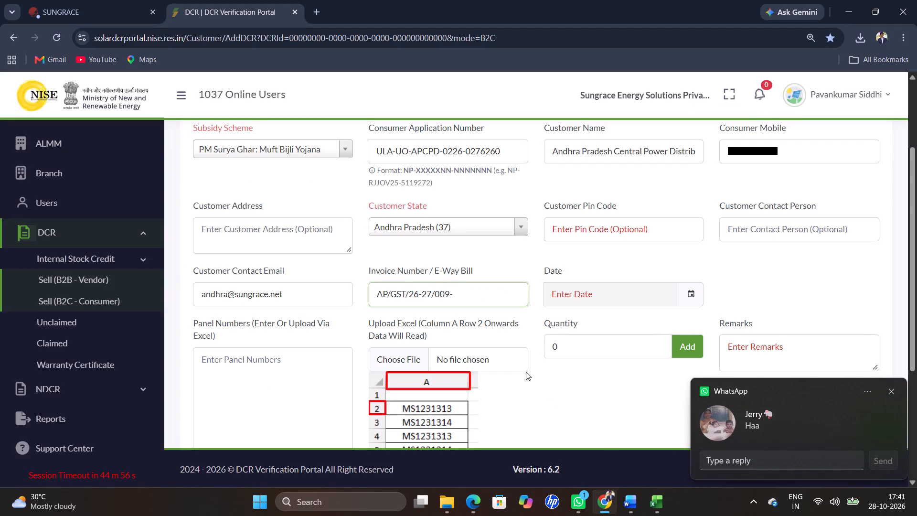
Check the last numbered folder in DCR009 in File Explorer and complete the form's invoice number as AP/GST/26-27/009-238.
{"action": "left_click", "coordinate": [582, 297]}
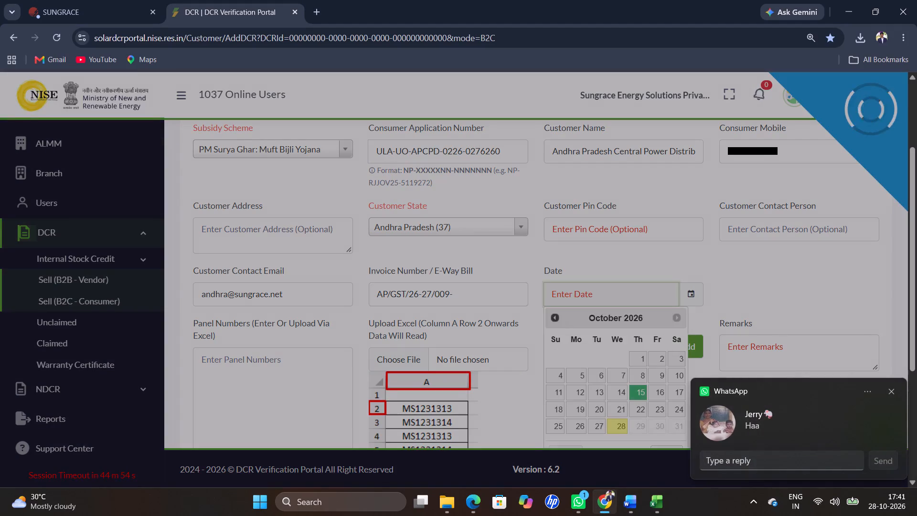
{"action": "left_click", "coordinate": [468, 294]}
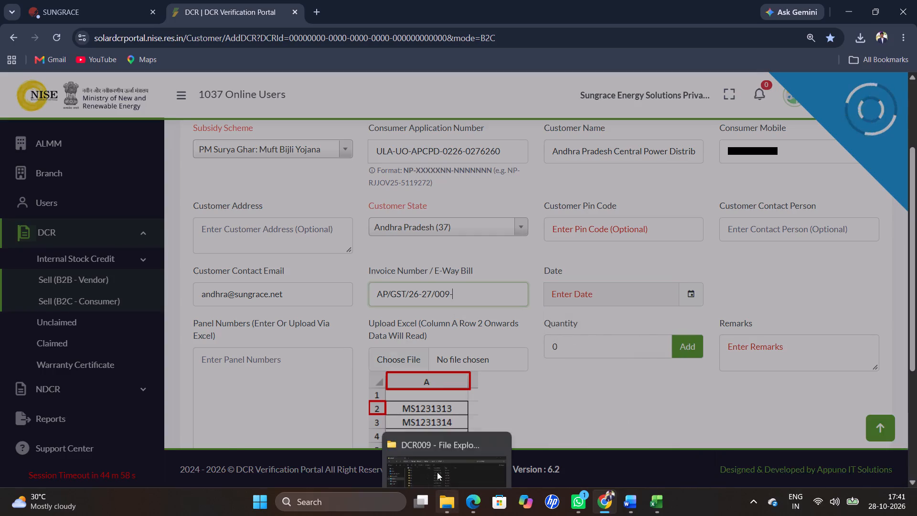
{"action": "left_click", "coordinate": [435, 454]}
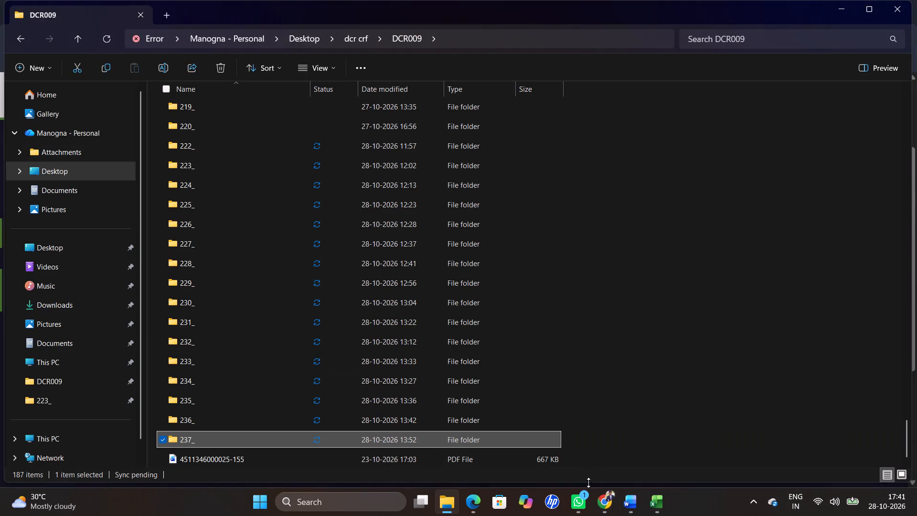
{"action": "left_click", "coordinate": [581, 427]}
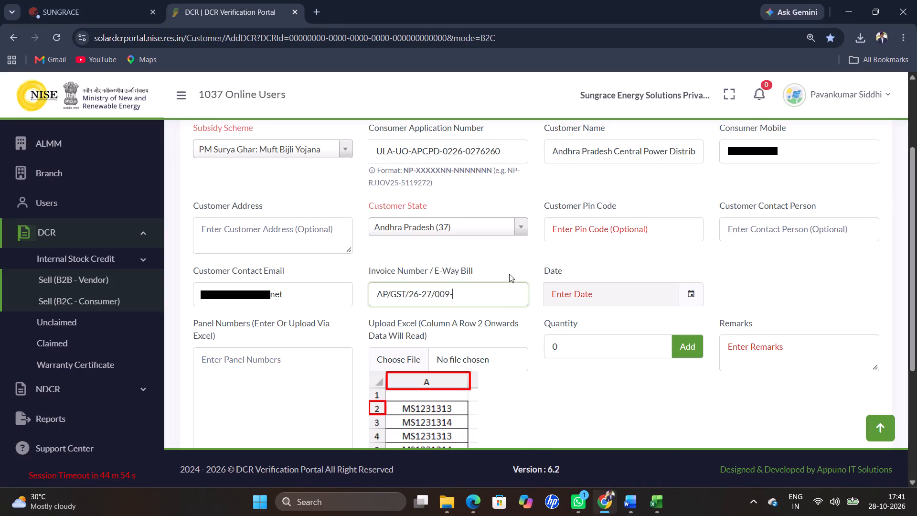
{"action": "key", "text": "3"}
{"action": "key", "text": "BackSpace"}
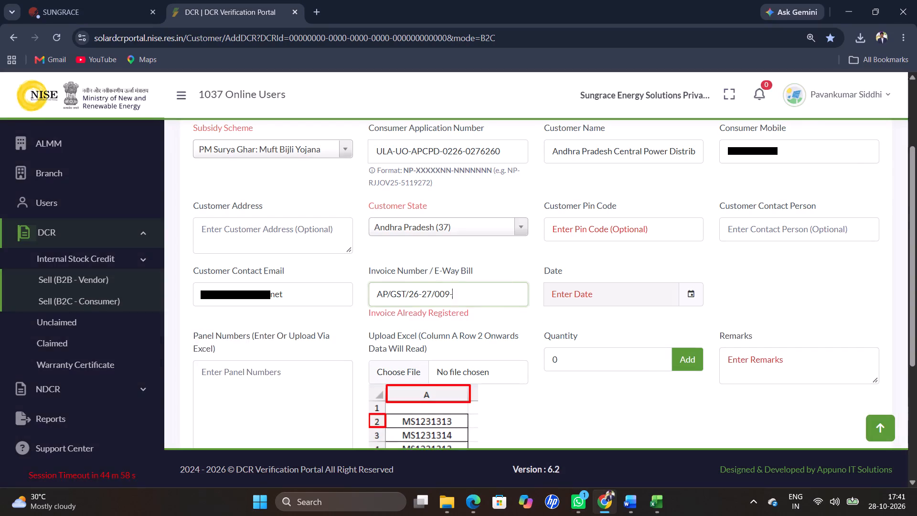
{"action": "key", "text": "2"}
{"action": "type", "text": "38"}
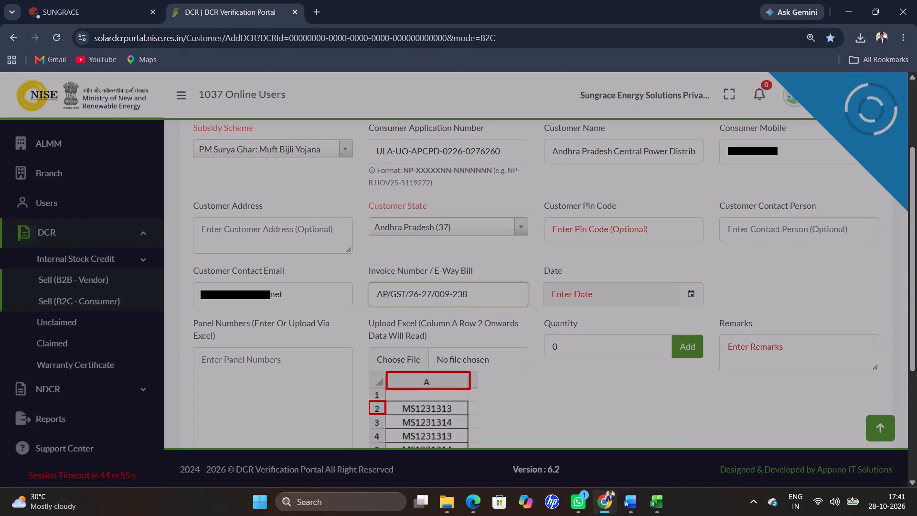
Set the invoice date on the DCR form to 30-Sep-2026.
{"action": "left_click", "coordinate": [620, 283]}
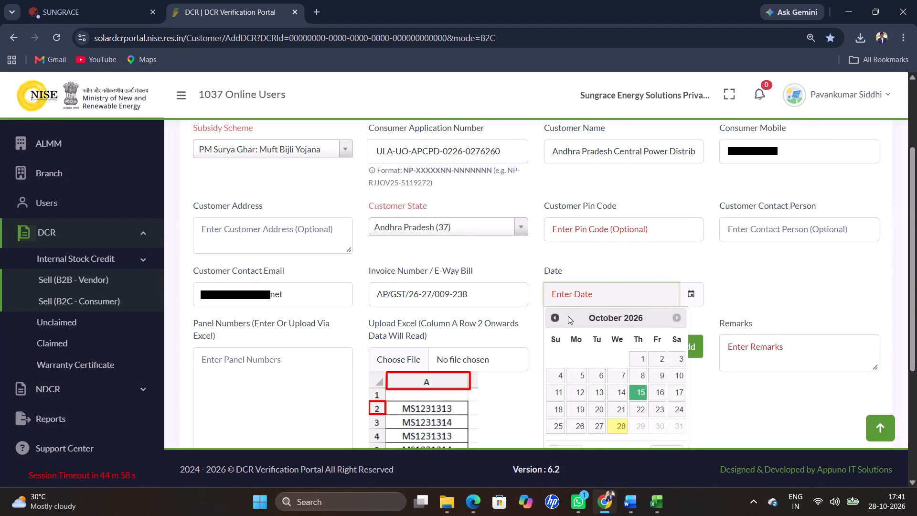
{"action": "left_click", "coordinate": [554, 318]}
{"action": "left_click", "coordinate": [621, 427]}
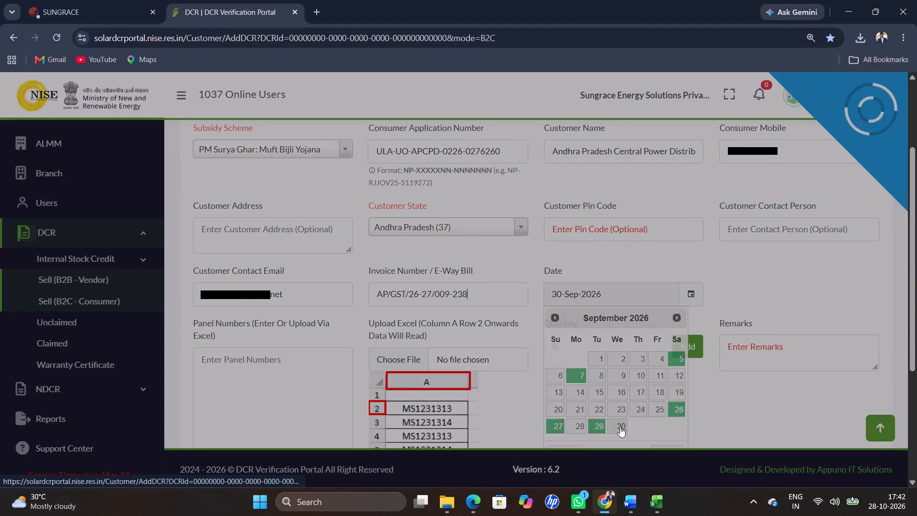
{"action": "scroll", "coordinate": [452, 275], "scroll_direction": "down", "scroll_amount": 1}
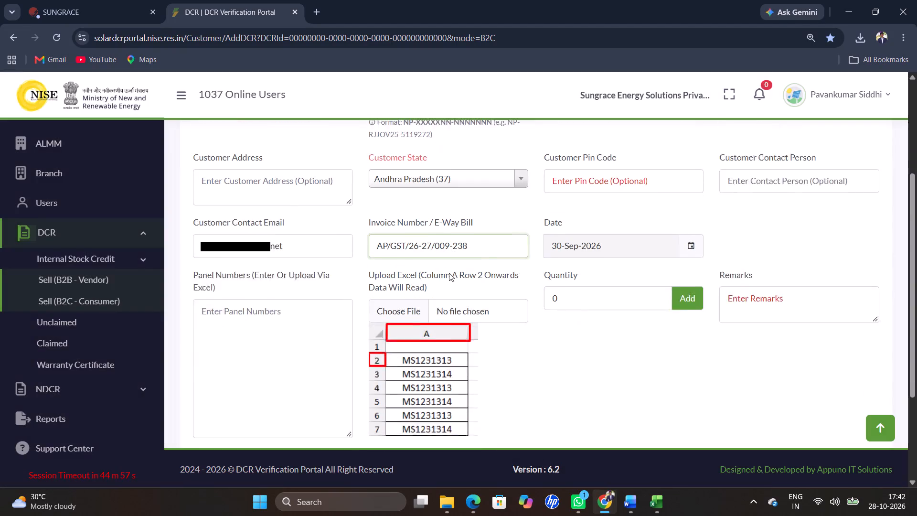
{"action": "left_click", "coordinate": [339, 336]}
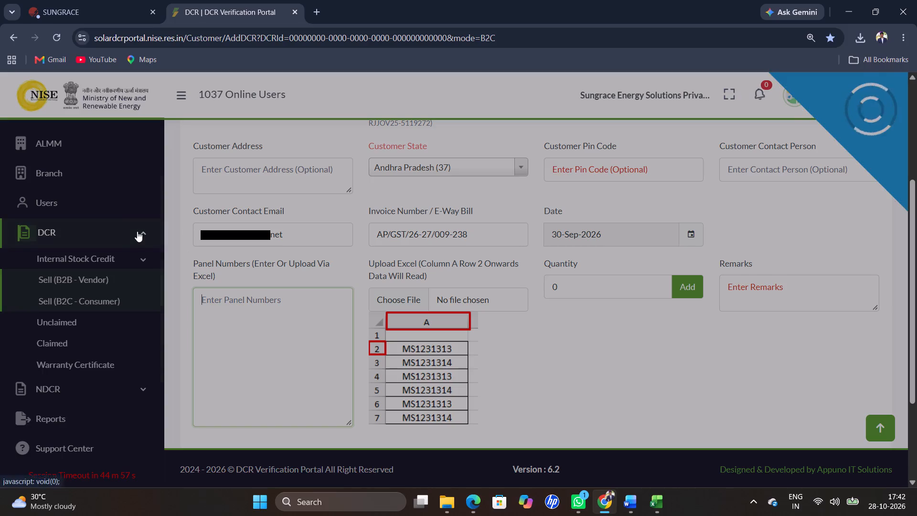
{"action": "left_click", "coordinate": [94, 6]}
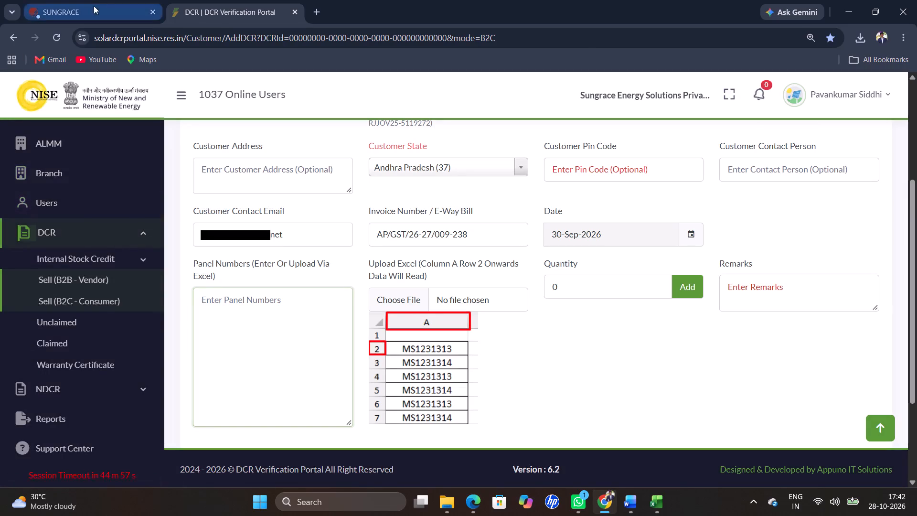
{"action": "left_click", "coordinate": [574, 109]}
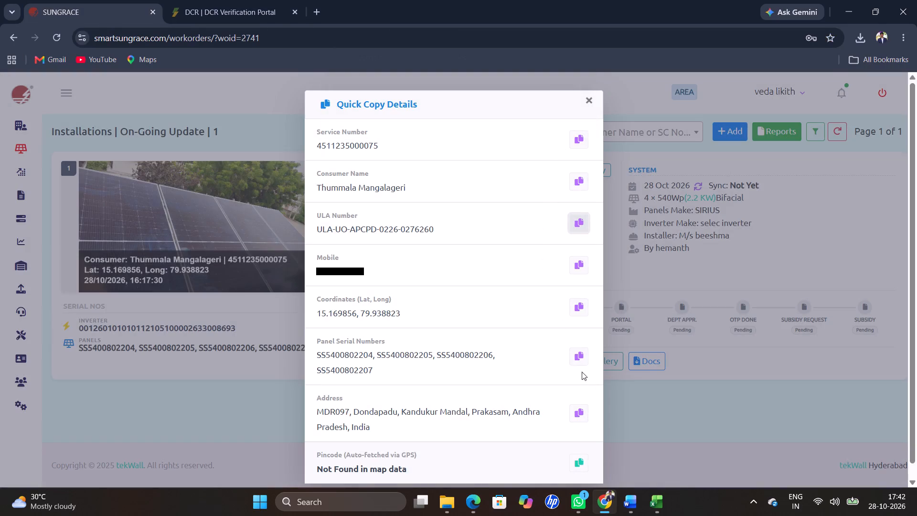
{"action": "left_click", "coordinate": [582, 354]}
{"action": "left_click", "coordinate": [266, 25]}
{"action": "left_click_drag", "start_coordinate": [179, 0], "coordinate": [180, 9]}
{"action": "key", "text": "ctrl+v"}
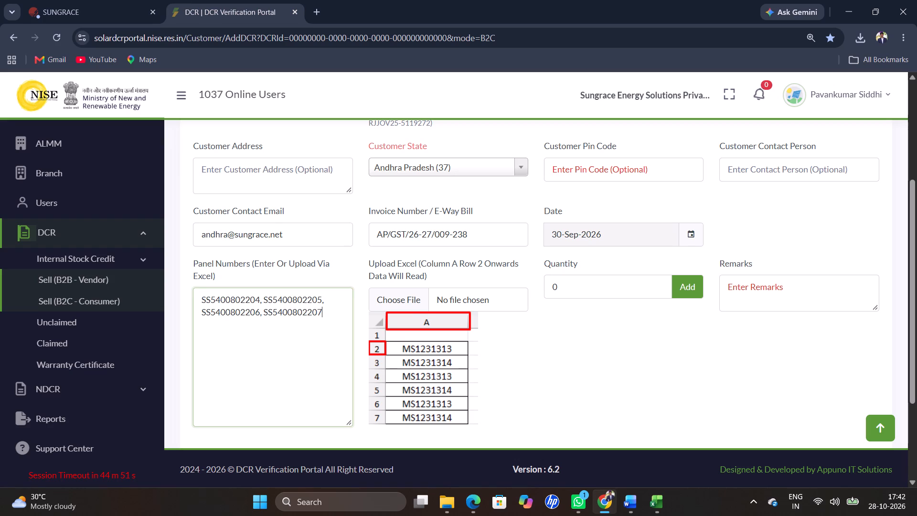
Replace the comma separators between the pasted panel serials with line breaks so each serial sits on its own line.
{"action": "key", "text": "Left"}
{"action": "key", "text": "Left"}
{"action": "key", "text": "Left"}
{"action": "key", "text": "Left"}
{"action": "key", "text": "Left"}
{"action": "key", "text": "Left"}
{"action": "key", "text": "Left"}
{"action": "key", "text": "Left"}
{"action": "key", "text": "Left"}
{"action": "key", "text": "Left"}
{"action": "key", "text": "Left"}
{"action": "key", "text": "Left"}
{"action": "key", "text": "BackSpace"}
{"action": "key", "text": "BackSpace"}
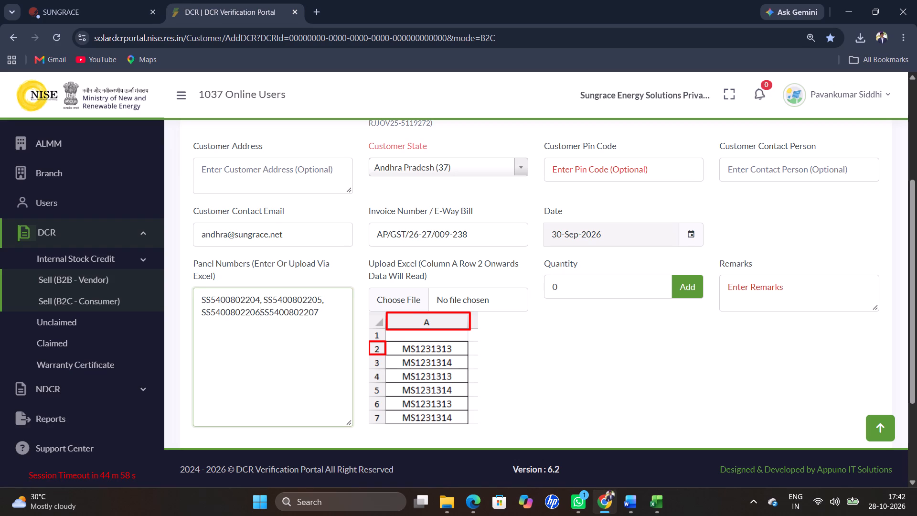
{"action": "key", "text": "Return"}
{"action": "key", "text": "Up"}
{"action": "key", "text": "Up"}
{"action": "key", "text": "Up"}
{"action": "key", "text": "Up"}
{"action": "key", "text": "Up"}
{"action": "key", "text": "Up"}
{"action": "key", "text": "Up"}
{"action": "key", "text": "Up"}
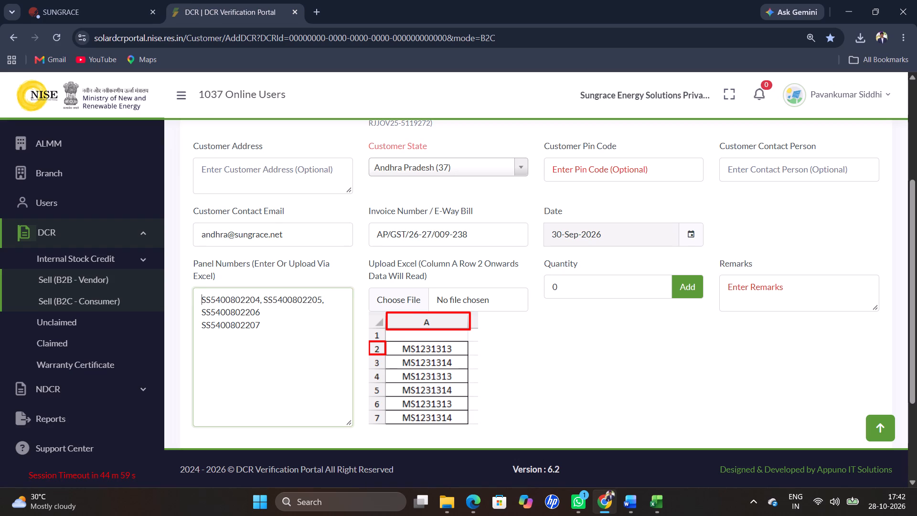
{"action": "key", "text": "Right"}
{"action": "key", "text": "Right"}
{"action": "key", "text": "Right"}
{"action": "key", "text": "Right"}
{"action": "key", "text": "Right"}
{"action": "key", "text": "Right"}
{"action": "key", "text": "Right"}
{"action": "key", "text": "Right"}
{"action": "key", "text": "Right"}
{"action": "key", "text": "Right"}
{"action": "key", "text": "Right"}
{"action": "key", "text": "Right"}
{"action": "key", "text": "Right"}
{"action": "key", "text": "Right"}
{"action": "key", "text": "Right"}
{"action": "key", "text": "Left"}
{"action": "key", "text": "BackSpace"}
{"action": "key", "text": "BackSpace"}
{"action": "key", "text": "Return"}
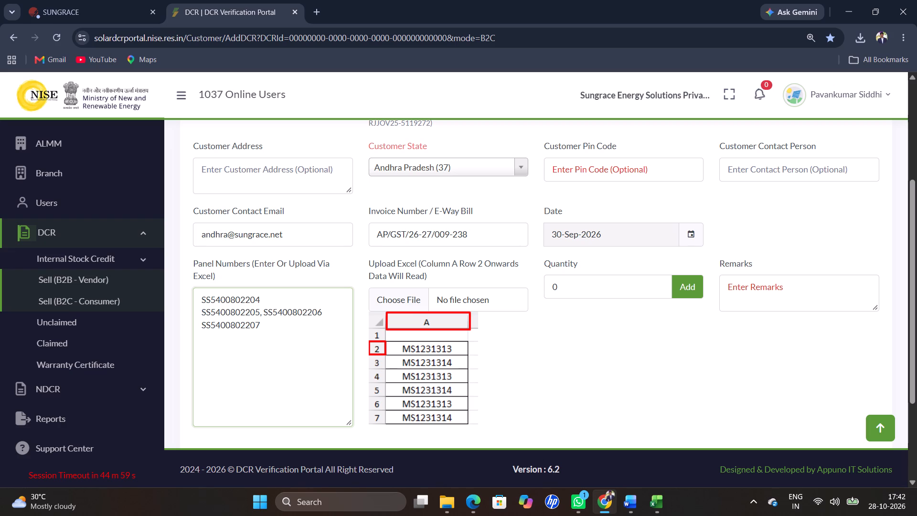
{"action": "key", "text": "Right"}
{"action": "key", "text": "Right"}
{"action": "key", "text": "Right"}
{"action": "key", "text": "Right"}
{"action": "key", "text": "Right"}
{"action": "key", "text": "Right"}
{"action": "key", "text": "Right"}
{"action": "key", "text": "Right"}
{"action": "key", "text": "Right"}
{"action": "key", "text": "Right"}
{"action": "key", "text": "Right"}
{"action": "key", "text": "Right"}
{"action": "key", "text": "Right"}
{"action": "key", "text": "Right"}
{"action": "key", "text": "Right"}
{"action": "key", "text": "Right"}
{"action": "key", "text": "Right"}
{"action": "key", "text": "Right"}
{"action": "key", "text": "Right"}
{"action": "key", "text": "Right"}
{"action": "key", "text": "Left"}
{"action": "key", "text": "Left"}
{"action": "key", "text": "Left"}
{"action": "key", "text": "Left"}
{"action": "key", "text": "Left"}
{"action": "key", "text": "Left"}
{"action": "key", "text": "Left"}
{"action": "key", "text": "Left"}
{"action": "key", "text": "Right"}
{"action": "key", "text": "BackSpace"}
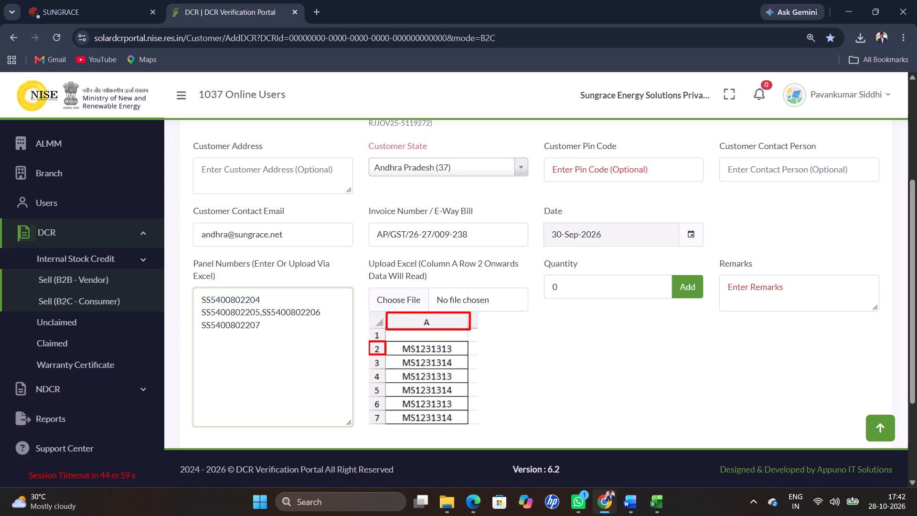
{"action": "key", "text": "BackSpace"}
{"action": "key", "text": "Return"}
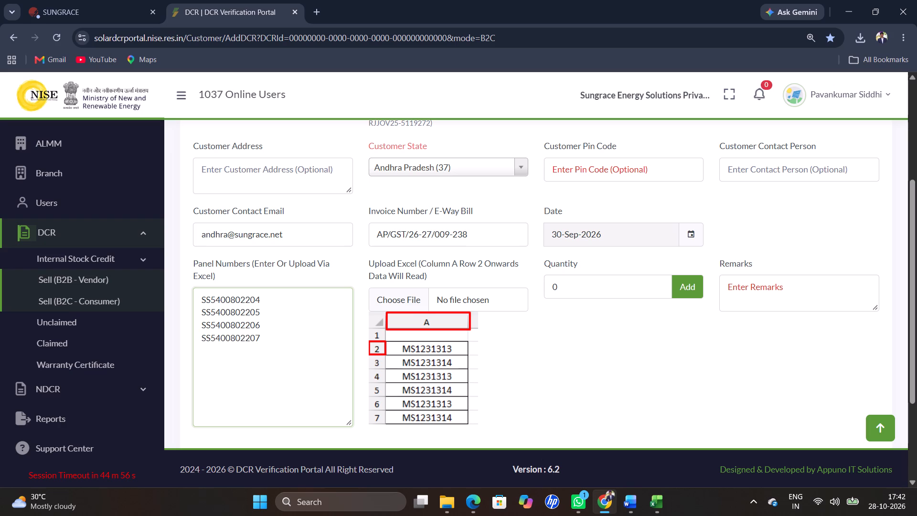
Set the quantity to match the listed panel serials and add the panels to the DCR form.
{"action": "left_click", "coordinate": [586, 292]}
{"action": "scroll", "coordinate": [586, 292], "scroll_direction": "up", "scroll_amount": 3}
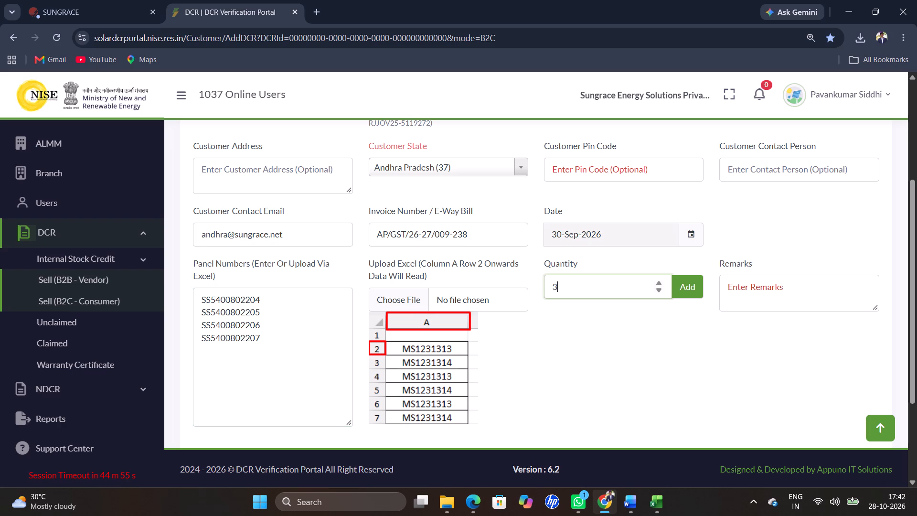
{"action": "scroll", "coordinate": [586, 292], "scroll_direction": "up", "scroll_amount": 1}
{"action": "left_click", "coordinate": [700, 294]}
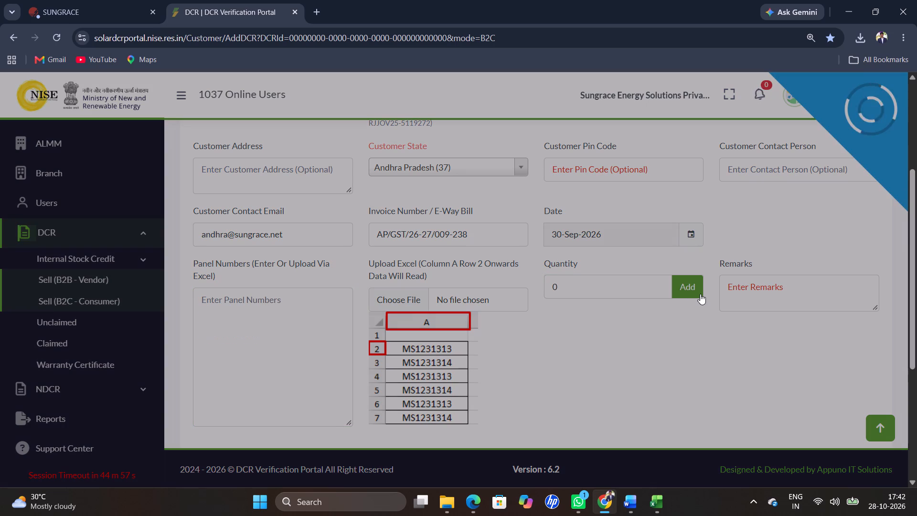
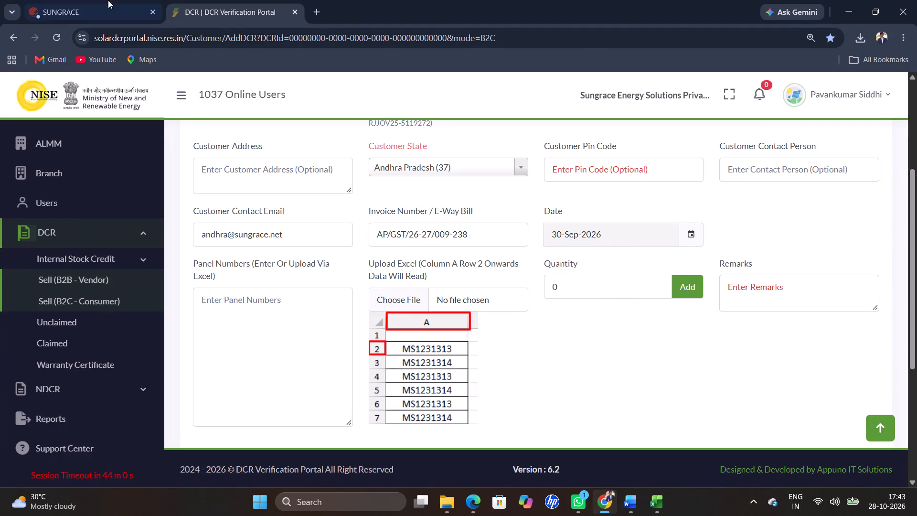
Fill the DCR form's Remarks with the address copied from the SUNGRACE work order's Quick Copy Details.
{"action": "left_click", "coordinate": [82, 5]}
{"action": "left_click", "coordinate": [575, 126]}
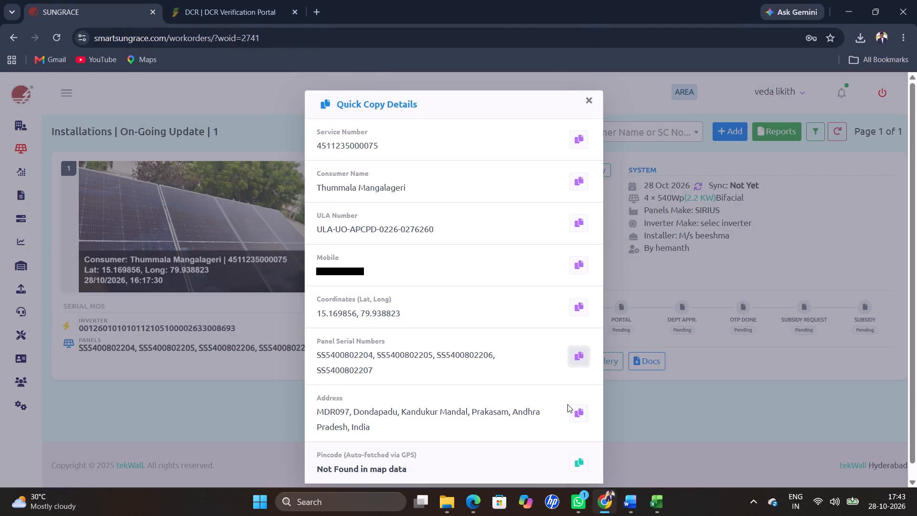
{"action": "left_click", "coordinate": [574, 418]}
{"action": "left_click", "coordinate": [254, 0]}
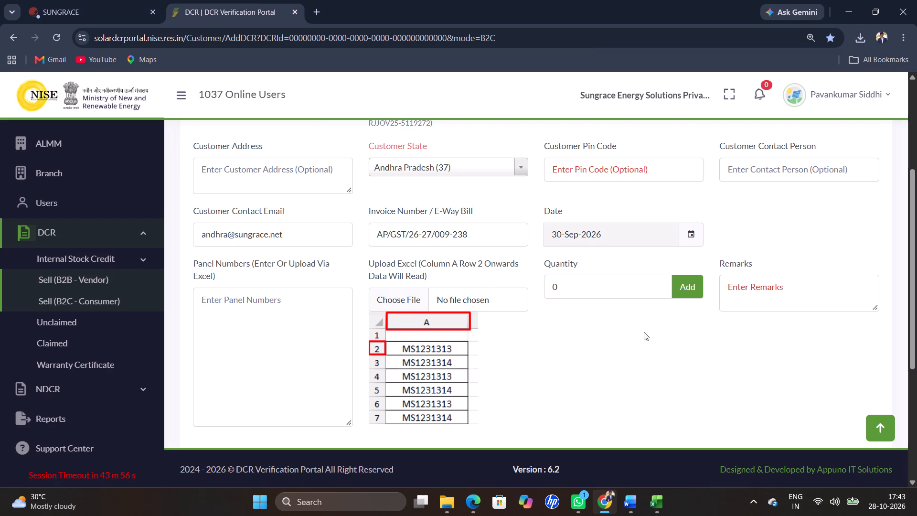
{"action": "left_click", "coordinate": [780, 298]}
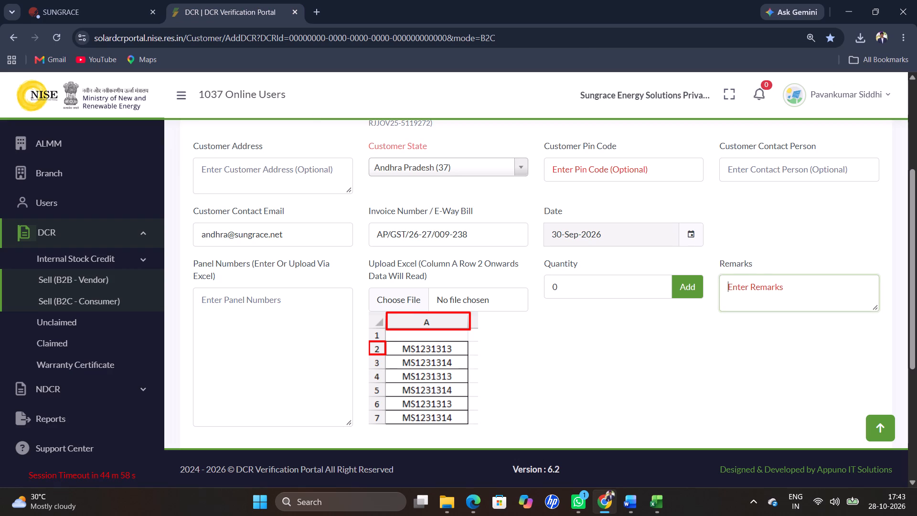
{"action": "key", "text": "ctrl+v"}
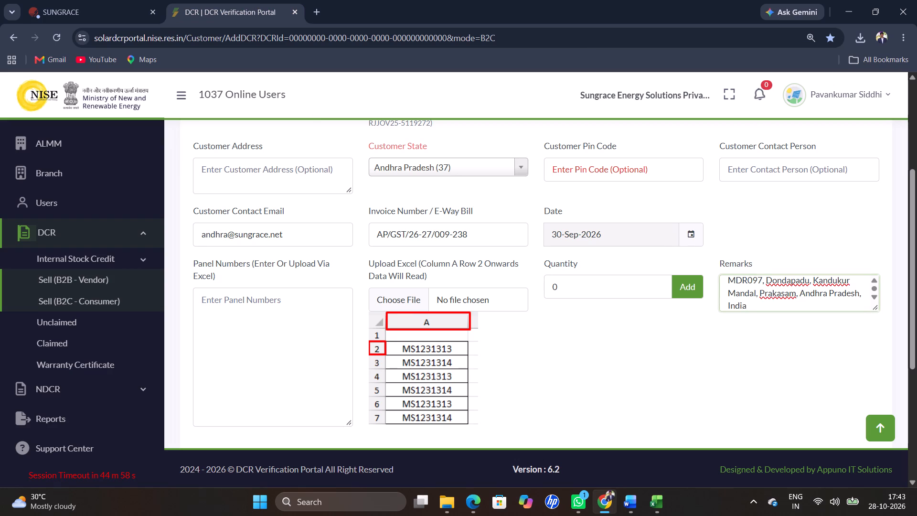
Search Google for the copied address's pincode and enter 523105 as the Customer Pin Code on the DCR form.
{"action": "left_click", "coordinate": [585, 168]}
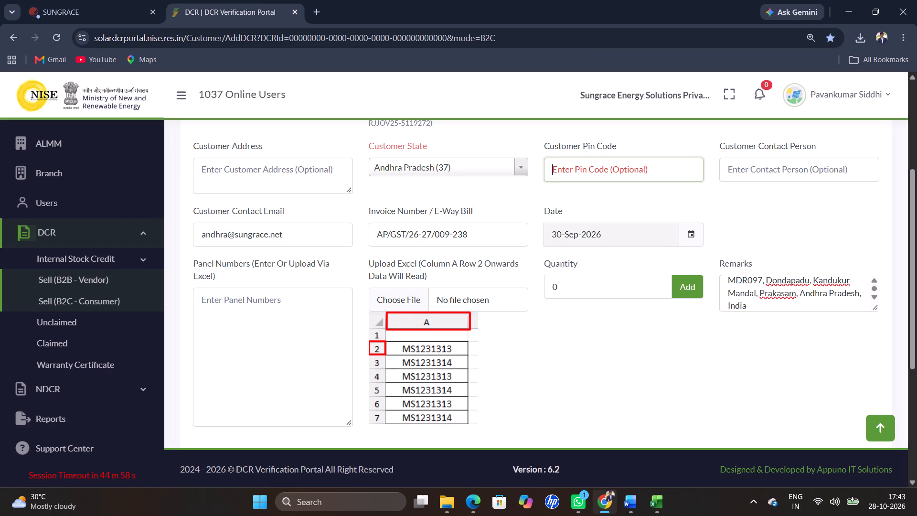
{"action": "left_click", "coordinate": [317, 11]}
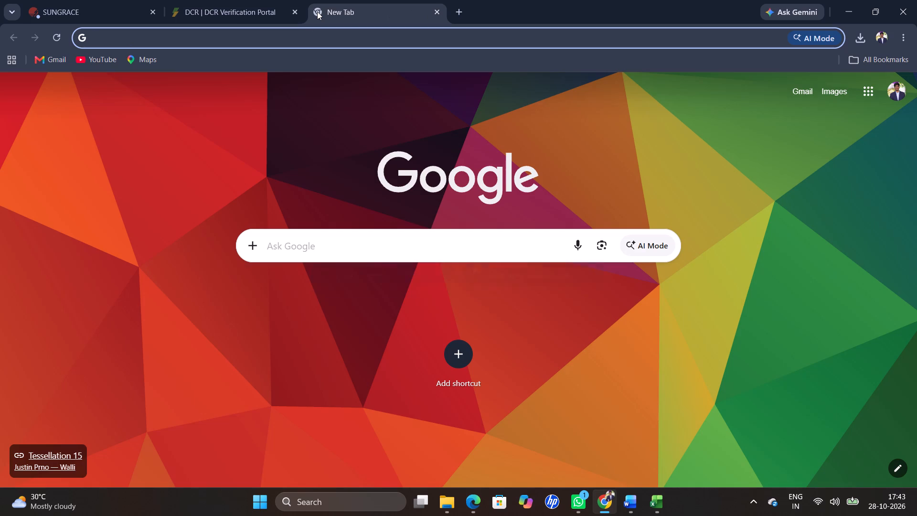
{"action": "key", "text": "ctrl+v"}
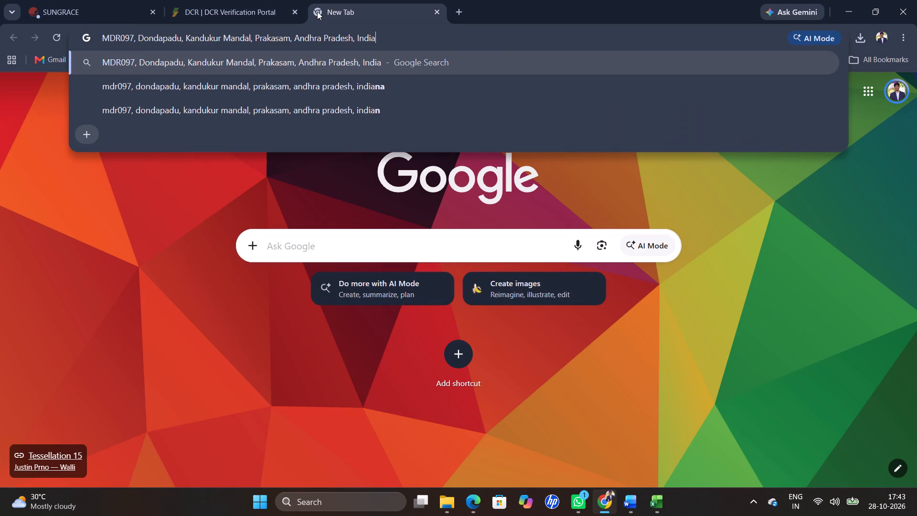
{"action": "key", "text": "space"}
{"action": "type", "text": "pin"}
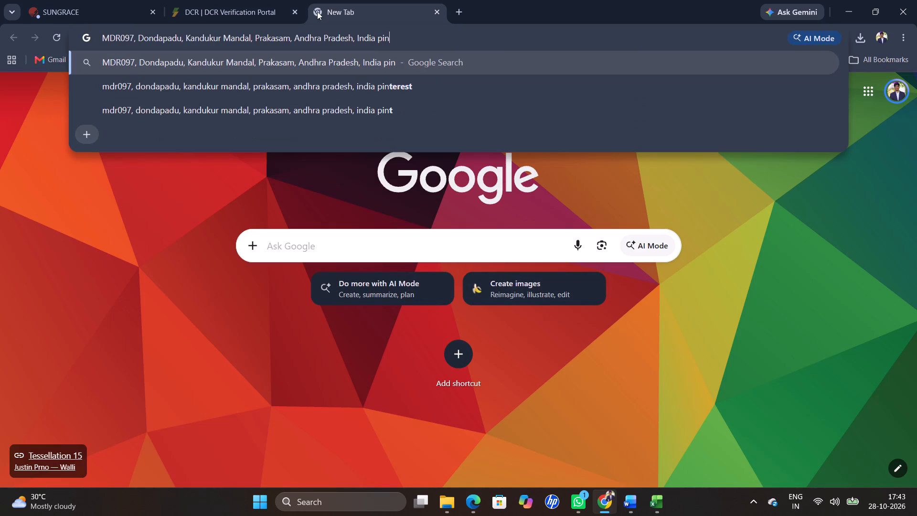
{"action": "type", "text": "code"}
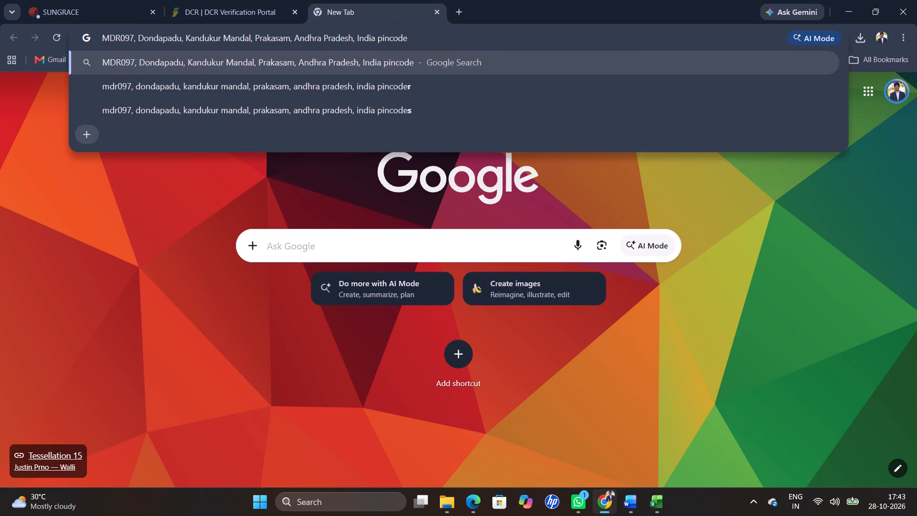
{"action": "left_click", "coordinate": [315, 62]}
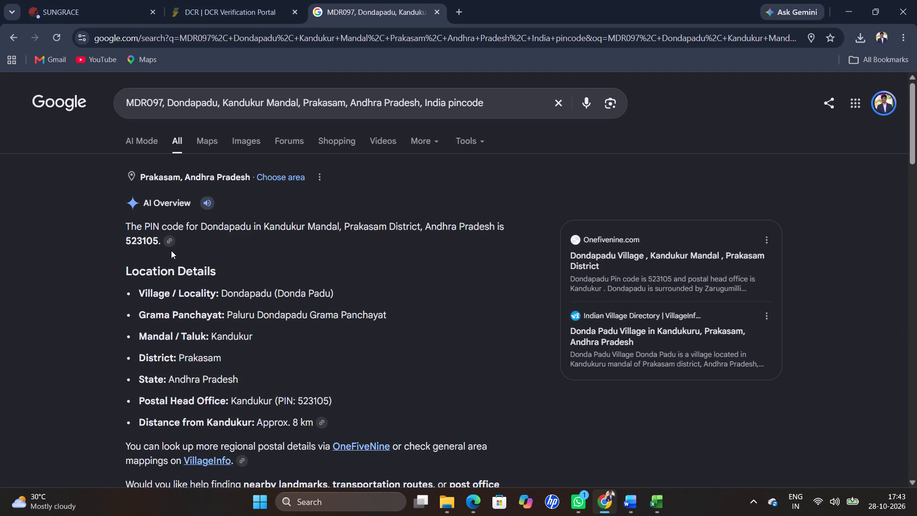
{"action": "double_click", "coordinate": [149, 239]}
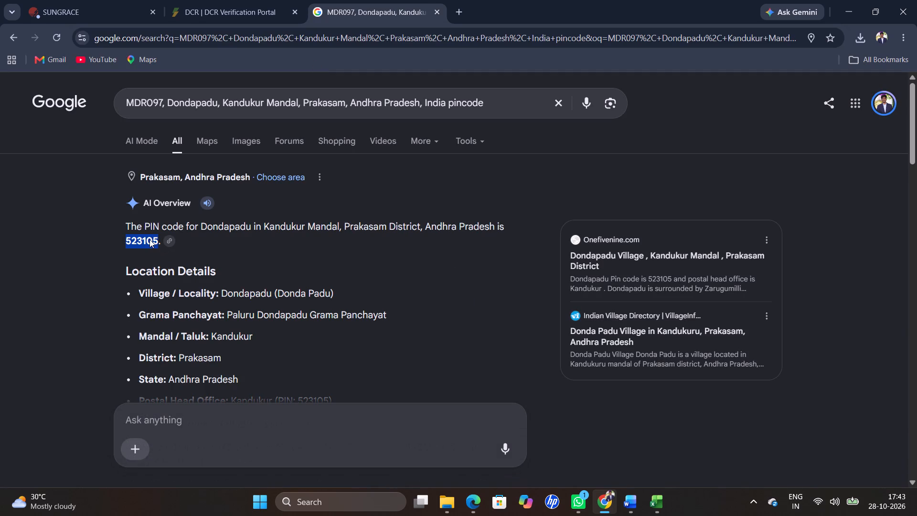
{"action": "key", "text": "ctrl+c"}
{"action": "left_click_drag", "start_coordinate": [230, 15], "coordinate": [236, 15]}
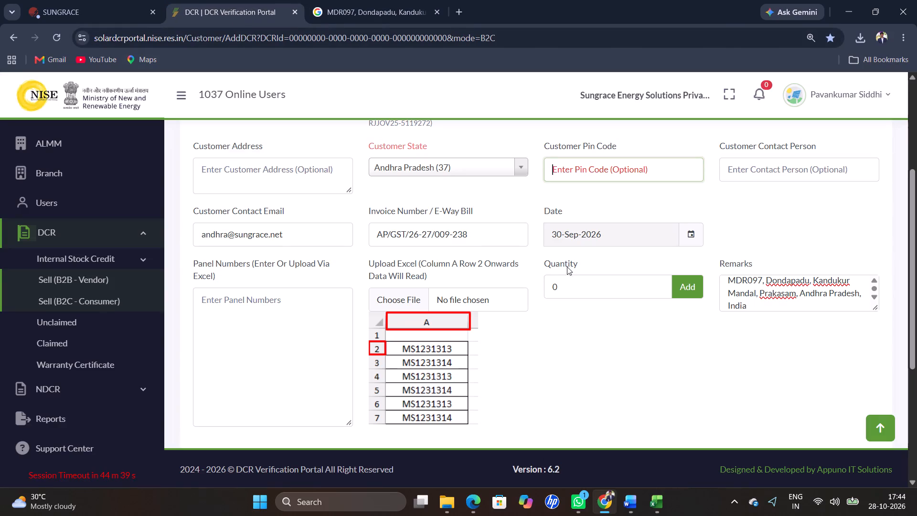
{"action": "key", "text": "ctrl+v"}
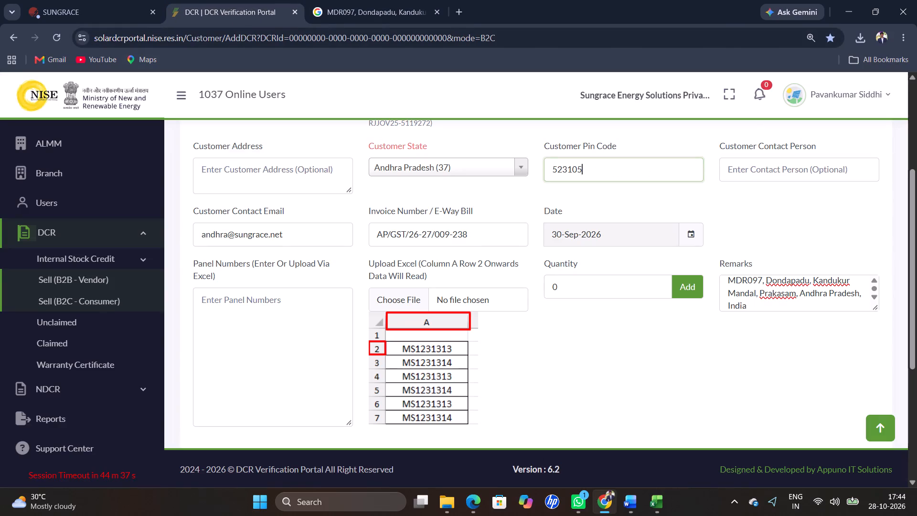
Confirm the completed B2C DCR form to issue the certificate.
{"action": "scroll", "coordinate": [681, 255], "scroll_direction": "down", "scroll_amount": 3}
{"action": "left_click", "coordinate": [799, 279]}
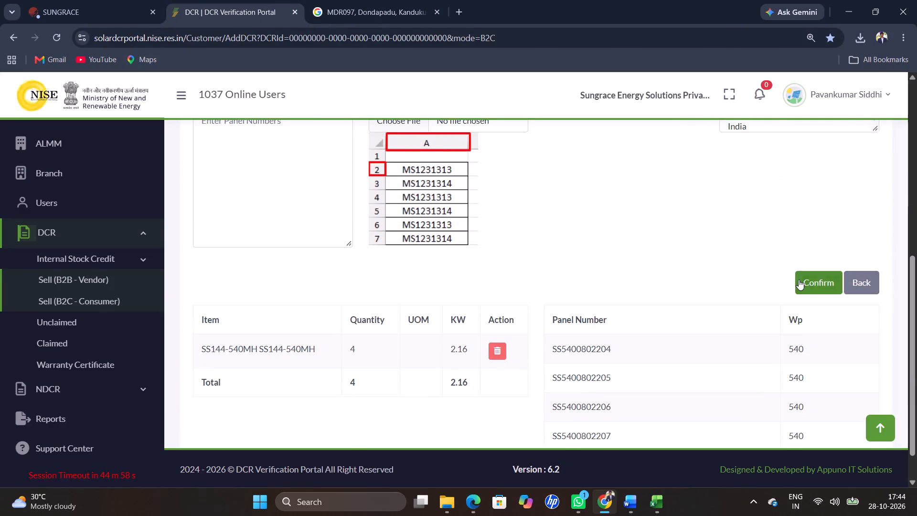
{"action": "left_click", "coordinate": [578, 351]}
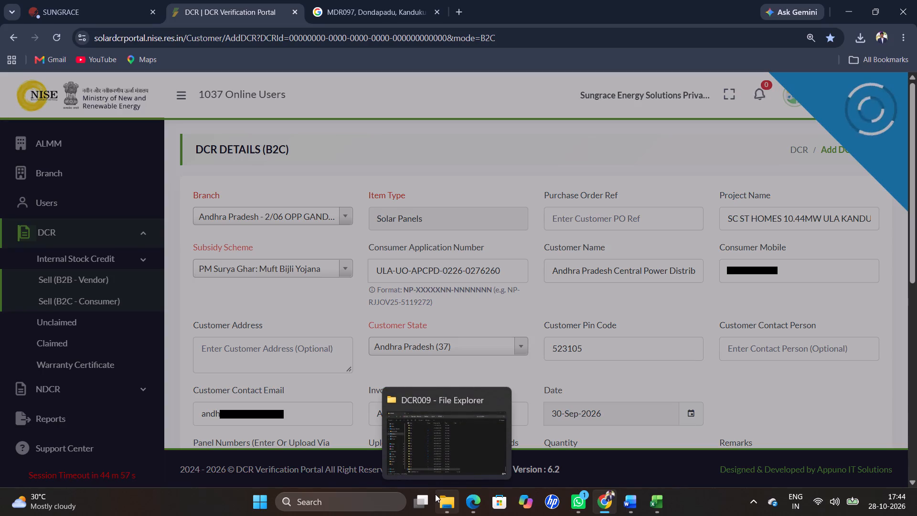
Create a folder named 238_ inside the DCR009 folder in File Explorer.
{"action": "left_click", "coordinate": [453, 444]}
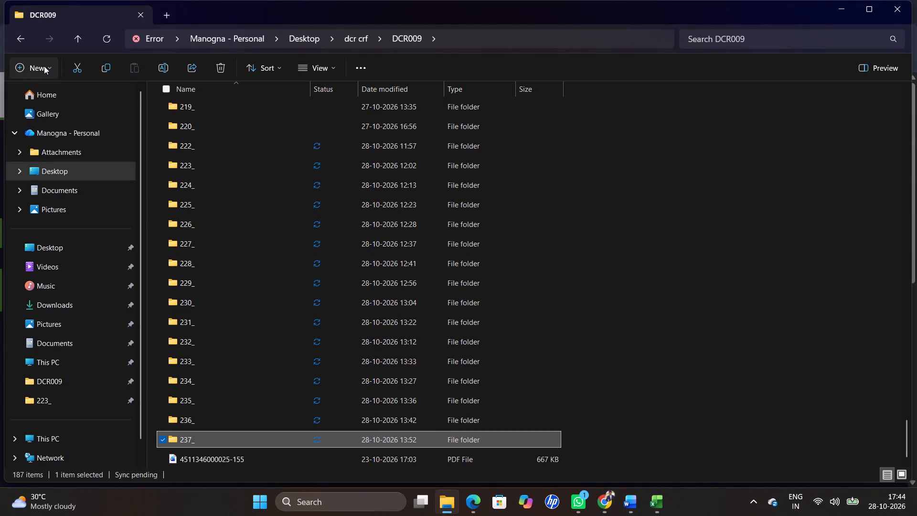
{"action": "left_click", "coordinate": [44, 66]}
{"action": "left_click", "coordinate": [44, 93]}
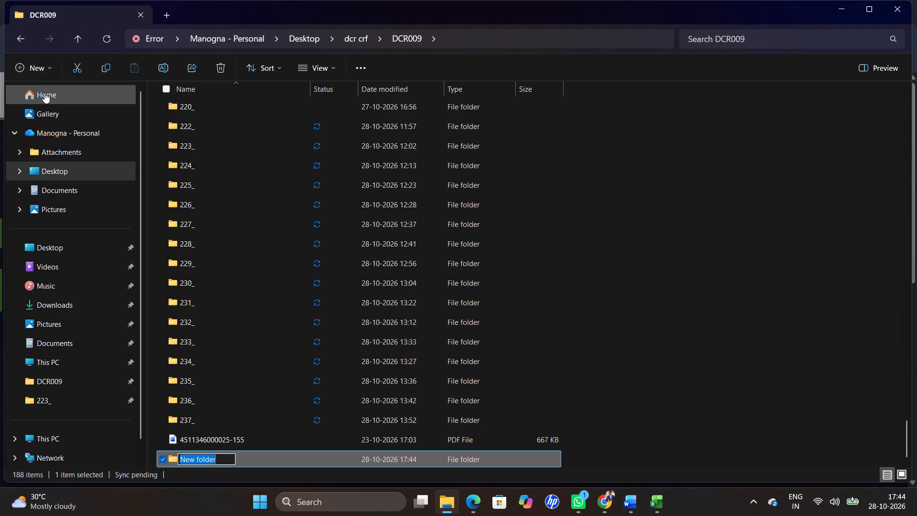
{"action": "type", "text": "238"}
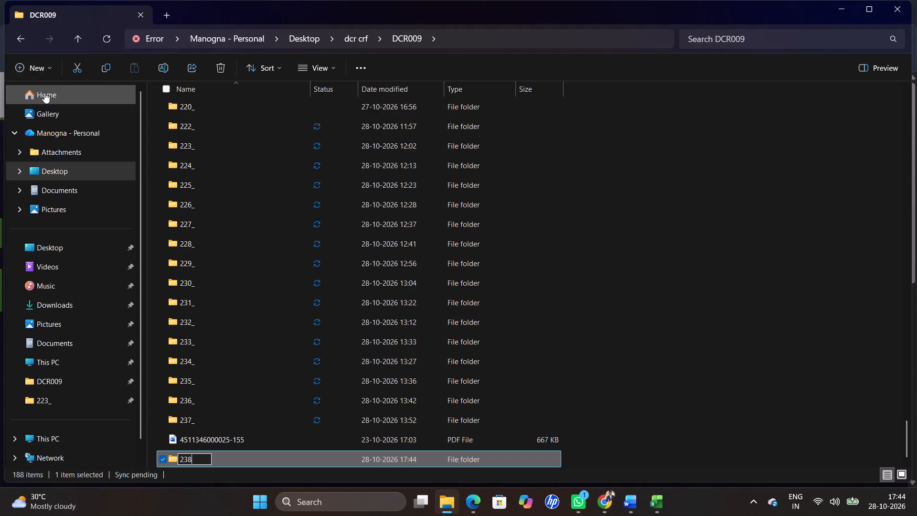
{"action": "key", "text": "shift+underscore"}
{"action": "key", "text": "Return"}
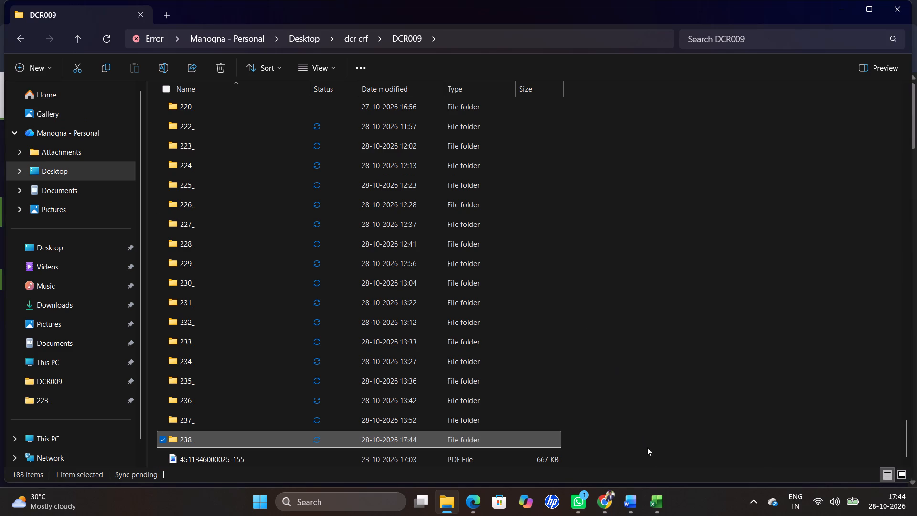
Copy the service number from the SUNGRACE work order's Quick Copy Details and return to the DCR portal.
{"action": "left_click", "coordinate": [619, 452]}
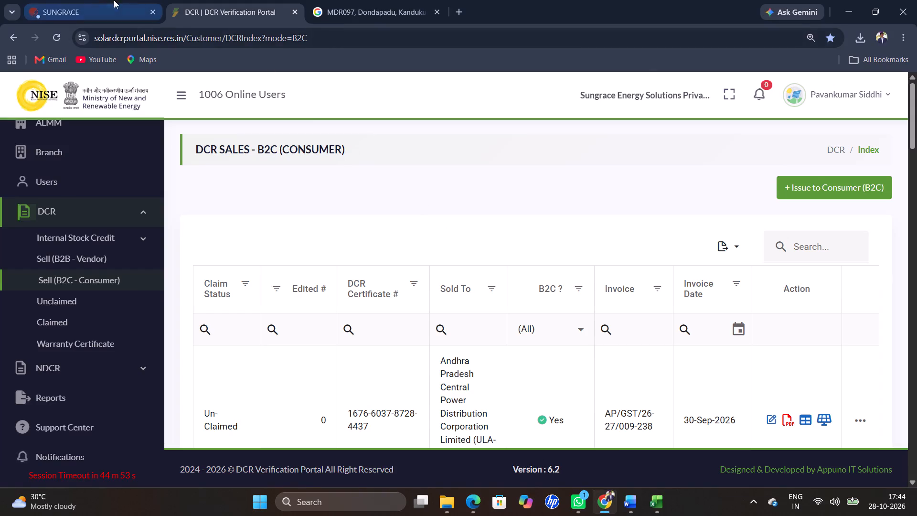
{"action": "left_click", "coordinate": [102, 0]}
{"action": "left_click", "coordinate": [554, 128]}
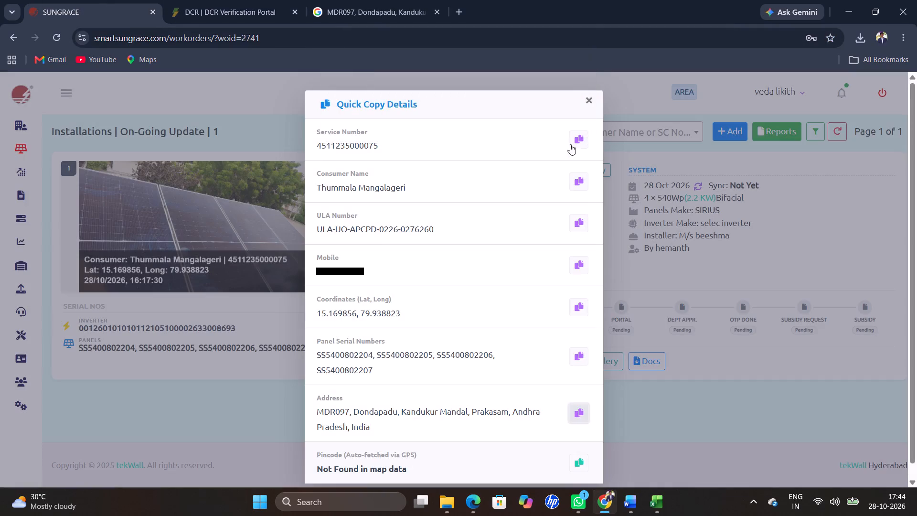
{"action": "left_click", "coordinate": [586, 143]}
{"action": "left_click", "coordinate": [219, 0]}
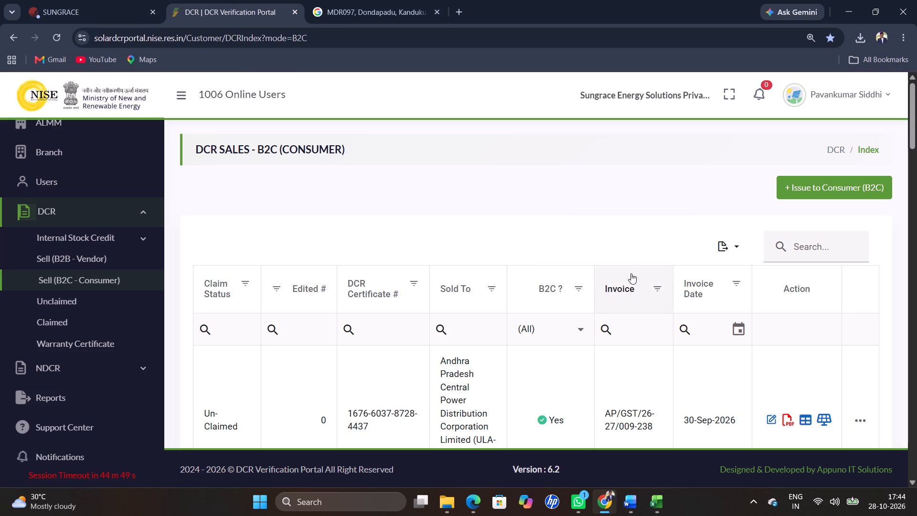
Download the certificate PDF for invoice AP/GST/26-27/009-238 into DCR009's 238_ folder, named with the copied service number followed by -238.
{"action": "scroll", "coordinate": [706, 290], "scroll_direction": "down", "scroll_amount": 1}
{"action": "left_click", "coordinate": [788, 356]}
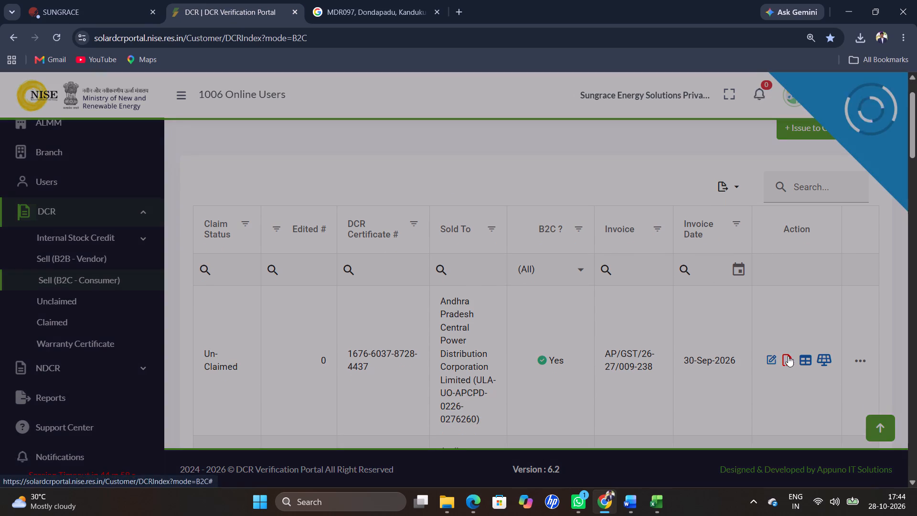
{"action": "left_click", "coordinate": [756, 163]}
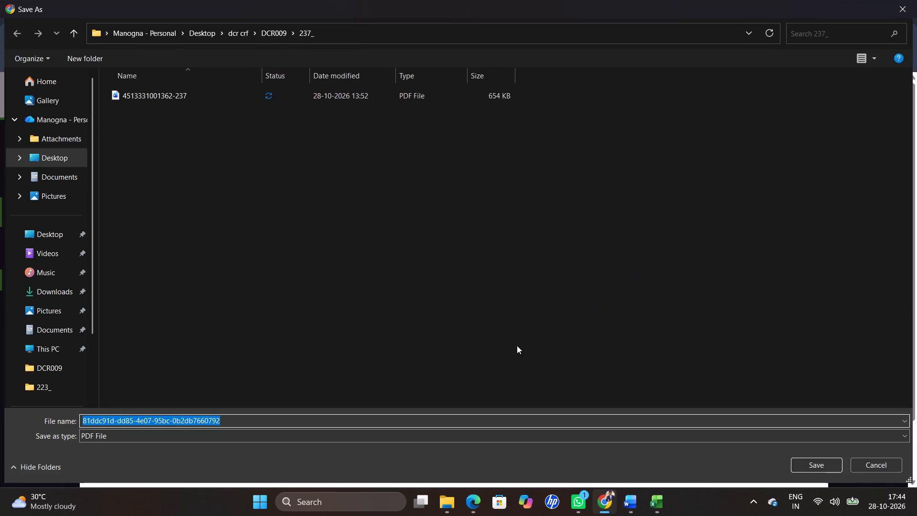
{"action": "key", "text": "ctrl+v"}
{"action": "type", "text": "-238"}
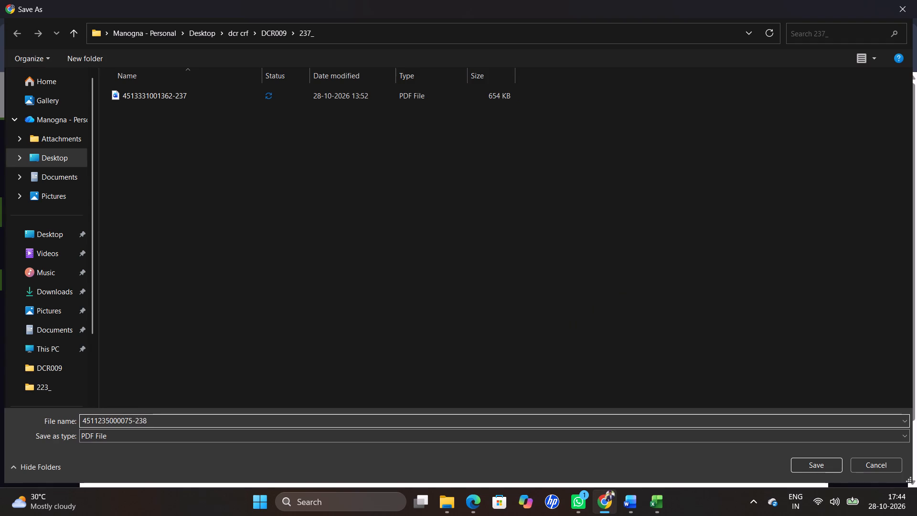
{"action": "left_click", "coordinate": [279, 37]}
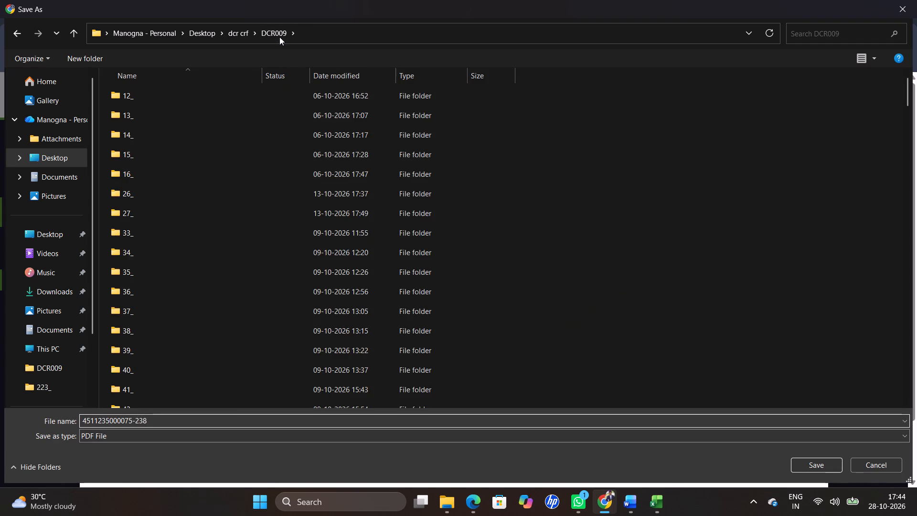
{"action": "scroll", "coordinate": [212, 303], "scroll_direction": "down", "scroll_amount": 15}
{"action": "scroll", "coordinate": [217, 295], "scroll_direction": "down", "scroll_amount": 18}
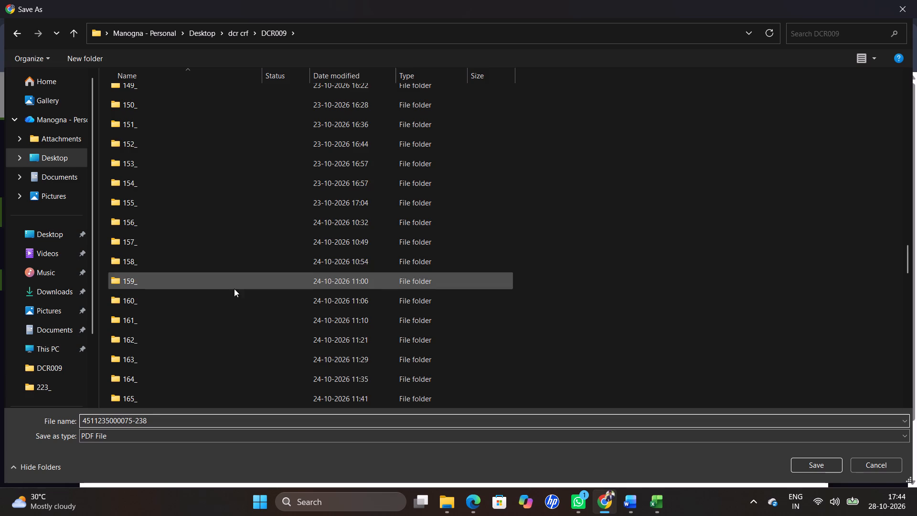
{"action": "scroll", "coordinate": [234, 289], "scroll_direction": "down", "scroll_amount": 18}
{"action": "scroll", "coordinate": [225, 280], "scroll_direction": "down", "scroll_amount": 5}
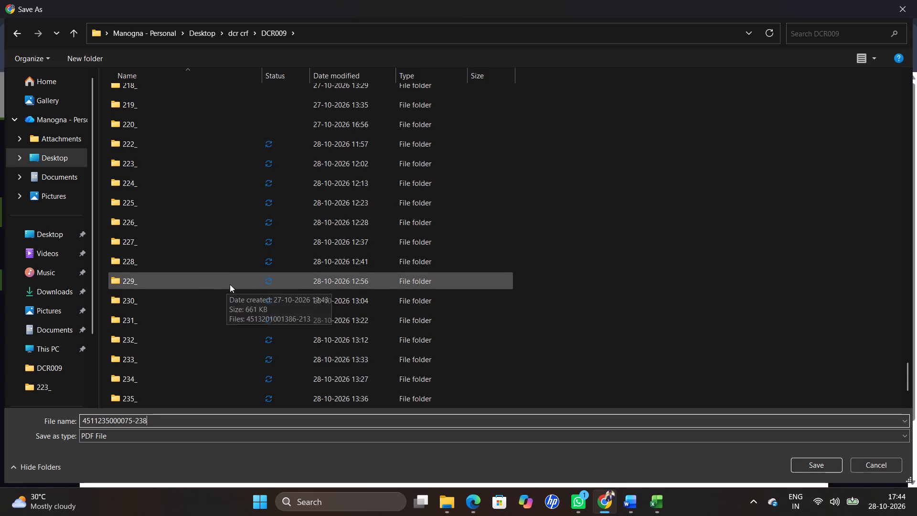
{"action": "scroll", "coordinate": [231, 281], "scroll_direction": "down", "scroll_amount": 6}
{"action": "double_click", "coordinate": [206, 375]}
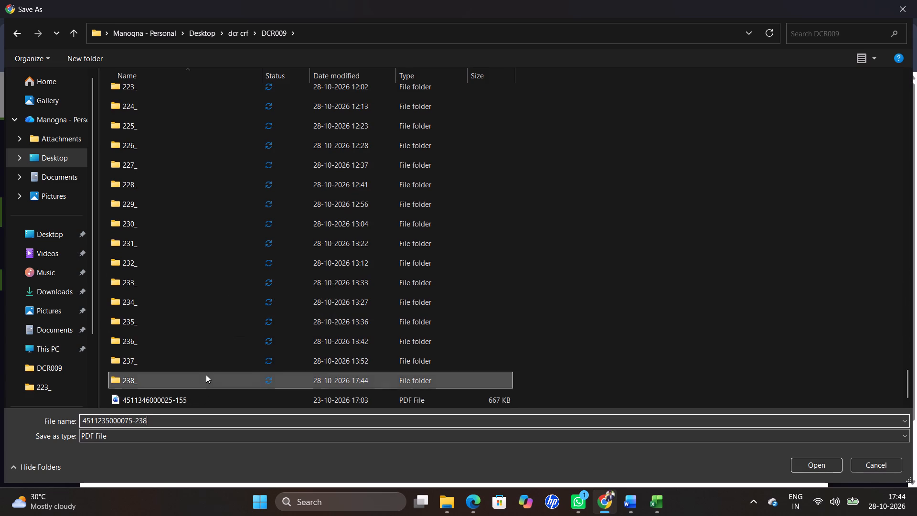
{"action": "left_click", "coordinate": [808, 462]}
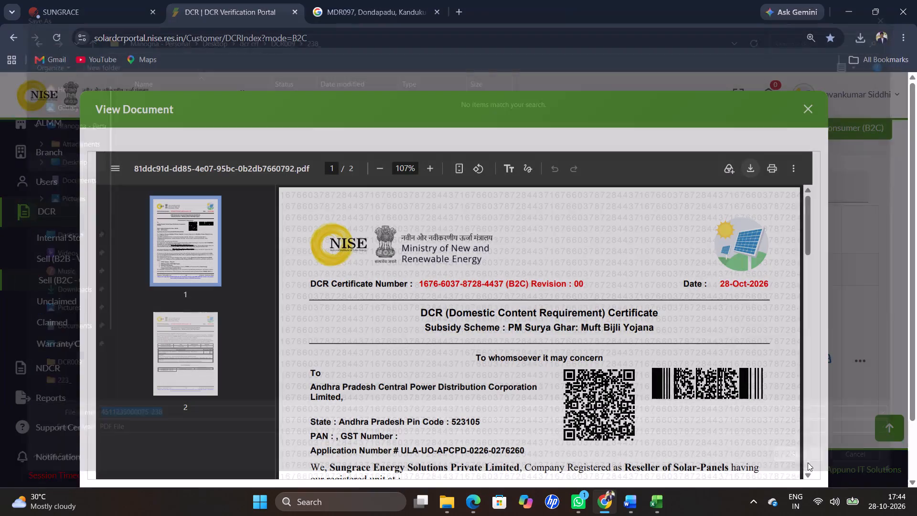
Attach the certificate PDF from folder 238_ as the Dcr upload in the SUNGRACE work order's Project Stage form and submit it.
{"action": "left_click", "coordinate": [86, 0]}
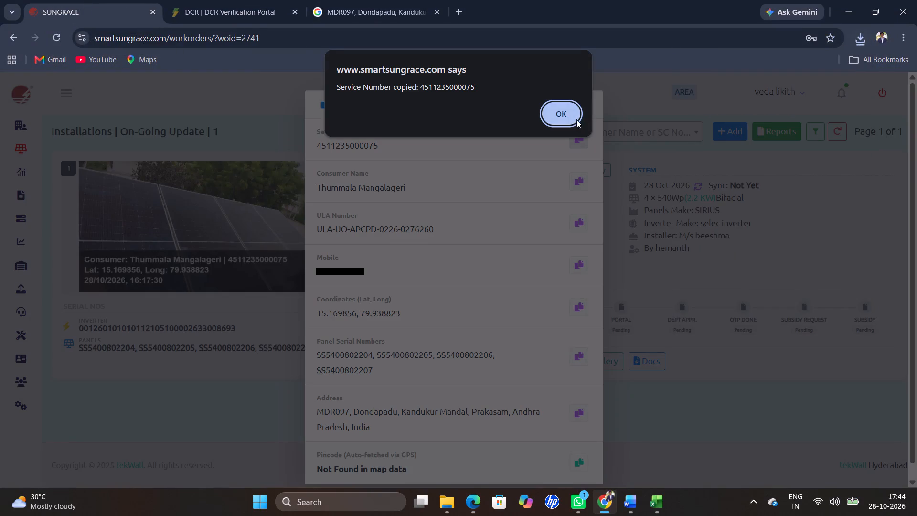
{"action": "left_click", "coordinate": [577, 119]}
{"action": "left_click", "coordinate": [592, 97]}
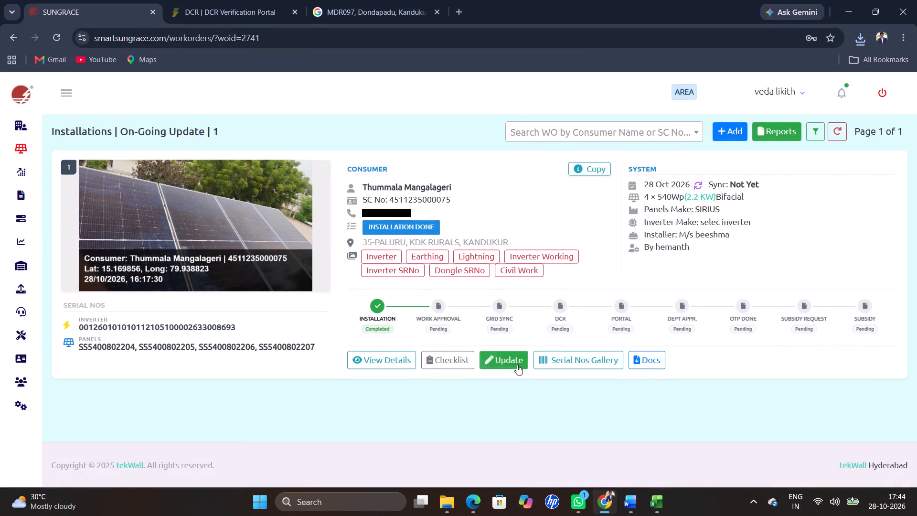
{"action": "left_click", "coordinate": [517, 365]}
{"action": "left_click", "coordinate": [401, 321]}
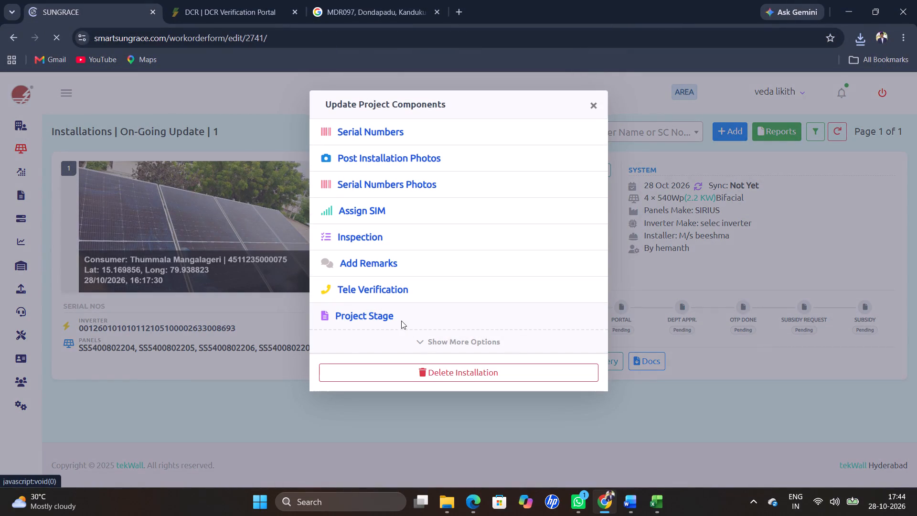
{"action": "scroll", "coordinate": [398, 322], "scroll_direction": "down", "scroll_amount": 4}
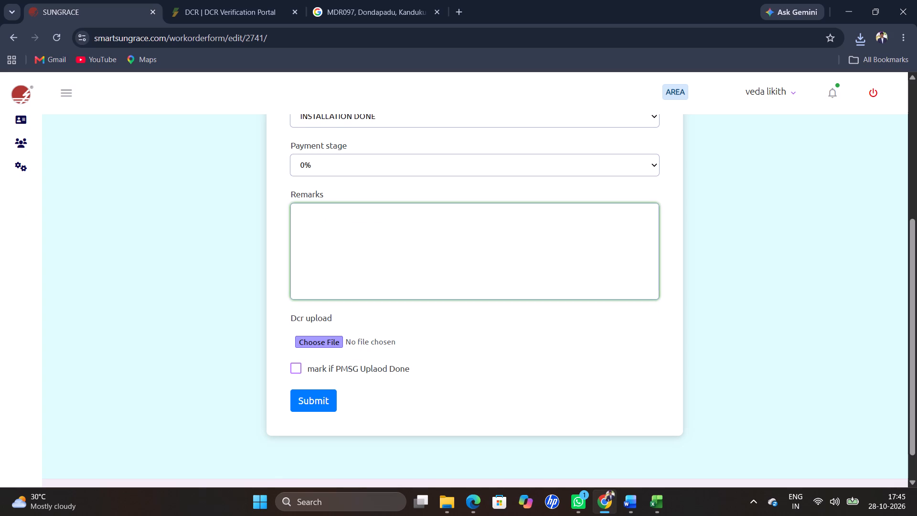
{"action": "left_click", "coordinate": [309, 339]}
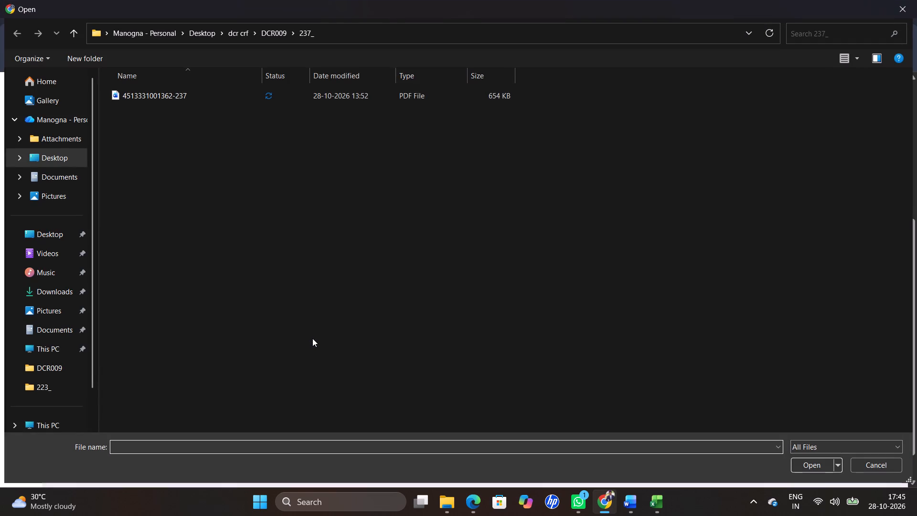
{"action": "left_click", "coordinate": [275, 31]}
{"action": "scroll", "coordinate": [153, 382], "scroll_direction": "down", "scroll_amount": 3}
{"action": "double_click", "coordinate": [147, 405]}
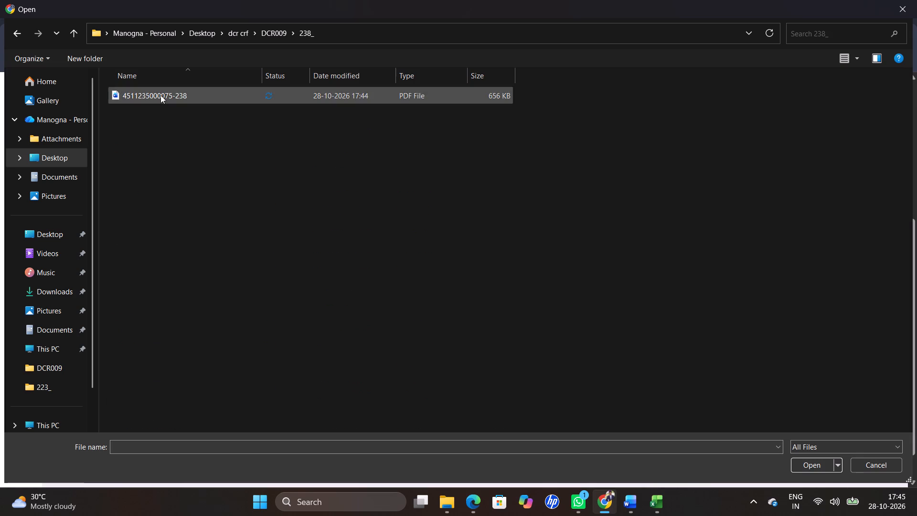
{"action": "double_click", "coordinate": [160, 95]}
{"action": "left_click", "coordinate": [293, 402]}
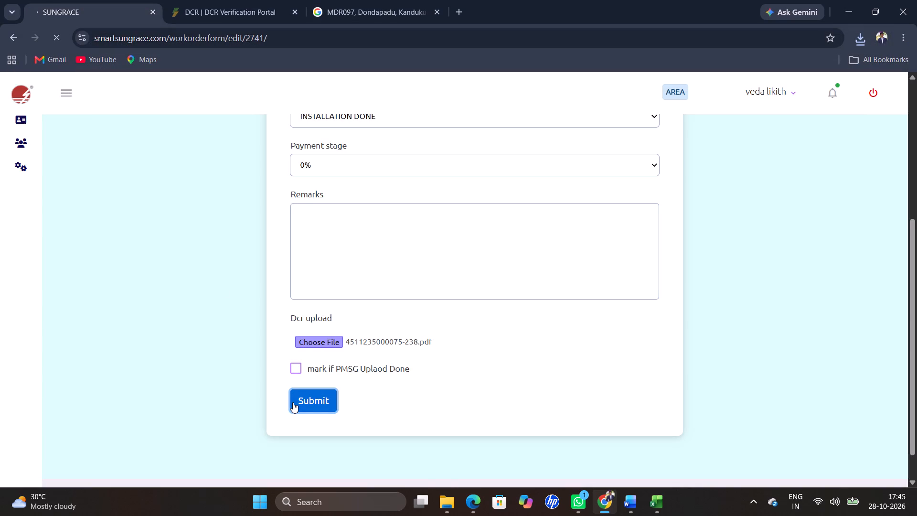
Switch to the SELEC GTI Devices page in Microsoft Edge.
{"action": "left_click", "coordinate": [459, 473]}
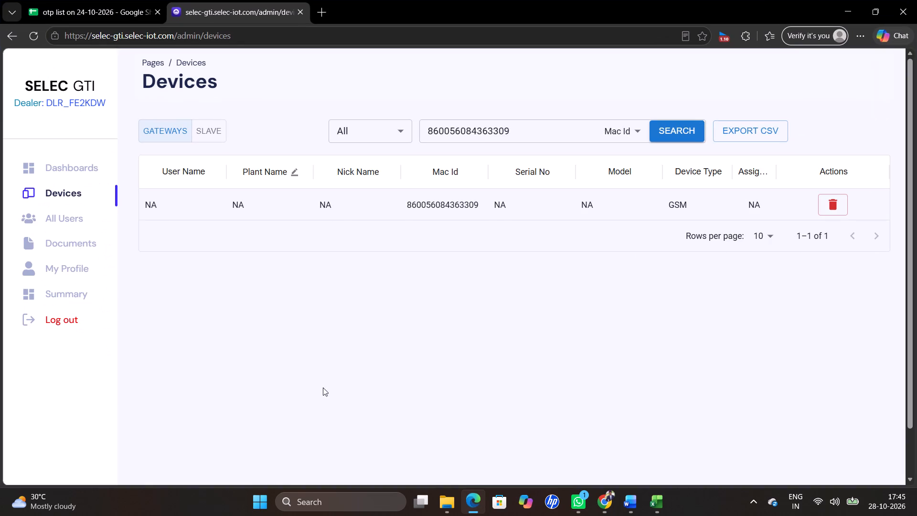
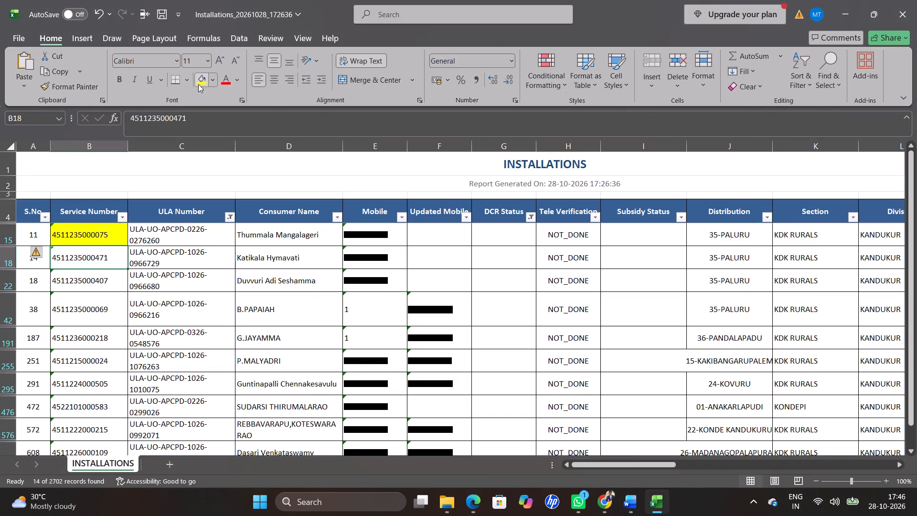
Copy the service number of S.No 14 from the INSTALLATIONS sheet and find its work order in SUNGRACE.
{"action": "key", "text": "ctrl+c"}
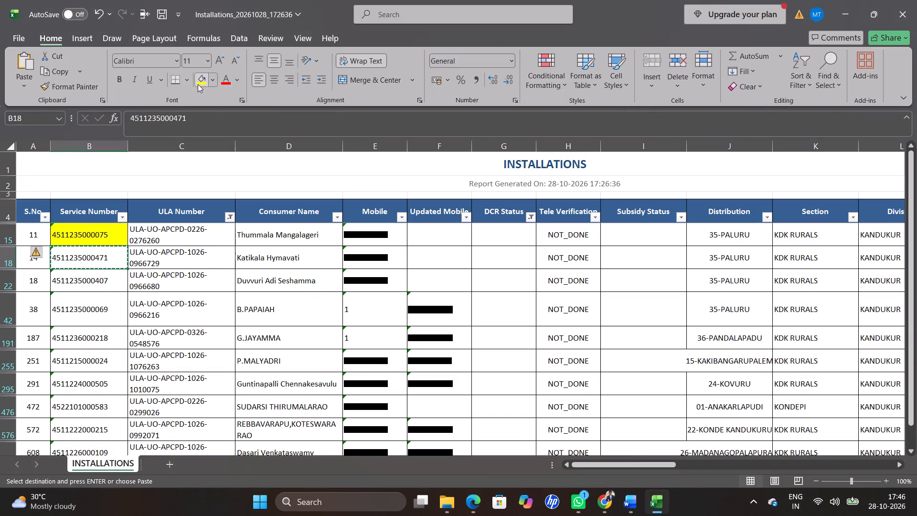
{"action": "left_click", "coordinate": [593, 459]}
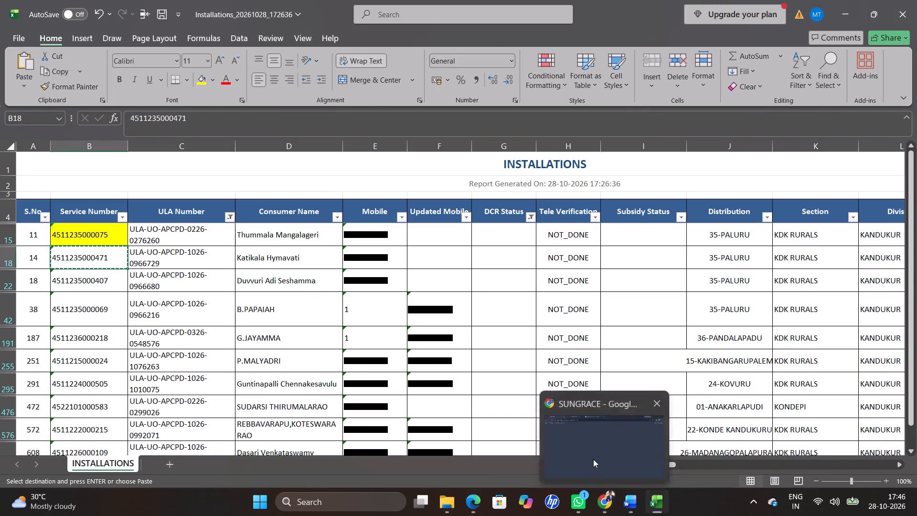
{"action": "left_click", "coordinate": [548, 127]}
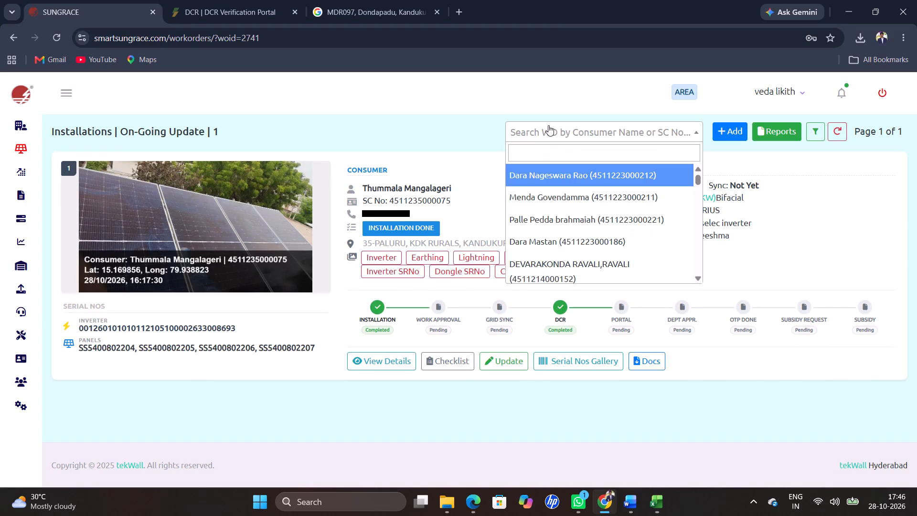
{"action": "key", "text": "ctrl+v"}
{"action": "key", "text": "Return"}
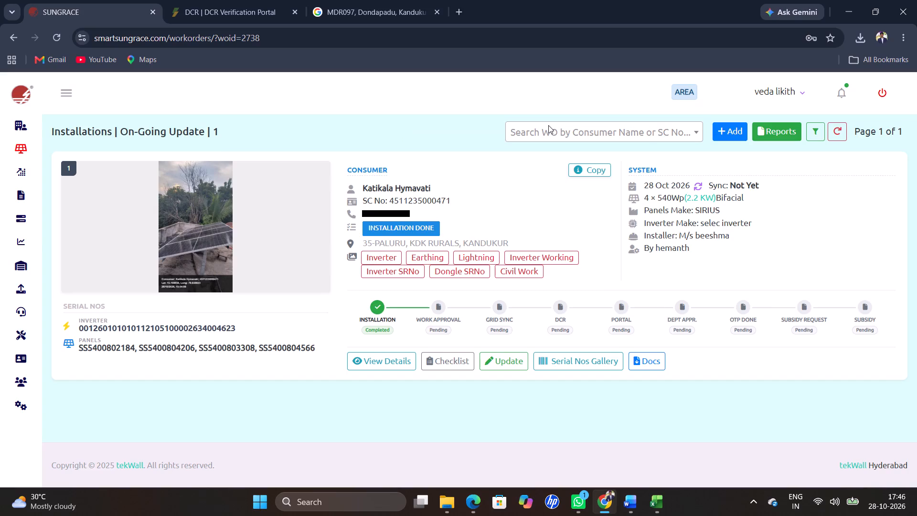
Copy the ULA number from the work order's Quick Copy Details into the Consumer Application Number of a new B2C issue on the DCR portal.
{"action": "left_click", "coordinate": [571, 171]}
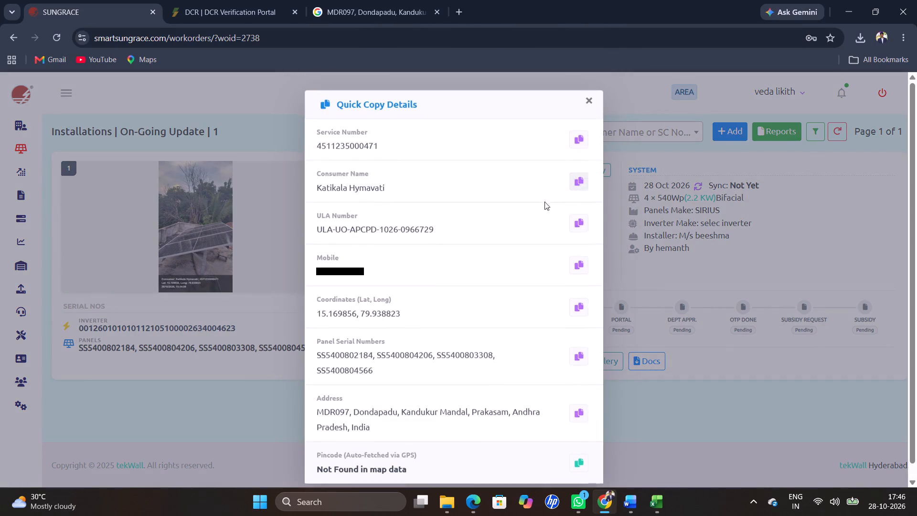
{"action": "left_click", "coordinate": [575, 222]}
{"action": "left_click", "coordinate": [238, 6]}
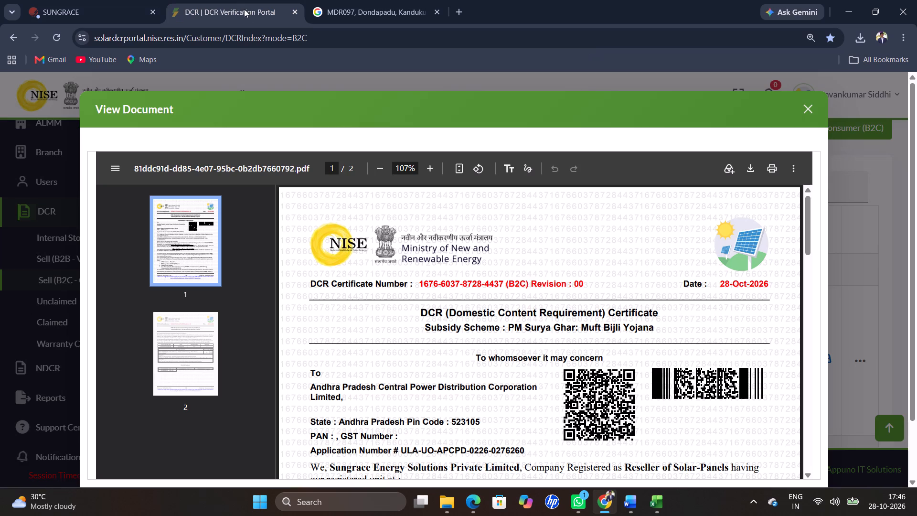
{"action": "left_click", "coordinate": [806, 104]}
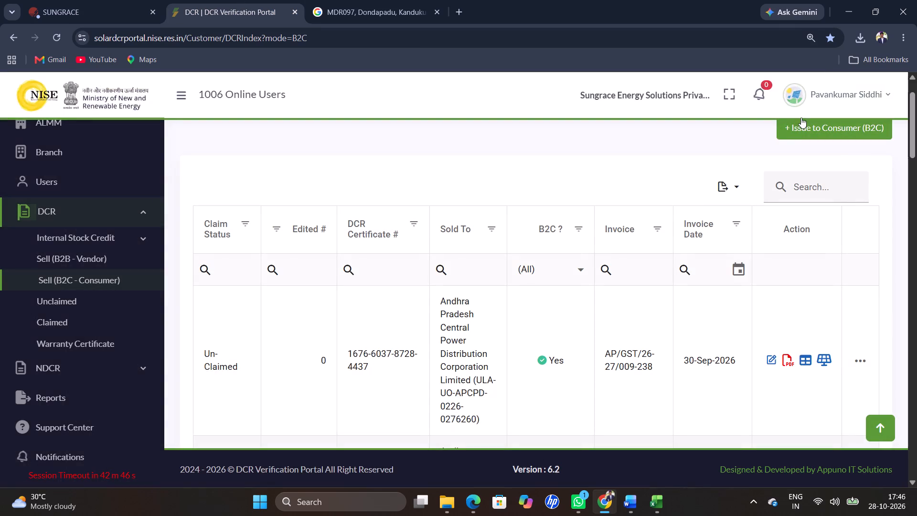
{"action": "left_click", "coordinate": [801, 118]}
{"action": "left_click", "coordinate": [794, 124]}
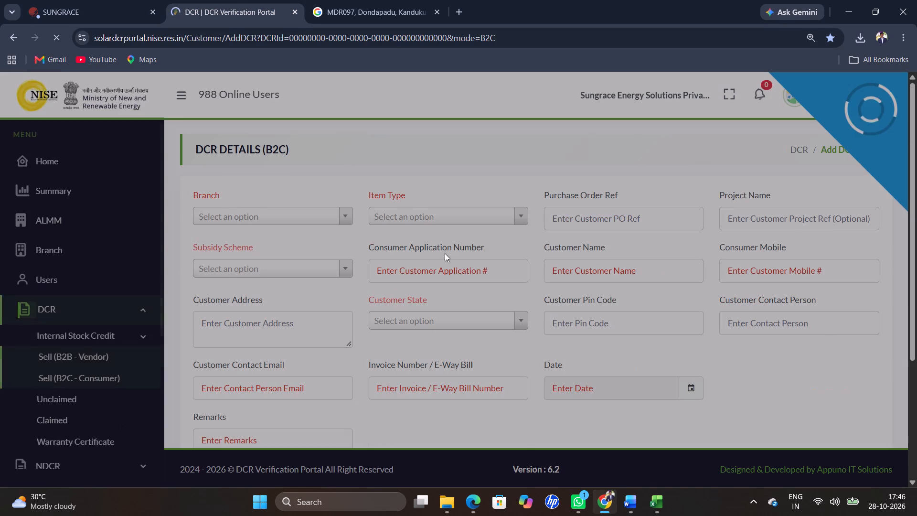
{"action": "left_click", "coordinate": [432, 268]}
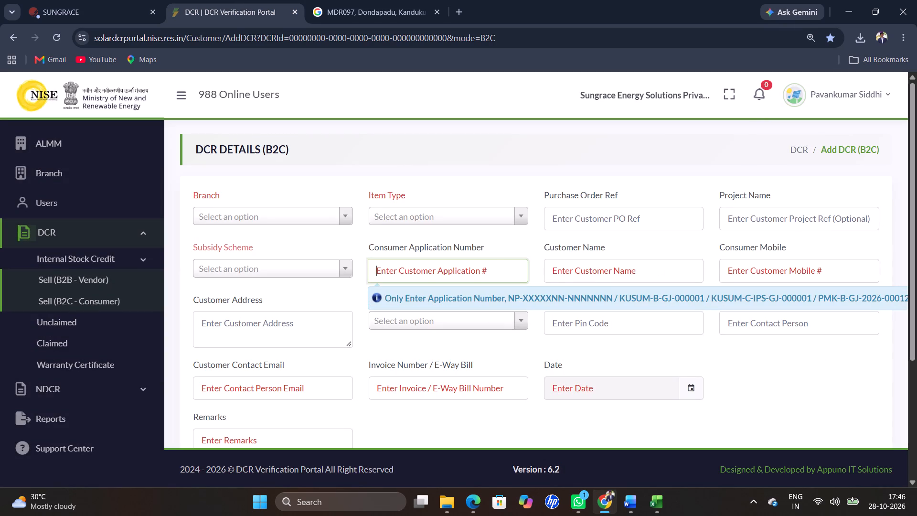
{"action": "key", "text": "ctrl+v"}
Set the branch to Andhra Pradesh, the item type to Solar Panels and the subsidy scheme to PM Surya Ghar: Muft Bijli Yojana.
{"action": "left_click", "coordinate": [268, 220]}
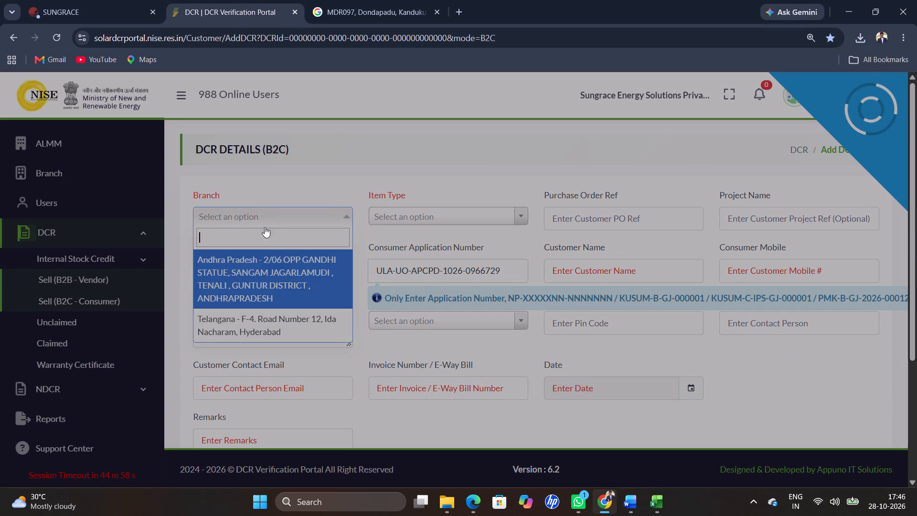
{"action": "left_click", "coordinate": [246, 266]}
{"action": "left_click", "coordinate": [452, 217]}
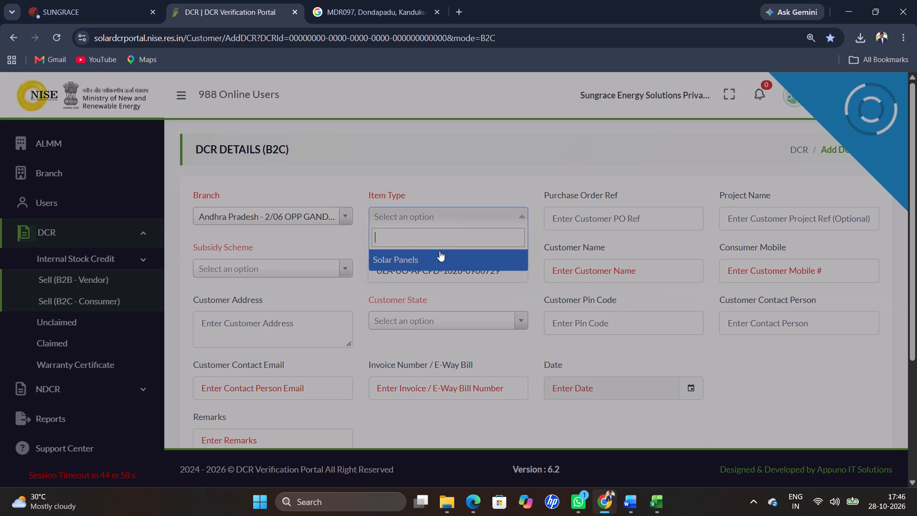
{"action": "left_click", "coordinate": [437, 254]}
{"action": "left_click", "coordinate": [314, 270]}
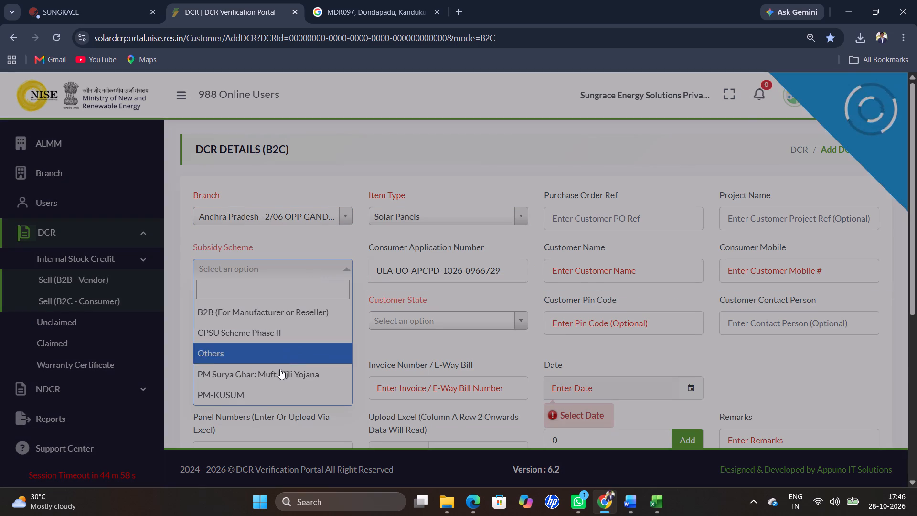
{"action": "left_click", "coordinate": [278, 371]}
{"action": "left_click", "coordinate": [560, 270]}
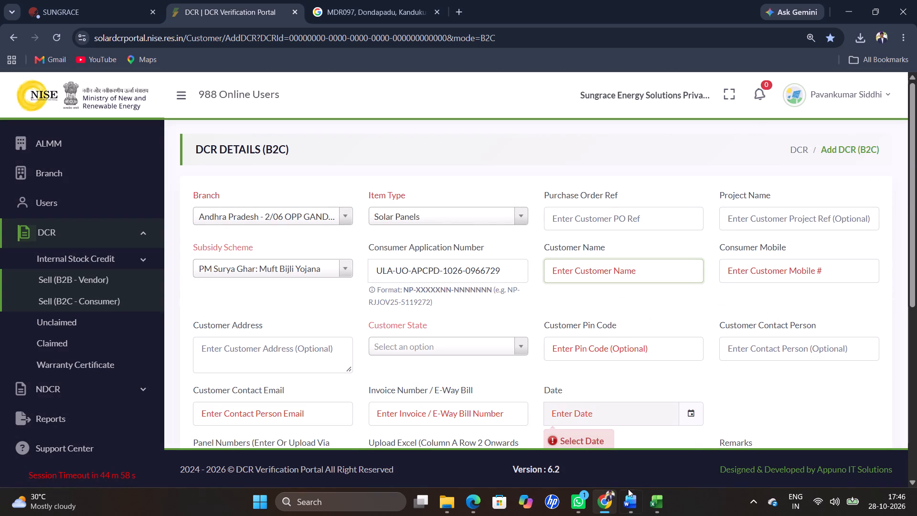
{"action": "left_click", "coordinate": [616, 472]}
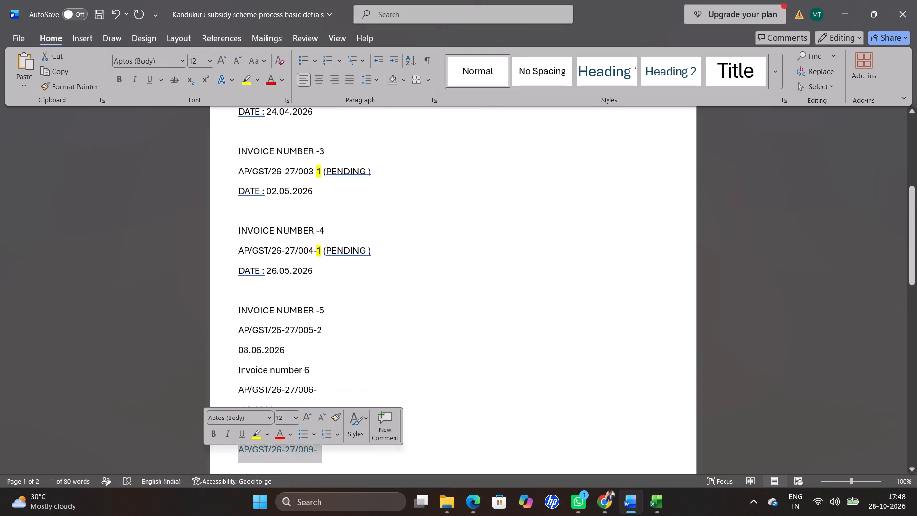
{"action": "key", "text": "ctrl+c"}
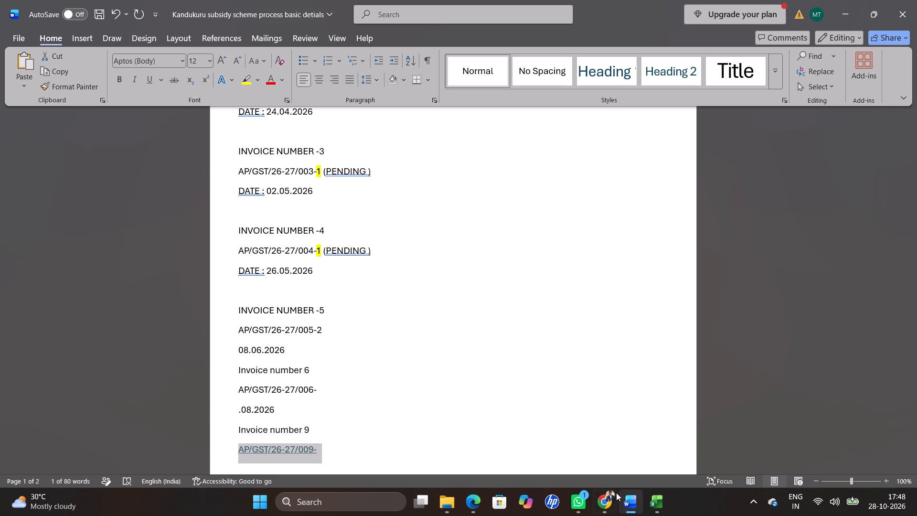
{"action": "left_click", "coordinate": [609, 473]}
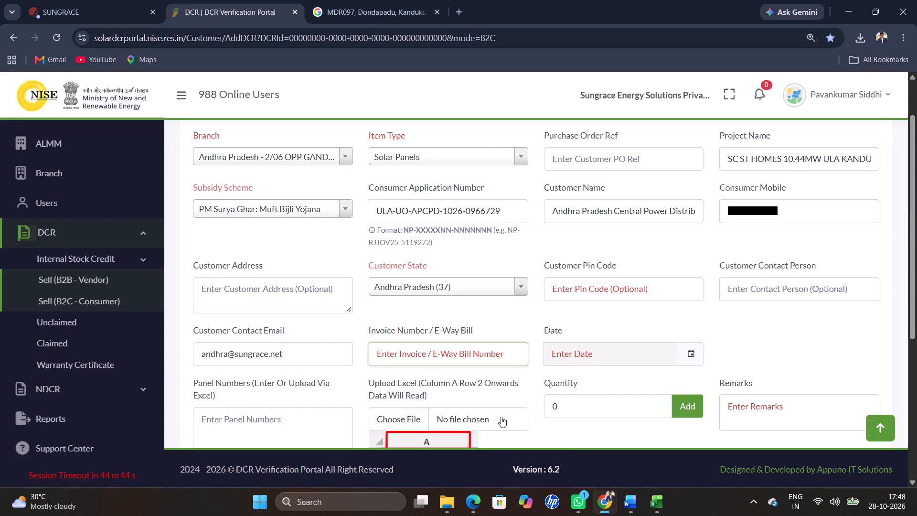
{"action": "key", "text": "ctrl+v"}
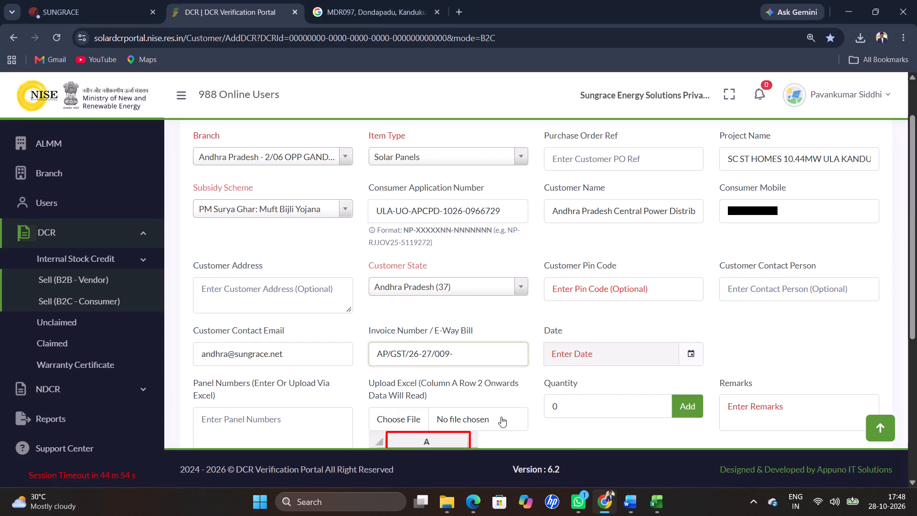
{"action": "key", "text": "2"}
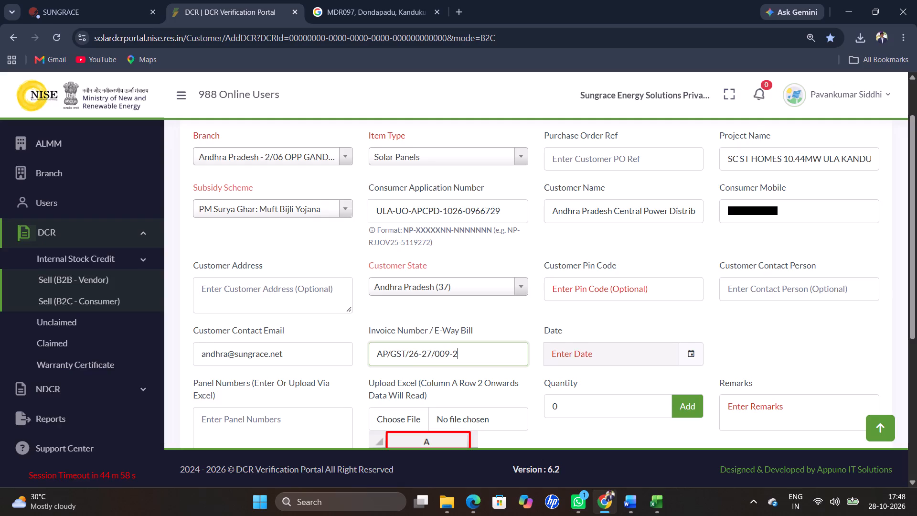
{"action": "type", "text": "39"}
Set the invoice date to 30-Sep-2026.
{"action": "left_click", "coordinate": [622, 351]}
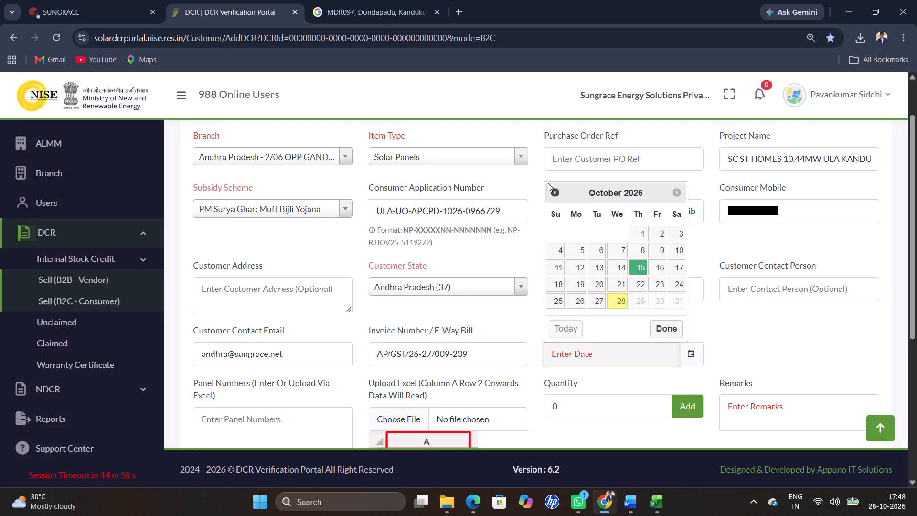
{"action": "left_click", "coordinate": [548, 186]}
{"action": "left_click", "coordinate": [621, 304]}
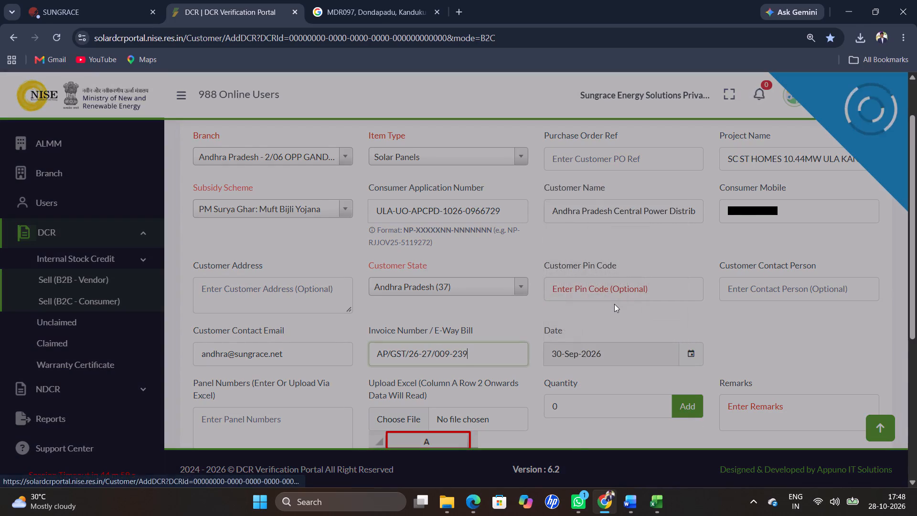
Copy the four panel serial numbers from the SUNGRACE work order's quick copy details into the DCR form's Panel Numbers.
{"action": "scroll", "coordinate": [607, 297], "scroll_direction": "down", "scroll_amount": 2}
{"action": "left_click", "coordinate": [236, 367]}
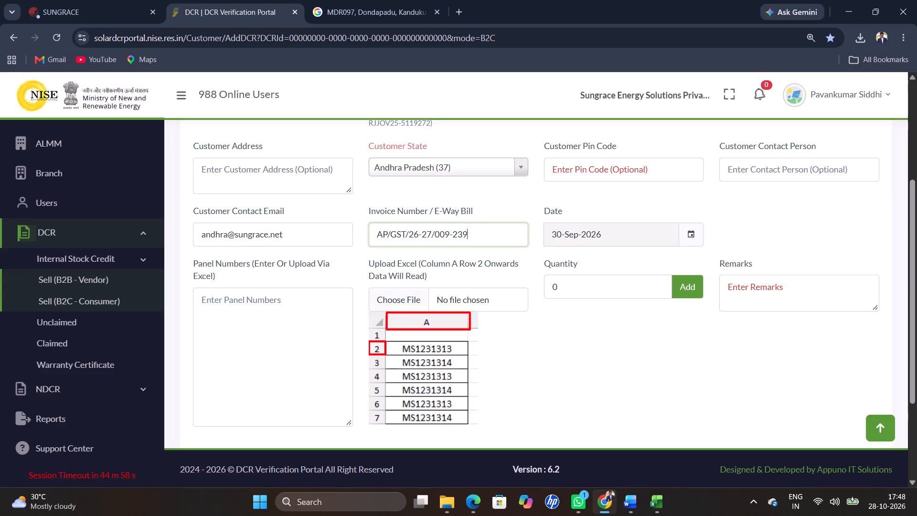
{"action": "left_click", "coordinate": [69, 8]}
{"action": "left_click", "coordinate": [569, 117]}
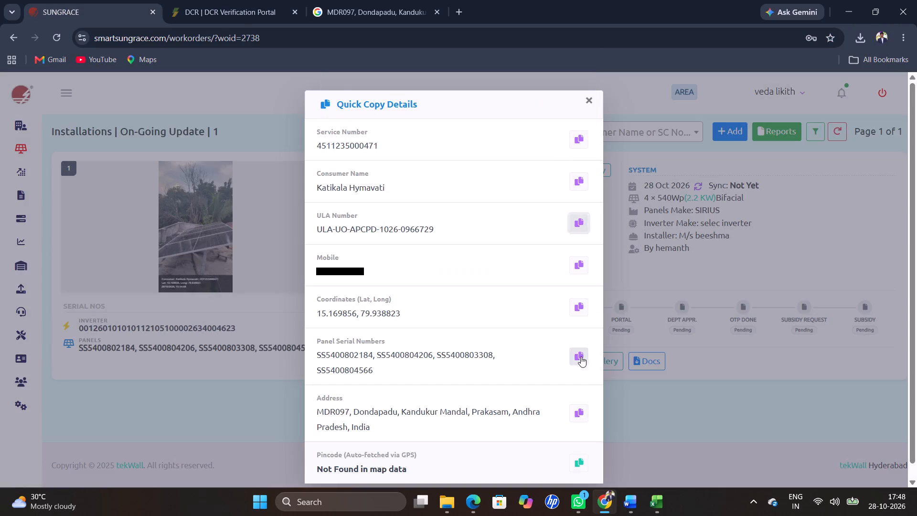
{"action": "left_click", "coordinate": [579, 359]}
{"action": "left_click_drag", "start_coordinate": [241, 0], "coordinate": [248, 28]}
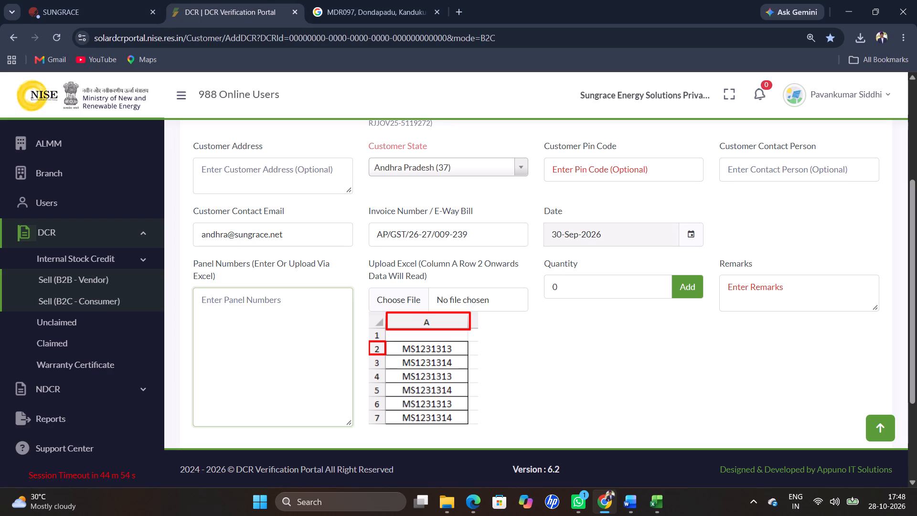
{"action": "key", "text": "ctrl+v"}
{"action": "key", "text": "Left"}
{"action": "key", "text": "Left"}
{"action": "key", "text": "Left"}
{"action": "key", "text": "Left"}
{"action": "key", "text": "Left"}
{"action": "key", "text": "Left"}
{"action": "key", "text": "Left"}
{"action": "key", "text": "Left"}
{"action": "key", "text": "Left"}
{"action": "key", "text": "Left"}
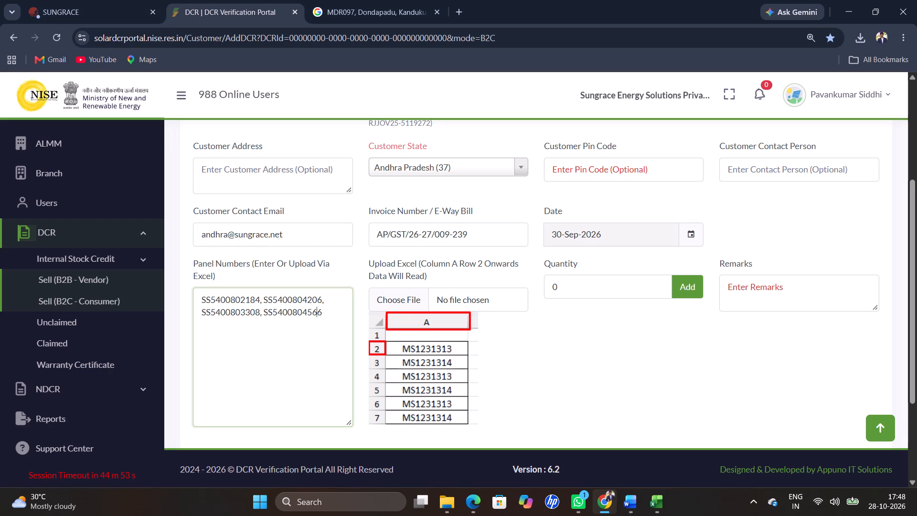
{"action": "key", "text": "Left"}
{"action": "key", "text": "Left"}
{"action": "key", "text": "BackSpace"}
{"action": "key", "text": "BackSpace"}
{"action": "key", "text": "Return"}
{"action": "key", "text": "Up"}
{"action": "key", "text": "Up"}
{"action": "key", "text": "Up"}
{"action": "key", "text": "Up"}
{"action": "key", "text": "Up"}
{"action": "key", "text": "Up"}
{"action": "key", "text": "Up"}
{"action": "key", "text": "Up"}
{"action": "key", "text": "Up"}
{"action": "key", "text": "Up"}
{"action": "key", "text": "Up"}
{"action": "key", "text": "Up"}
{"action": "key", "text": "Up"}
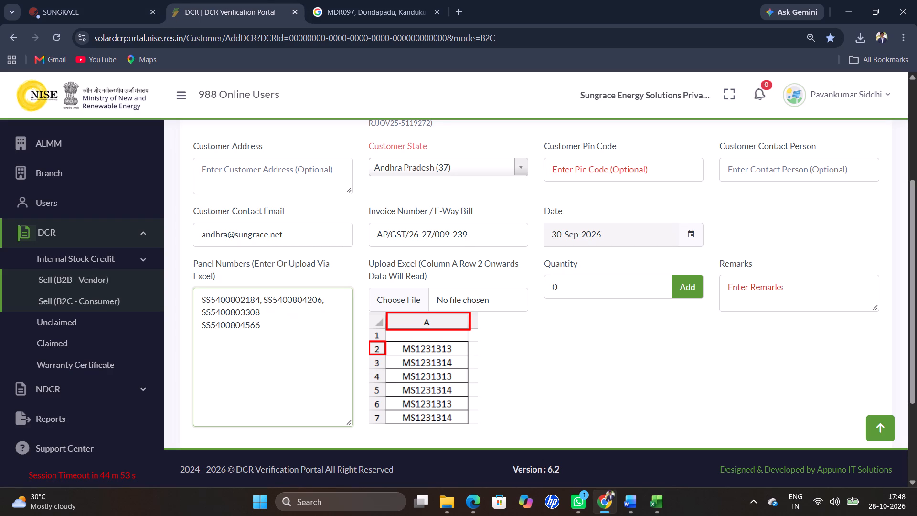
{"action": "key", "text": "Right"}
{"action": "key", "text": "Right"}
{"action": "key", "text": "Right"}
{"action": "key", "text": "Right"}
{"action": "key", "text": "Right"}
{"action": "key", "text": "Right"}
{"action": "key", "text": "Right"}
{"action": "key", "text": "Right"}
{"action": "key", "text": "Right"}
{"action": "key", "text": "Right"}
{"action": "key", "text": "Right"}
{"action": "key", "text": "Right"}
{"action": "key", "text": "Right"}
{"action": "key", "text": "Right"}
{"action": "key", "text": "BackSpace"}
{"action": "key", "text": "BackSpace"}
{"action": "key", "text": "Return"}
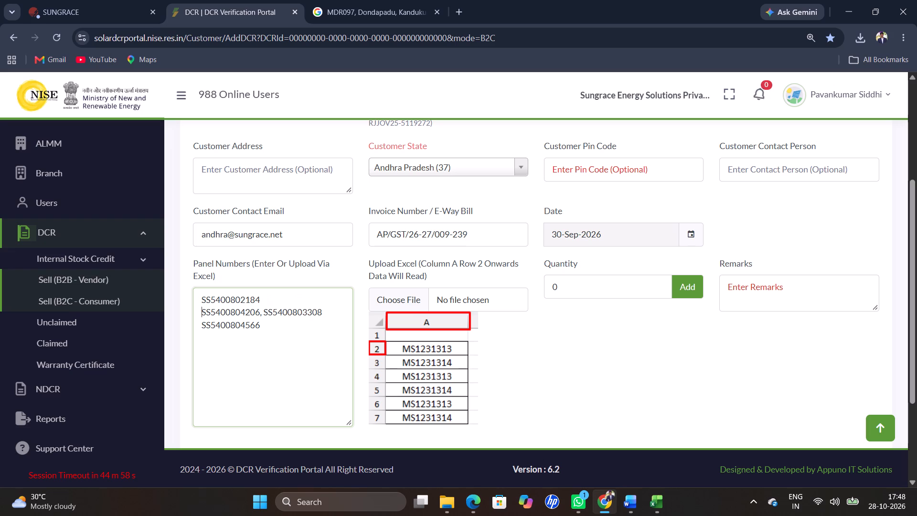
{"action": "key", "text": "Right"}
{"action": "key", "text": "Right"}
{"action": "key", "text": "Right"}
{"action": "key", "text": "Right"}
{"action": "key", "text": "Right"}
{"action": "key", "text": "Right"}
{"action": "key", "text": "Right"}
{"action": "key", "text": "Right"}
{"action": "key", "text": "Right"}
{"action": "key", "text": "Right"}
{"action": "key", "text": "Right"}
{"action": "key", "text": "Right"}
{"action": "key", "text": "Right"}
{"action": "key", "text": "Right"}
{"action": "key", "text": "Right"}
{"action": "key", "text": "Left"}
{"action": "key", "text": "BackSpace"}
{"action": "key", "text": "BackSpace"}
{"action": "key", "text": "Return"}
{"action": "key", "text": "Right"}
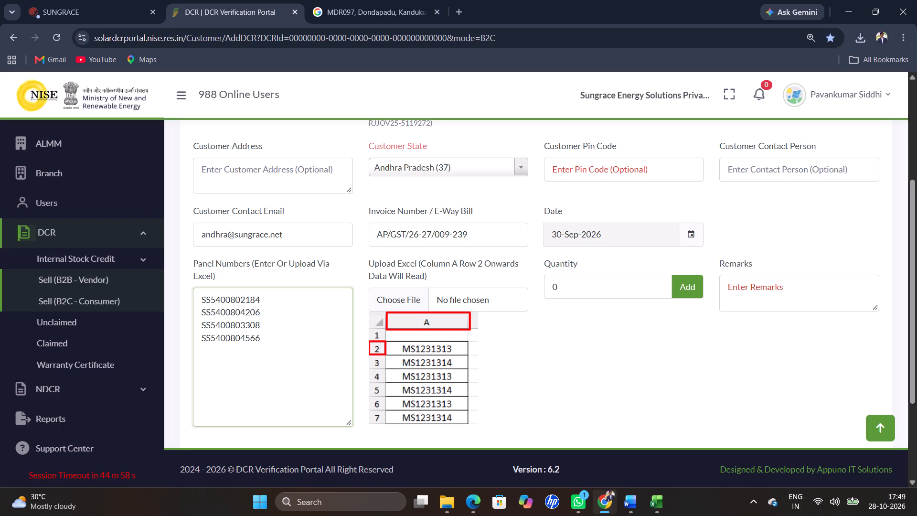
Set the panel quantity and try to add the listed panel serial numbers to the DCR entry.
{"action": "left_click", "coordinate": [607, 285]}
{"action": "scroll", "coordinate": [607, 285], "scroll_direction": "up", "scroll_amount": 3}
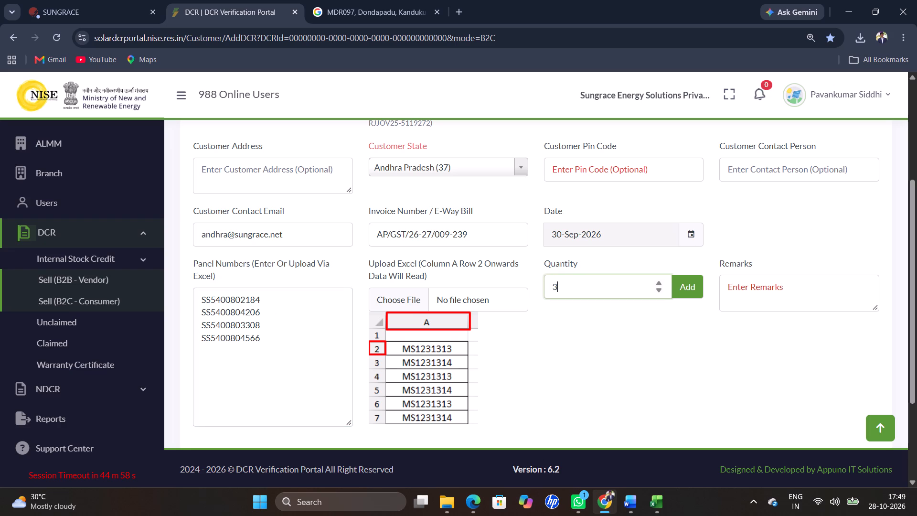
{"action": "scroll", "coordinate": [607, 285], "scroll_direction": "up", "scroll_amount": 1}
{"action": "left_click", "coordinate": [697, 289]}
{"action": "left_click", "coordinate": [815, 304]}
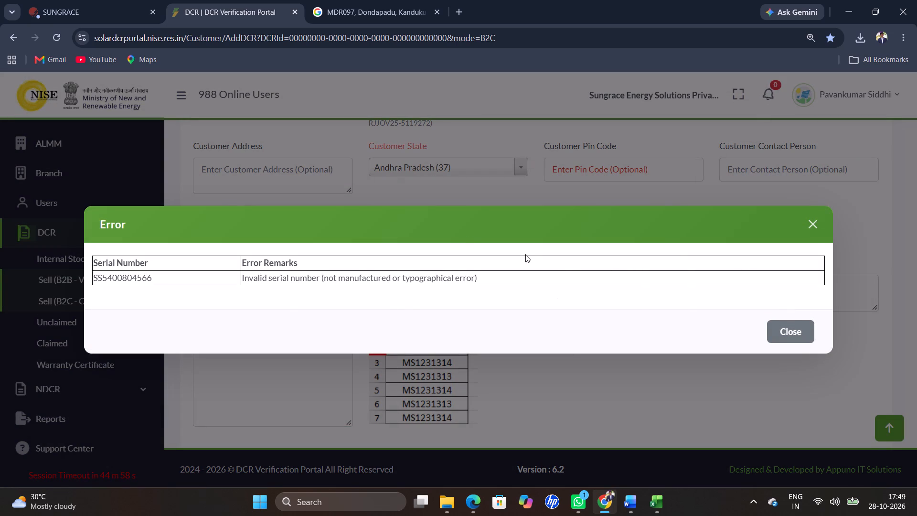
{"action": "left_click", "coordinate": [816, 220]}
In the Excel installations list, fill this installation's Service Number cell B18 with red.
{"action": "left_click", "coordinate": [661, 464]}
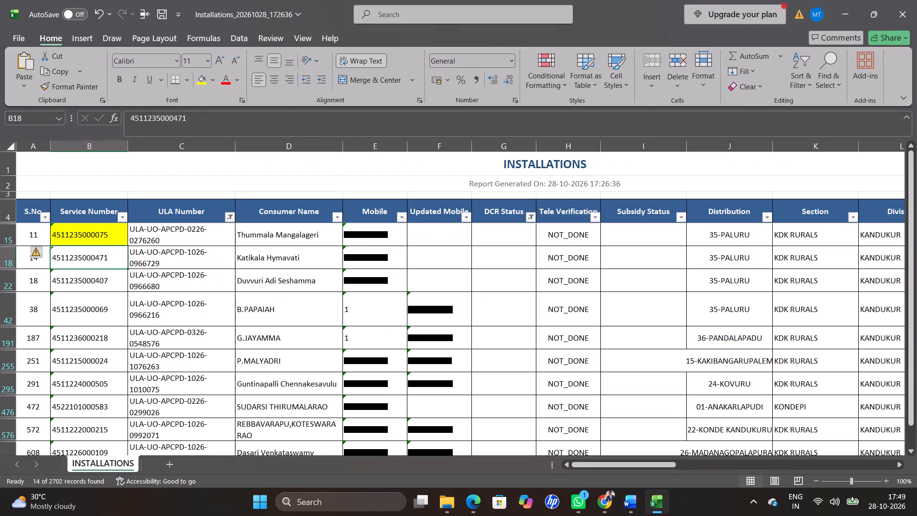
{"action": "left_click", "coordinate": [215, 77]}
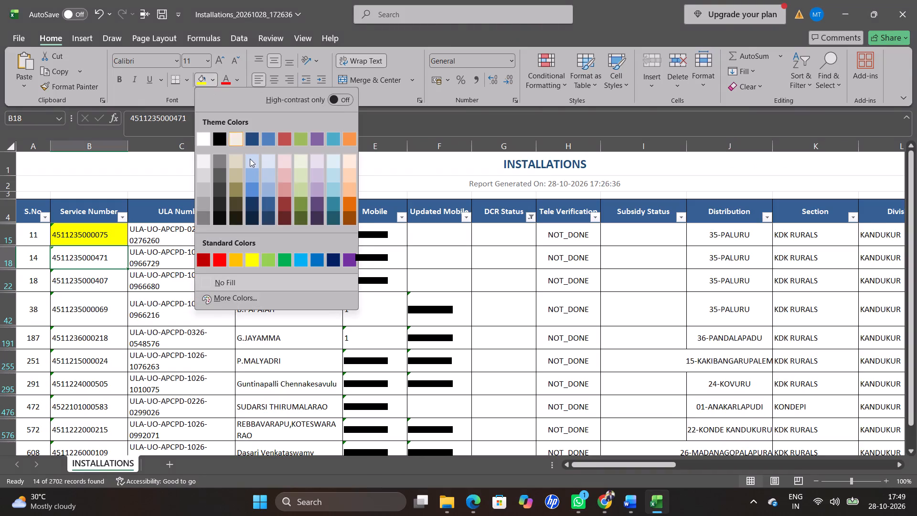
{"action": "left_click", "coordinate": [219, 252]}
Apply a red fill to the Service Number cell B18 in the installations list.
{"action": "left_click", "coordinate": [217, 263]}
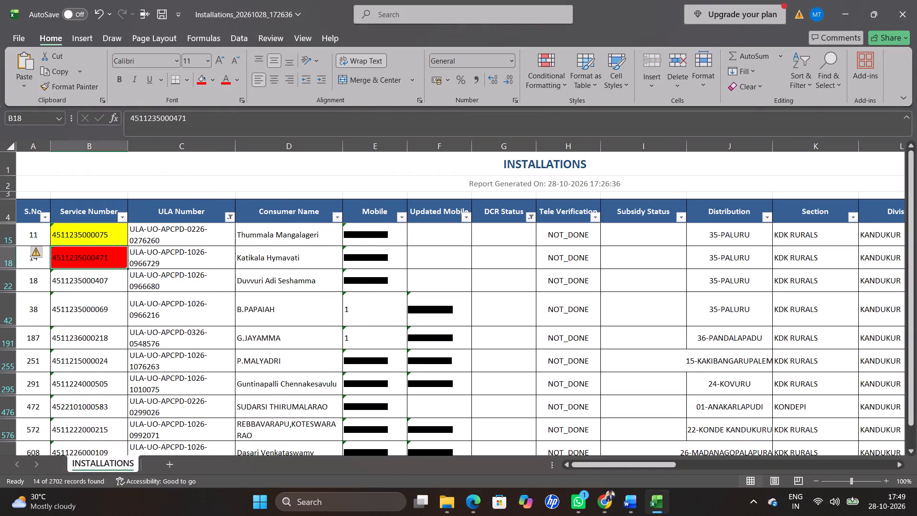
Copy the service number from cell B22 and use it to find and open that installation's SUNGRACE work order.
{"action": "key", "text": "Down"}
{"action": "key", "text": "ctrl+c"}
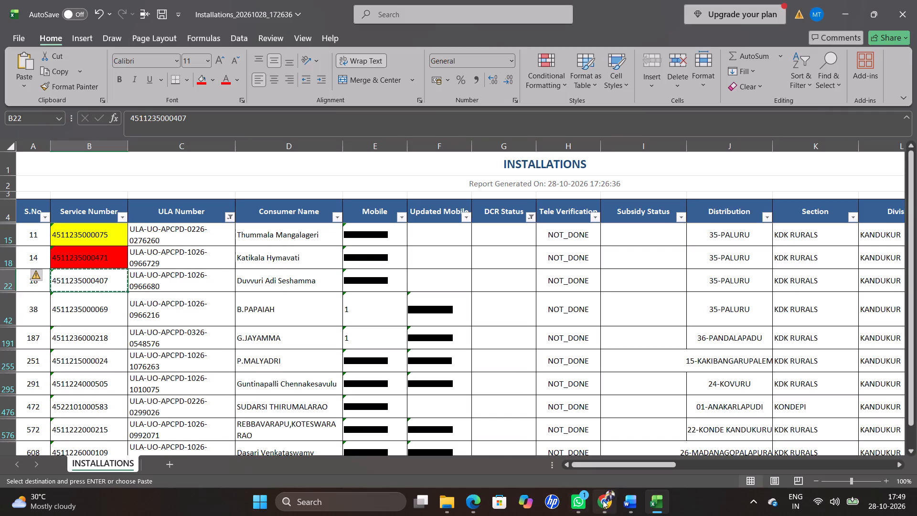
{"action": "left_click", "coordinate": [598, 439]}
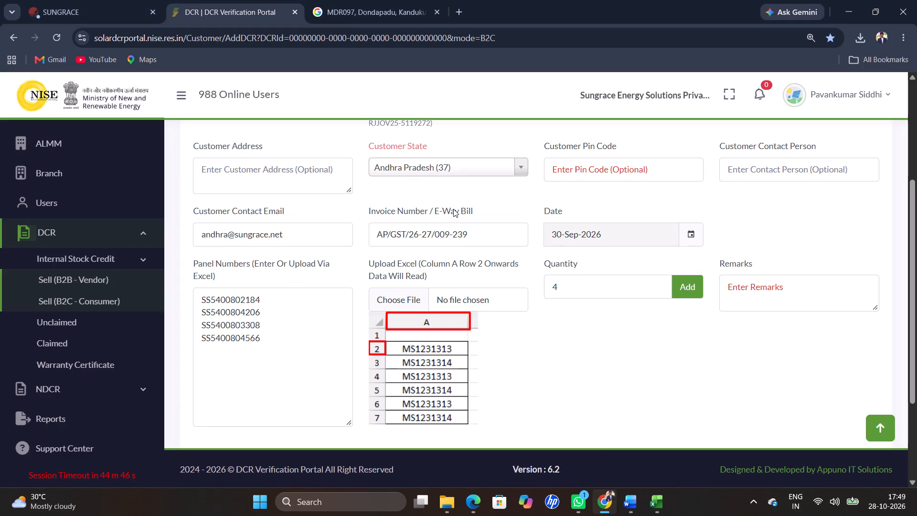
{"action": "left_click", "coordinate": [107, 0]}
{"action": "left_click", "coordinate": [553, 126]}
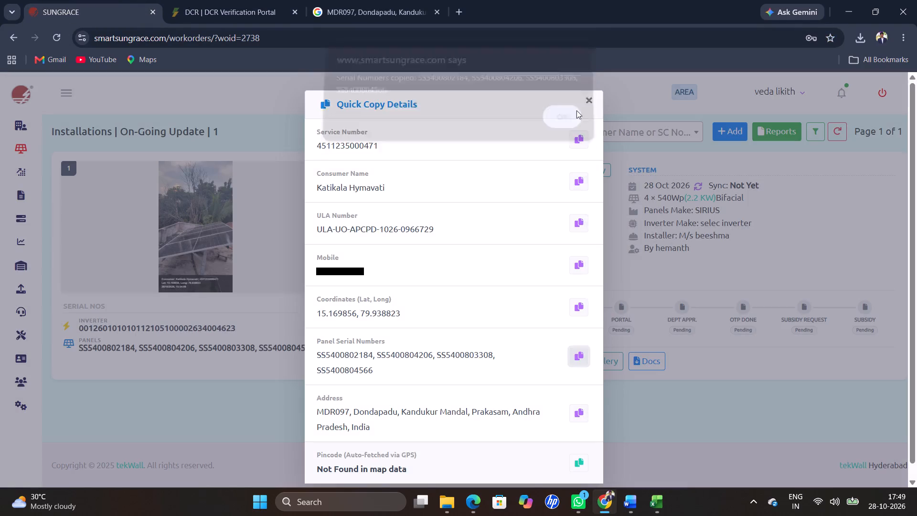
{"action": "left_click", "coordinate": [588, 102]}
{"action": "left_click", "coordinate": [584, 123]}
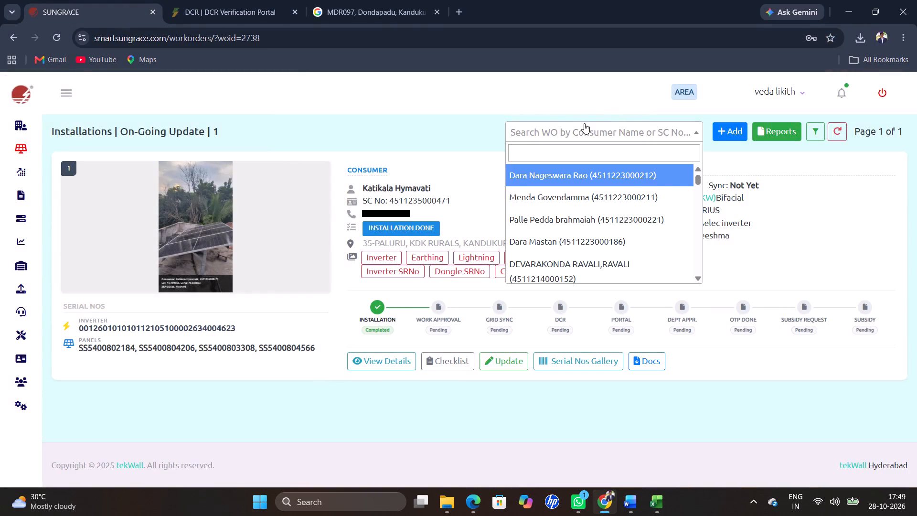
{"action": "key", "text": "ctrl+v"}
{"action": "key", "text": "Return"}
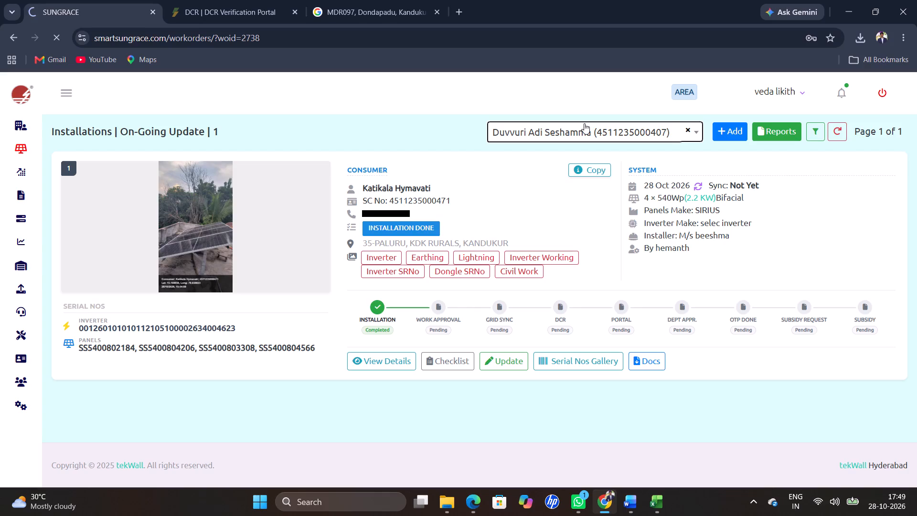
Replace the DCR form's Consumer Application Number with the ULA number copied from this work order's quick copy details.
{"action": "left_click", "coordinate": [586, 166]}
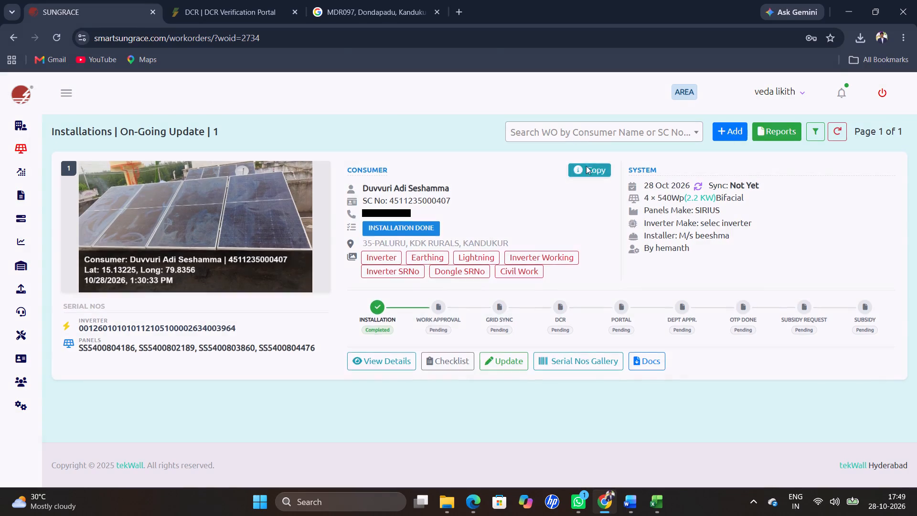
{"action": "left_click", "coordinate": [580, 219]}
{"action": "left_click", "coordinate": [215, 0]}
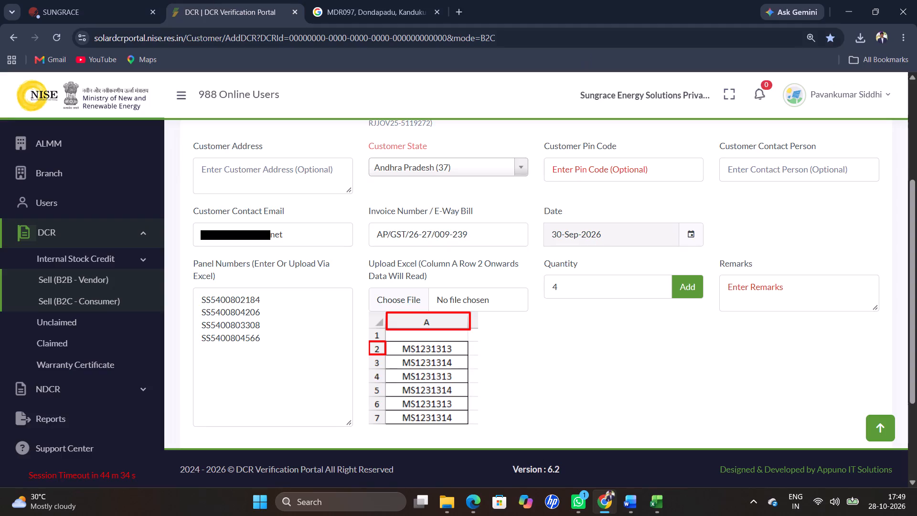
{"action": "scroll", "coordinate": [417, 216], "scroll_direction": "up", "scroll_amount": 3}
{"action": "left_click", "coordinate": [520, 267]}
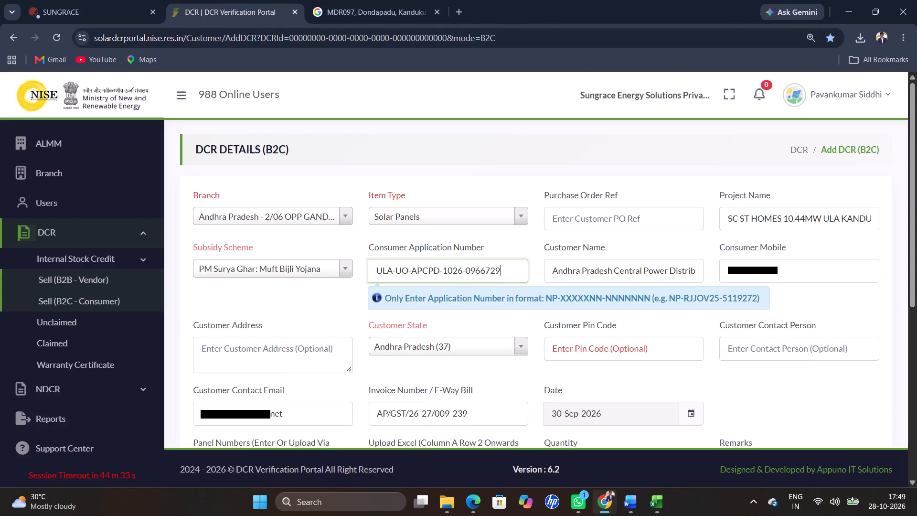
{"action": "key", "text": "BackSpace"}
{"action": "key", "text": "BackSpace"}
{"action": "key", "text": "BackSpace"}
{"action": "key", "text": "BackSpace"}
{"action": "key", "text": "BackSpace"}
{"action": "key", "text": "BackSpace"}
{"action": "key", "text": "BackSpace"}
{"action": "key", "text": "BackSpace"}
{"action": "key", "text": "BackSpace"}
{"action": "key", "text": "BackSpace"}
{"action": "key", "text": "BackSpace"}
{"action": "key", "text": "BackSpace"}
{"action": "key", "text": "BackSpace"}
{"action": "key", "text": "BackSpace"}
{"action": "key", "text": "BackSpace"}
{"action": "key", "text": "BackSpace"}
{"action": "key", "text": "BackSpace"}
{"action": "key", "text": "BackSpace"}
{"action": "key", "text": "BackSpace"}
{"action": "key", "text": "BackSpace"}
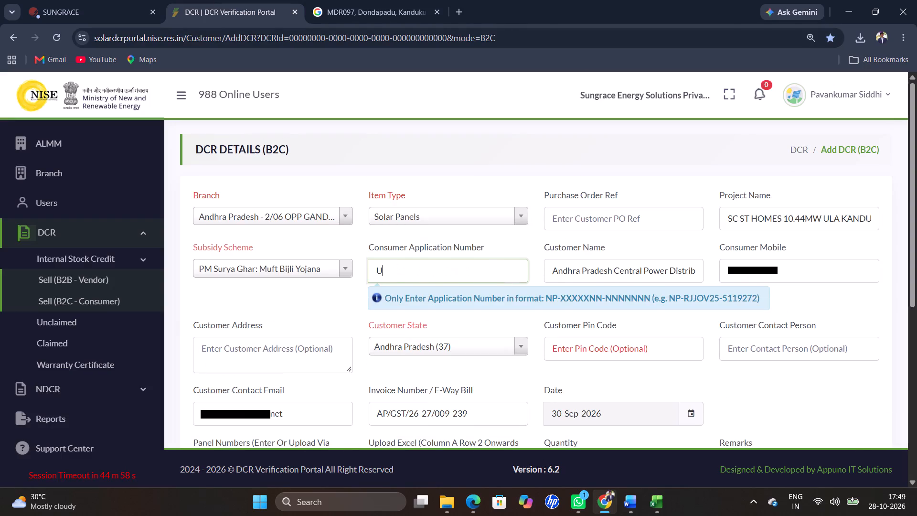
{"action": "key", "text": "ctrl+v"}
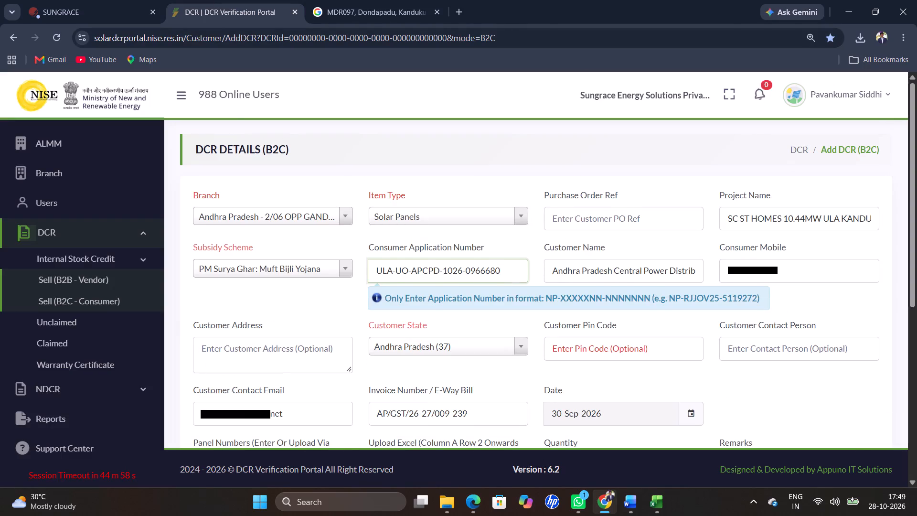
Clear the old Panel Numbers in the DCR form and paste the four panel serial numbers copied from the SUNGRACE work order.
{"action": "scroll", "coordinate": [504, 272], "scroll_direction": "down", "scroll_amount": 3}
{"action": "left_click", "coordinate": [321, 358]}
{"action": "key", "text": "BackSpace"}
{"action": "key", "text": "BackSpace"}
{"action": "key", "text": "BackSpace"}
{"action": "key", "text": "BackSpace"}
{"action": "key", "text": "BackSpace"}
{"action": "key", "text": "BackSpace"}
{"action": "key", "text": "BackSpace"}
{"action": "key", "text": "BackSpace"}
{"action": "key", "text": "BackSpace"}
{"action": "key", "text": "BackSpace"}
{"action": "key", "text": "BackSpace"}
{"action": "key", "text": "BackSpace"}
{"action": "key", "text": "BackSpace"}
{"action": "key", "text": "BackSpace"}
{"action": "key", "text": "BackSpace"}
{"action": "key", "text": "BackSpace"}
{"action": "key", "text": "BackSpace"}
{"action": "key", "text": "BackSpace"}
{"action": "key", "text": "BackSpace"}
{"action": "key", "text": "BackSpace"}
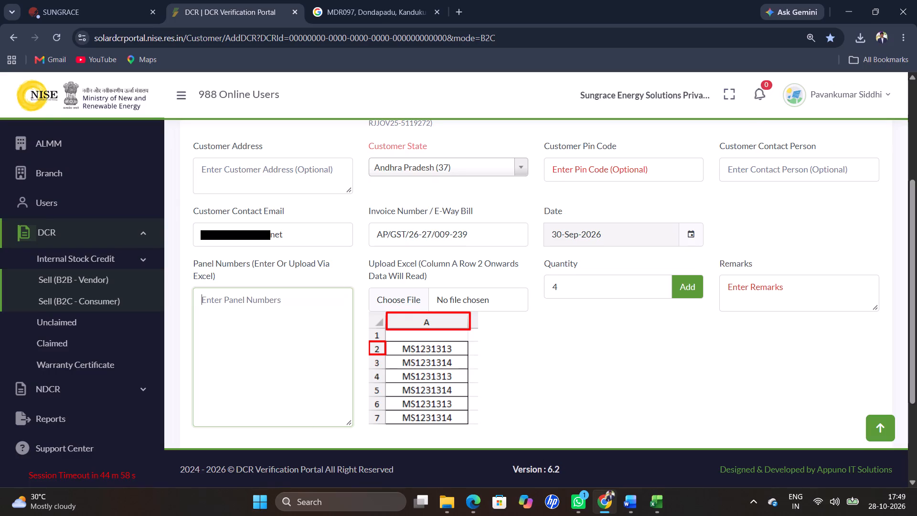
{"action": "left_click", "coordinate": [113, 0]}
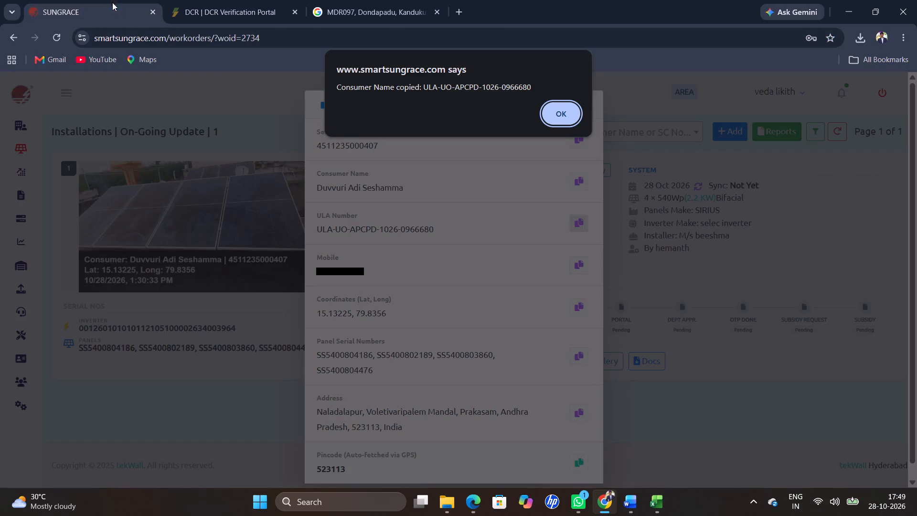
{"action": "left_click", "coordinate": [555, 122]}
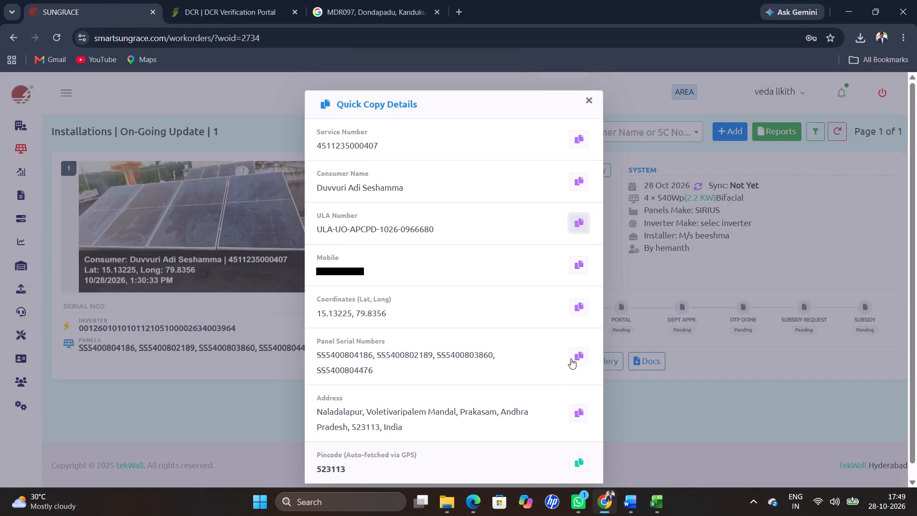
{"action": "left_click", "coordinate": [573, 356]}
{"action": "left_click", "coordinate": [269, 7]}
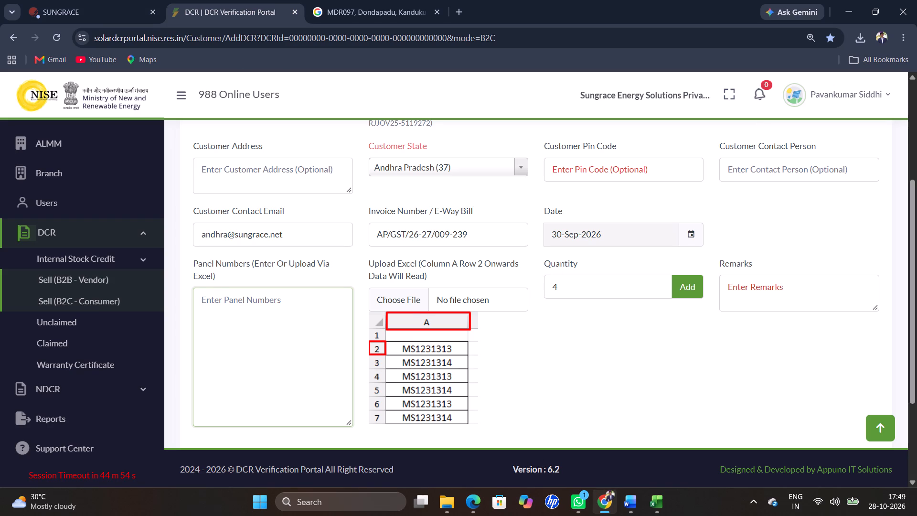
{"action": "key", "text": "ctrl+v"}
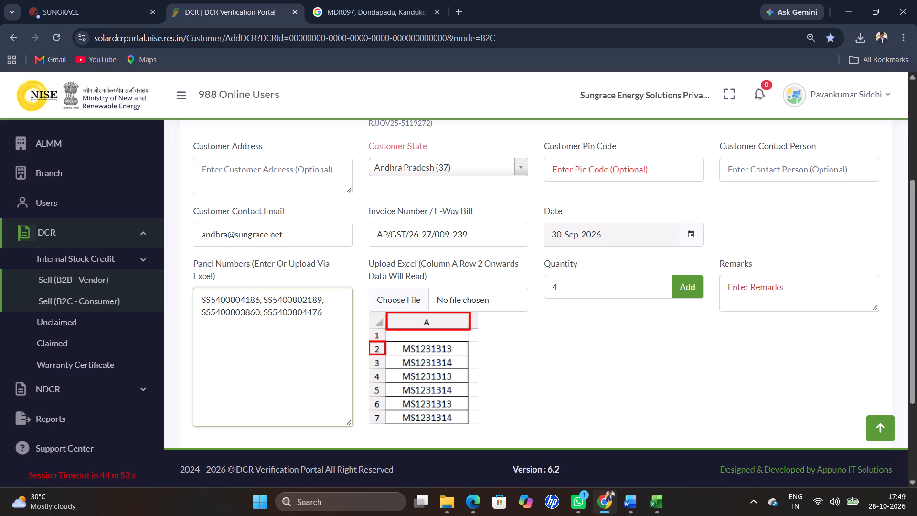
{"action": "key", "text": "Left"}
{"action": "key", "text": "Left"}
{"action": "key", "text": "Left"}
{"action": "key", "text": "Left"}
{"action": "key", "text": "Left"}
{"action": "key", "text": "Left"}
{"action": "key", "text": "Left"}
{"action": "key", "text": "Left"}
{"action": "key", "text": "Left"}
{"action": "key", "text": "Left"}
{"action": "key", "text": "Left"}
{"action": "key", "text": "Left"}
{"action": "key", "text": "BackSpace"}
{"action": "key", "text": "BackSpace"}
{"action": "key", "text": "Return"}
{"action": "key", "text": "Up"}
{"action": "key", "text": "Up"}
{"action": "key", "text": "Up"}
{"action": "key", "text": "Up"}
{"action": "key", "text": "Up"}
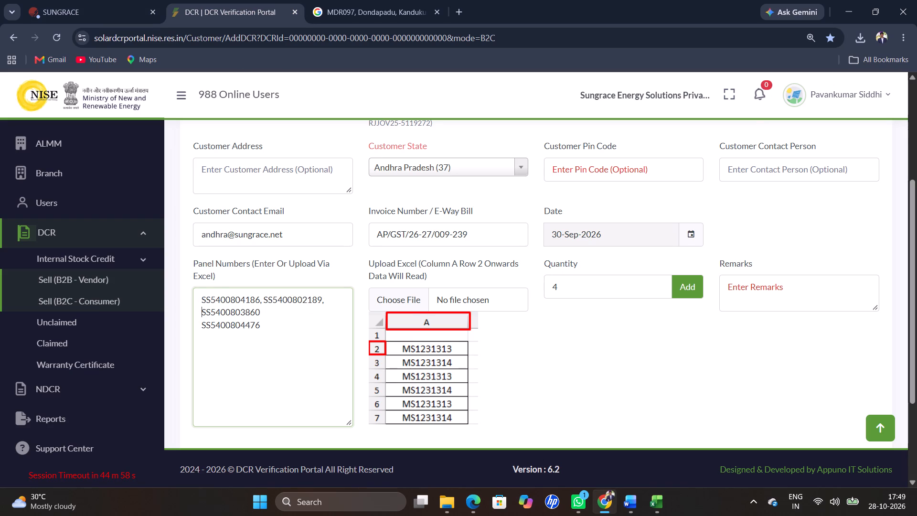
{"action": "key", "text": "Right"}
{"action": "key", "text": "Right"}
{"action": "key", "text": "Right"}
{"action": "key", "text": "Right"}
{"action": "key", "text": "Right"}
{"action": "key", "text": "Right"}
{"action": "key", "text": "Right"}
{"action": "key", "text": "Right"}
{"action": "key", "text": "Right"}
{"action": "key", "text": "Right"}
{"action": "key", "text": "Right"}
{"action": "key", "text": "Right"}
{"action": "key", "text": "Right"}
{"action": "key", "text": "Right"}
{"action": "key", "text": "BackSpace"}
{"action": "key", "text": "BackSpace"}
{"action": "key", "text": "Return"}
{"action": "key", "text": "Right"}
{"action": "key", "text": "Right"}
{"action": "key", "text": "Right"}
{"action": "key", "text": "Right"}
{"action": "key", "text": "Right"}
{"action": "key", "text": "Right"}
{"action": "key", "text": "Right"}
{"action": "key", "text": "Right"}
{"action": "key", "text": "Right"}
{"action": "key", "text": "Right"}
{"action": "key", "text": "Right"}
{"action": "key", "text": "Right"}
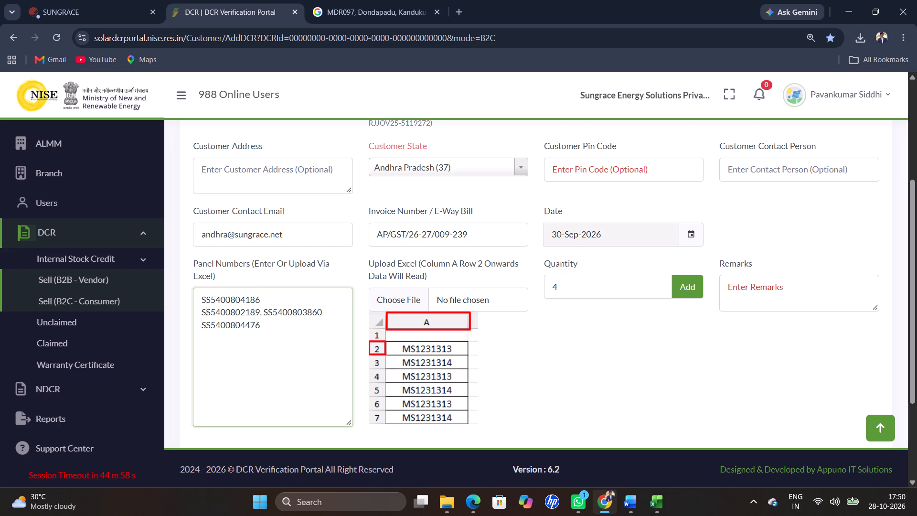
{"action": "key", "text": "Right"}
{"action": "key", "text": "Right"}
{"action": "key", "text": "BackSpace"}
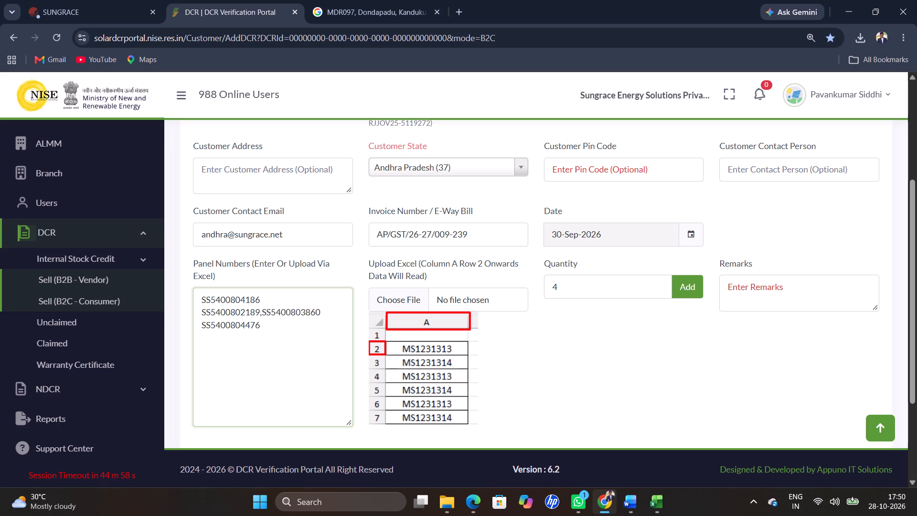
{"action": "key", "text": "BackSpace"}
{"action": "key", "text": "Return"}
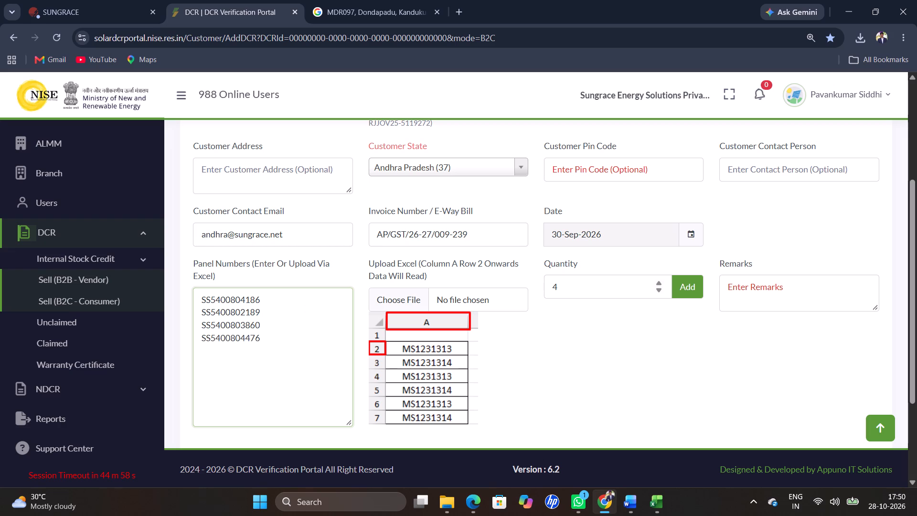
Try to add the four listed panel serial numbers to the DCR entry.
{"action": "left_click", "coordinate": [700, 286]}
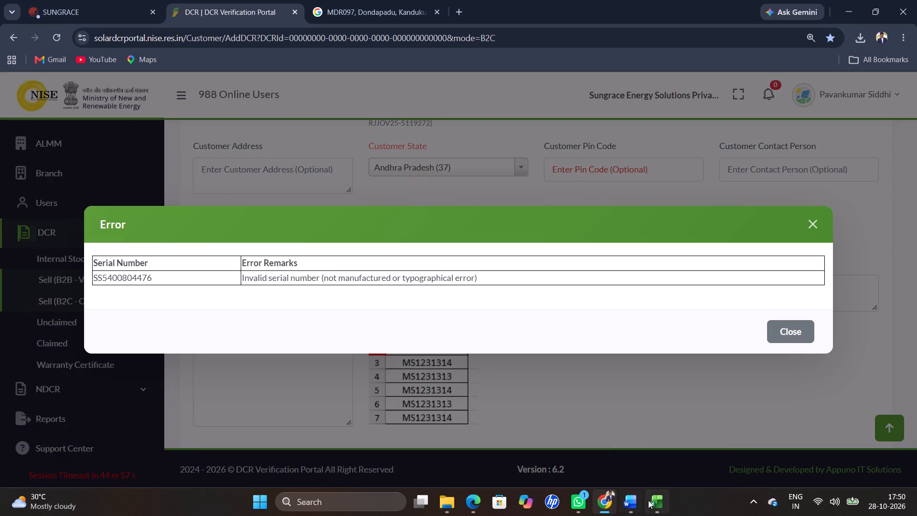
In the Excel installations list, fill this installation's Service Number cell B22 with red.
{"action": "left_click_drag", "start_coordinate": [651, 459], "coordinate": [645, 450]}
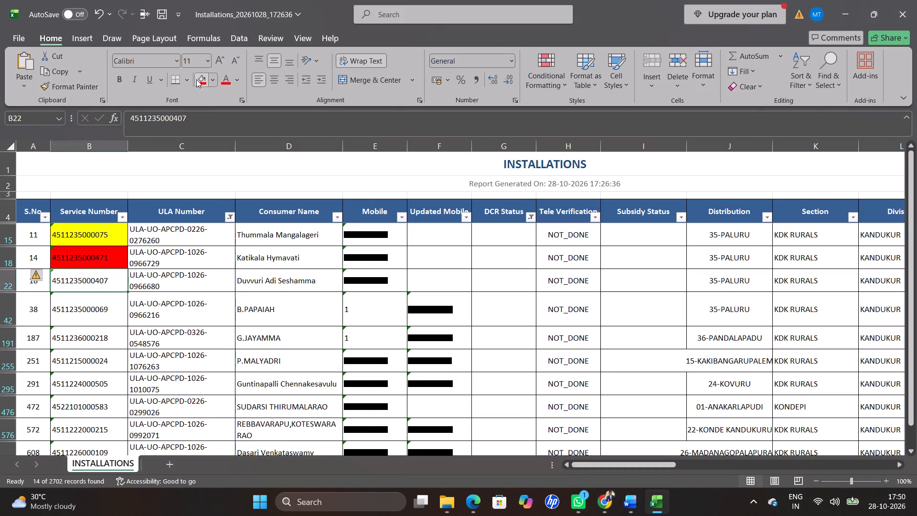
{"action": "left_click", "coordinate": [201, 76]}
Copy the service number from cell B42 and use it to find and open that installation's SUNGRACE work order.
{"action": "key", "text": "Down"}
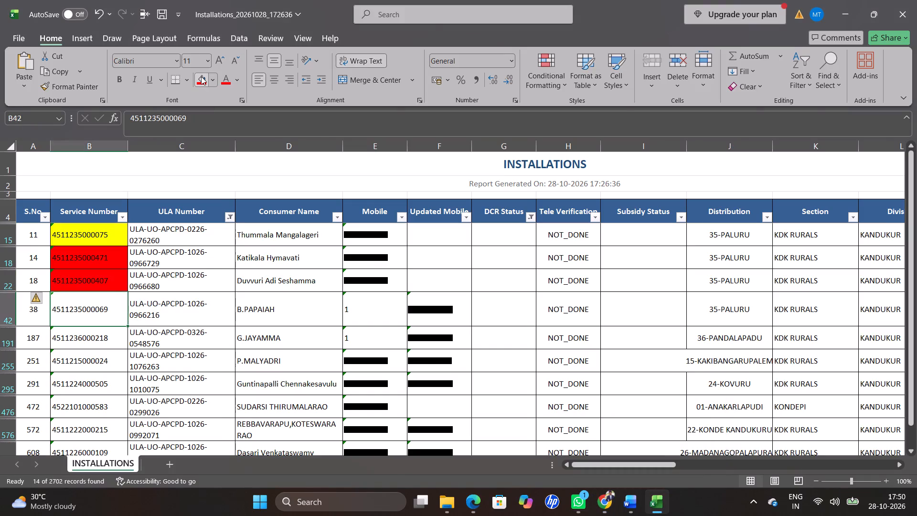
{"action": "key", "text": "ctrl+c"}
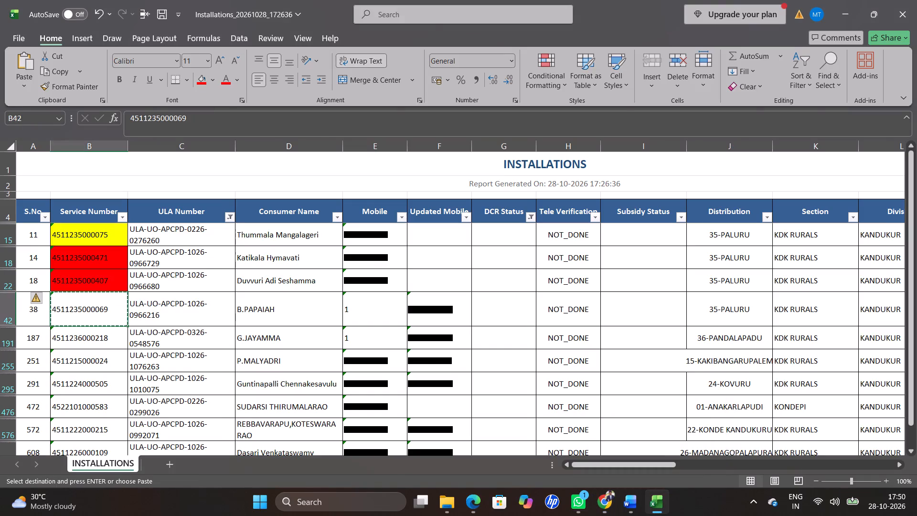
{"action": "left_click", "coordinate": [601, 450]}
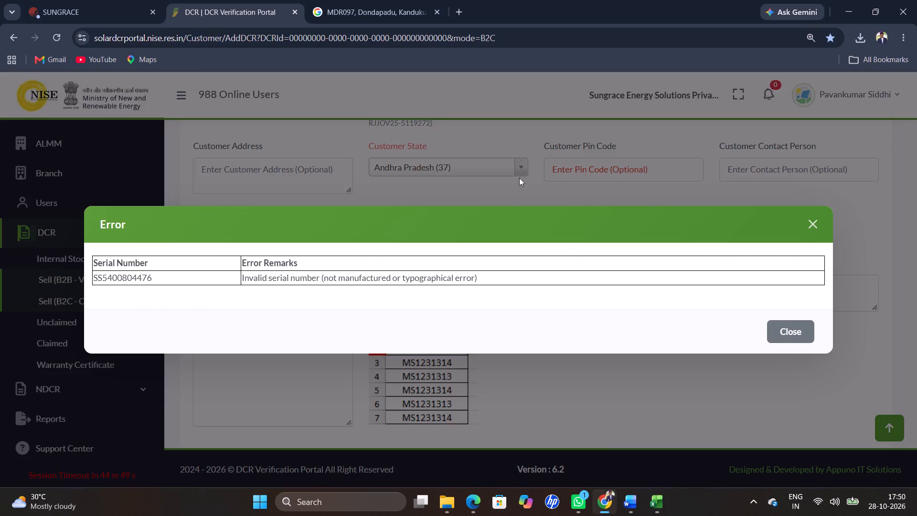
{"action": "left_click", "coordinate": [102, 0]}
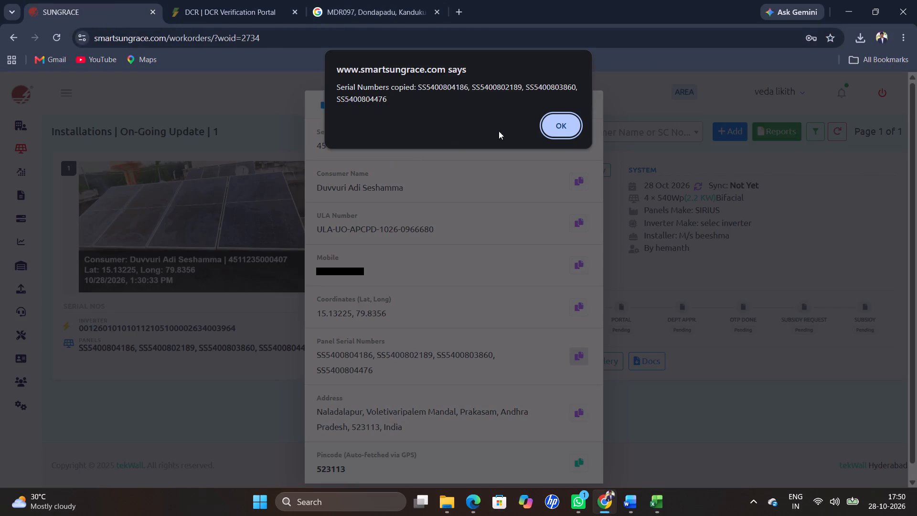
{"action": "left_click", "coordinate": [560, 132]}
{"action": "left_click", "coordinate": [587, 97]}
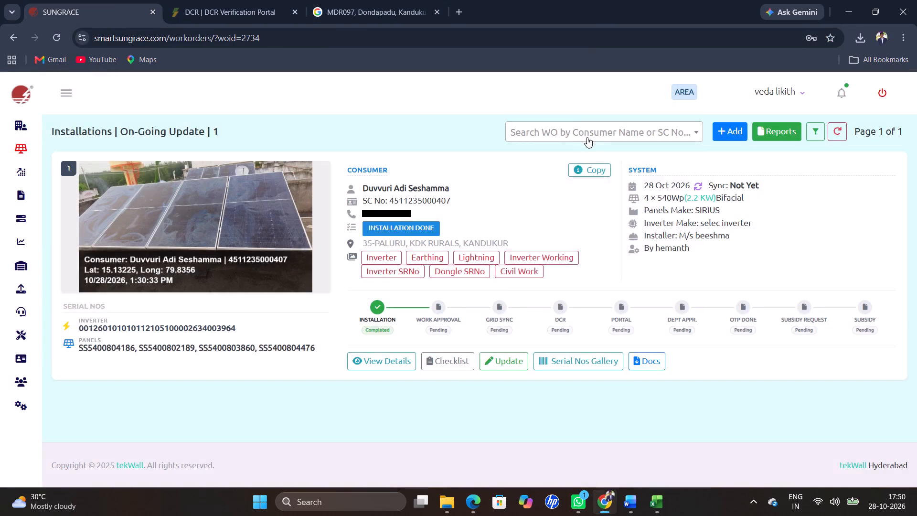
{"action": "left_click", "coordinate": [582, 124]}
{"action": "key", "text": "ctrl+v"}
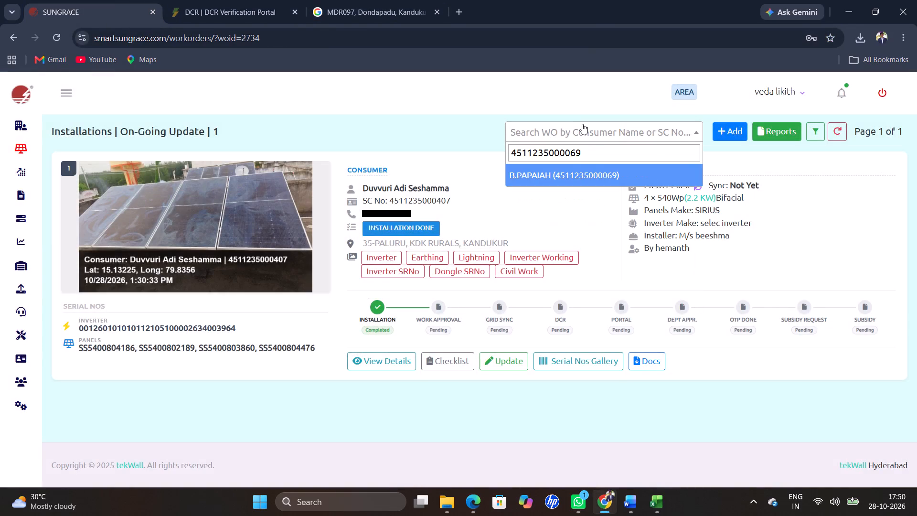
{"action": "key", "text": "Return"}
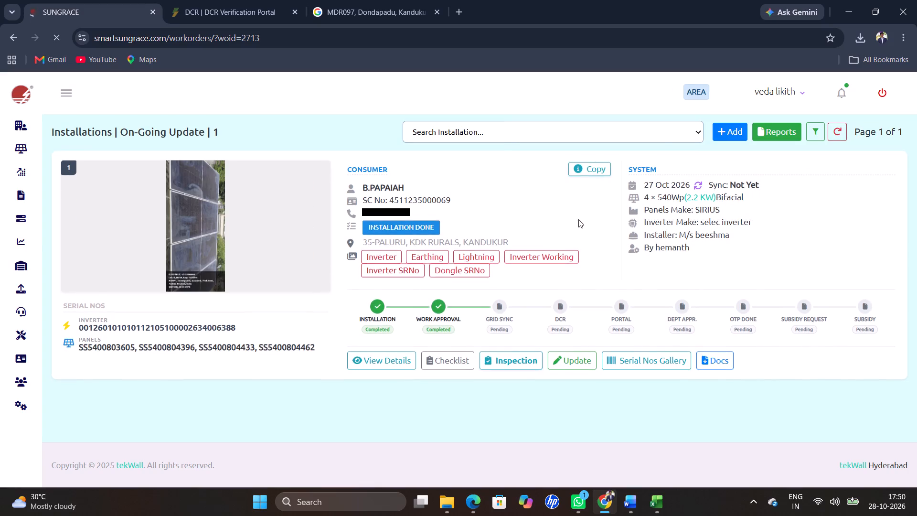
Replace the DCR form's Consumer Application Number with the ULA number copied from the opened SUNGRACE work order.
{"action": "left_click", "coordinate": [590, 166]}
{"action": "left_click", "coordinate": [590, 212]}
{"action": "left_click", "coordinate": [573, 221]}
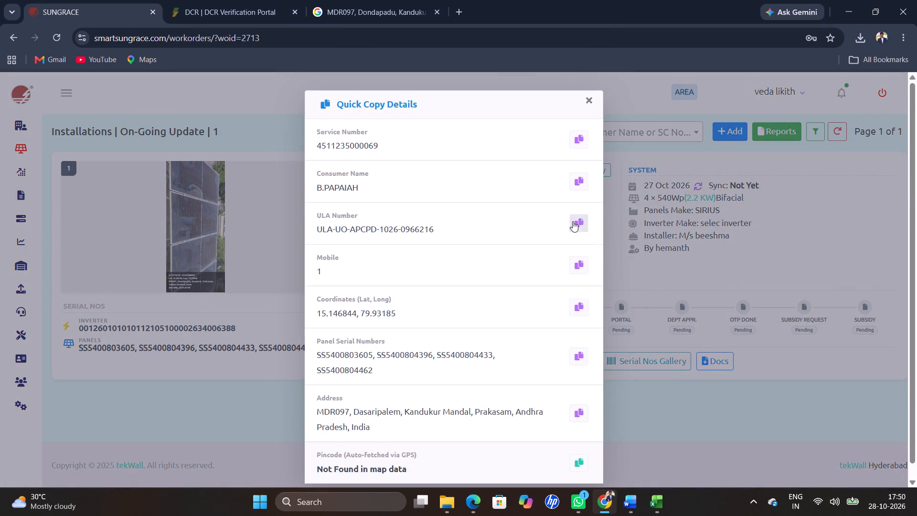
{"action": "left_click_drag", "start_coordinate": [207, 0], "coordinate": [215, 11]}
{"action": "left_click", "coordinate": [815, 222]}
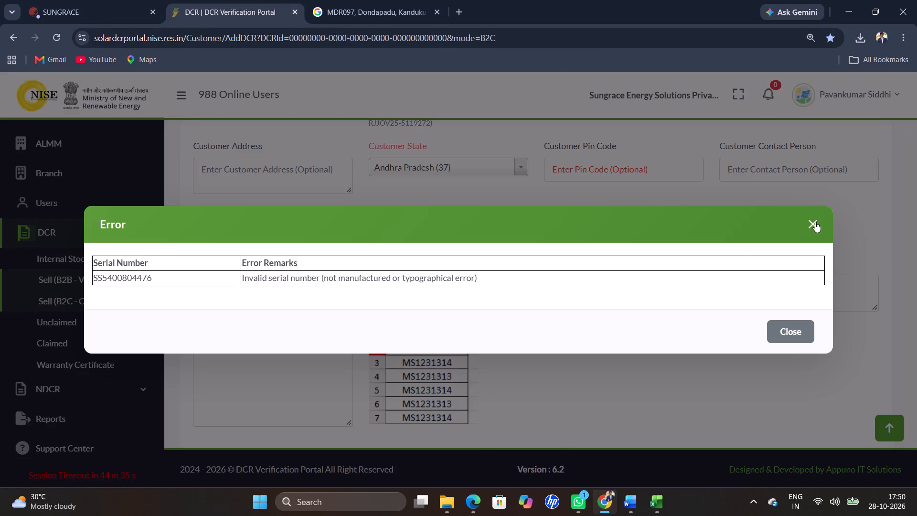
{"action": "scroll", "coordinate": [412, 215], "scroll_direction": "up", "scroll_amount": 3}
{"action": "left_click", "coordinate": [505, 272]}
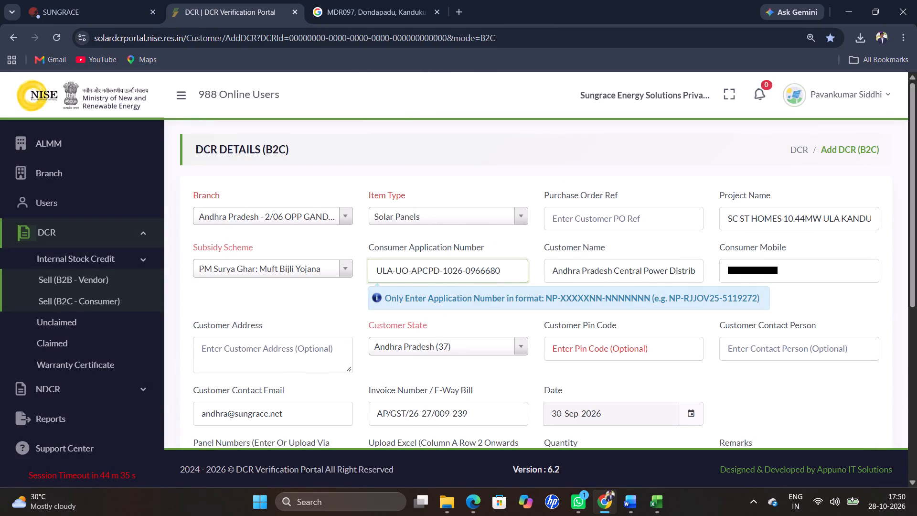
{"action": "key", "text": "BackSpace"}
{"action": "key", "text": "BackSpace"}
{"action": "key", "text": "BackSpace"}
{"action": "key", "text": "BackSpace"}
{"action": "key", "text": "BackSpace"}
{"action": "key", "text": "BackSpace"}
{"action": "key", "text": "BackSpace"}
{"action": "key", "text": "BackSpace"}
{"action": "key", "text": "BackSpace"}
{"action": "key", "text": "BackSpace"}
{"action": "key", "text": "BackSpace"}
{"action": "key", "text": "BackSpace"}
{"action": "key", "text": "BackSpace"}
{"action": "key", "text": "BackSpace"}
{"action": "key", "text": "BackSpace"}
{"action": "key", "text": "BackSpace"}
{"action": "key", "text": "BackSpace"}
{"action": "key", "text": "BackSpace"}
{"action": "key", "text": "BackSpace"}
{"action": "key", "text": "BackSpace"}
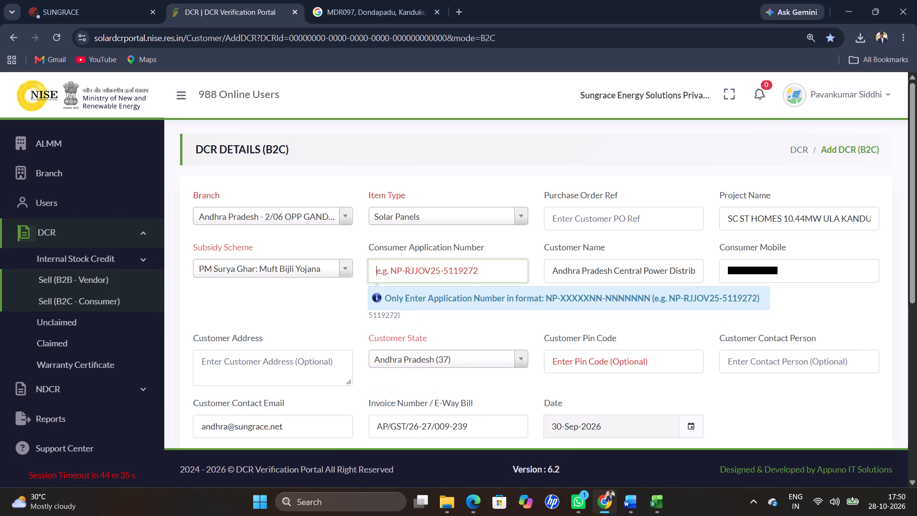
{"action": "key", "text": "ctrl+v"}
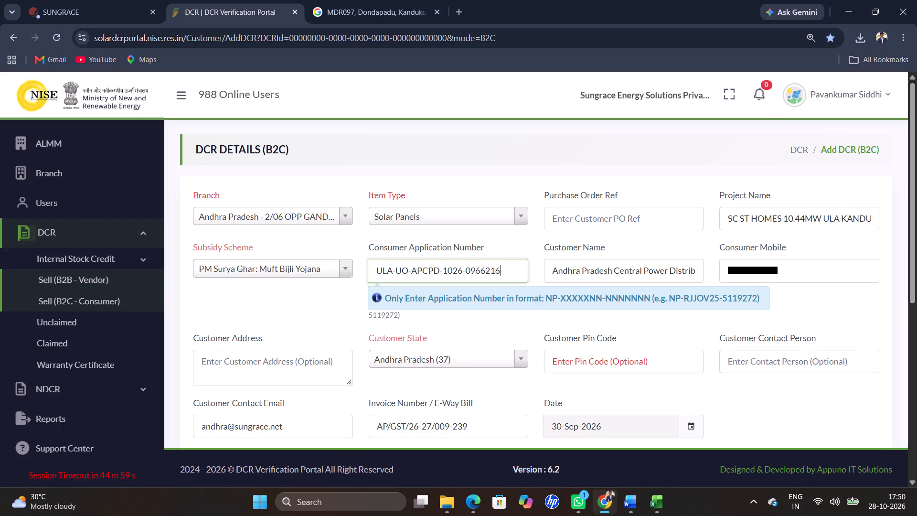
Replace the serials in the DCR form's Panel Numbers with the panel serial numbers copied from the same SUNGRACE work order.
{"action": "scroll", "coordinate": [373, 236], "scroll_direction": "down", "scroll_amount": 2}
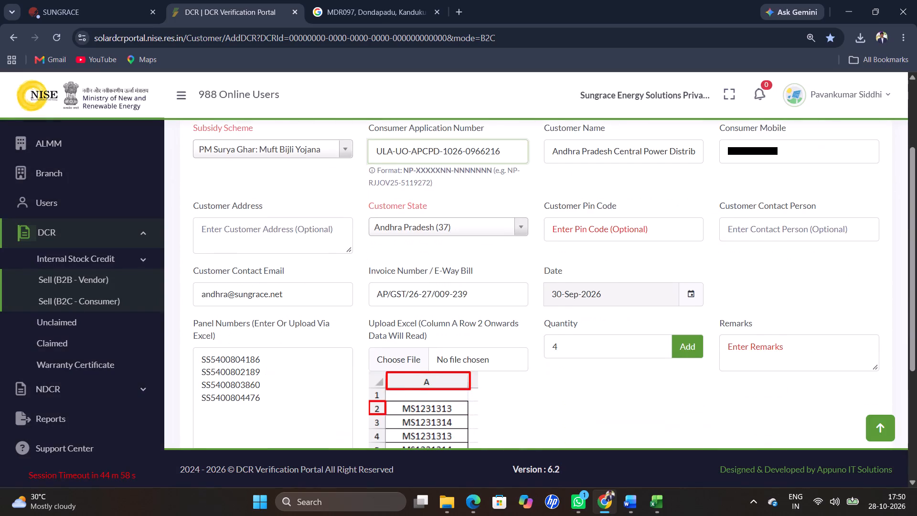
{"action": "scroll", "coordinate": [352, 304], "scroll_direction": "down", "scroll_amount": 2}
{"action": "left_click", "coordinate": [295, 295]}
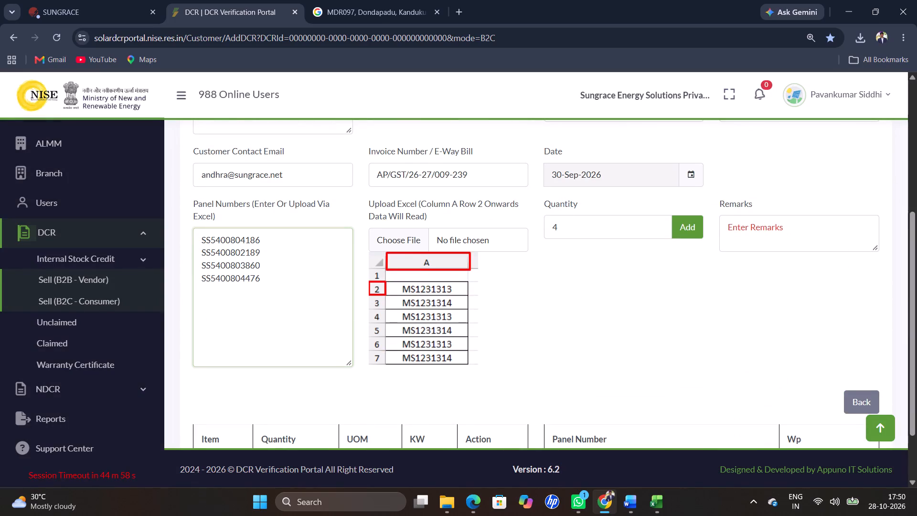
{"action": "key", "text": "BackSpace"}
{"action": "key", "text": "BackSpace"}
{"action": "key", "text": "BackSpace"}
{"action": "key", "text": "BackSpace"}
{"action": "key", "text": "BackSpace"}
{"action": "key", "text": "BackSpace"}
{"action": "key", "text": "BackSpace"}
{"action": "key", "text": "BackSpace"}
{"action": "key", "text": "BackSpace"}
{"action": "key", "text": "BackSpace"}
{"action": "key", "text": "BackSpace"}
{"action": "key", "text": "BackSpace"}
{"action": "key", "text": "BackSpace"}
{"action": "key", "text": "BackSpace"}
{"action": "key", "text": "BackSpace"}
{"action": "key", "text": "BackSpace"}
{"action": "key", "text": "BackSpace"}
{"action": "key", "text": "BackSpace"}
{"action": "key", "text": "BackSpace"}
{"action": "key", "text": "BackSpace"}
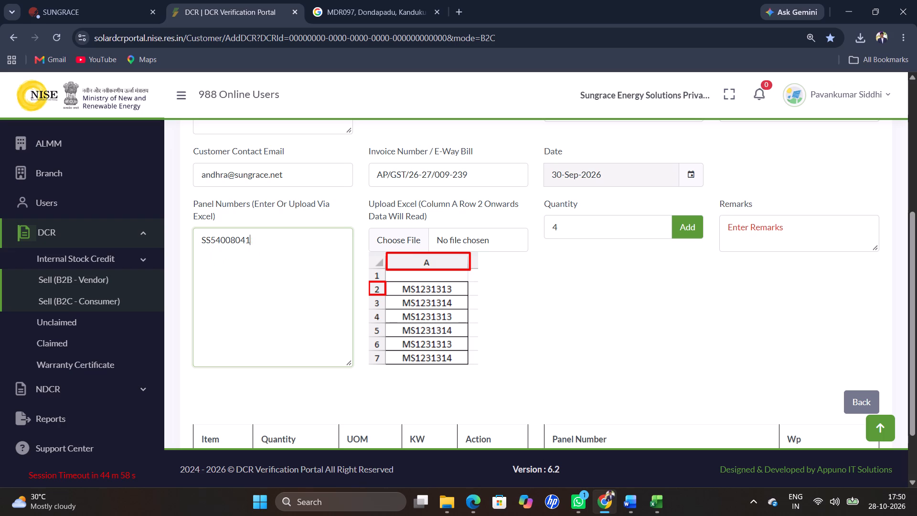
{"action": "left_click", "coordinate": [77, 1]}
{"action": "left_click", "coordinate": [569, 121]}
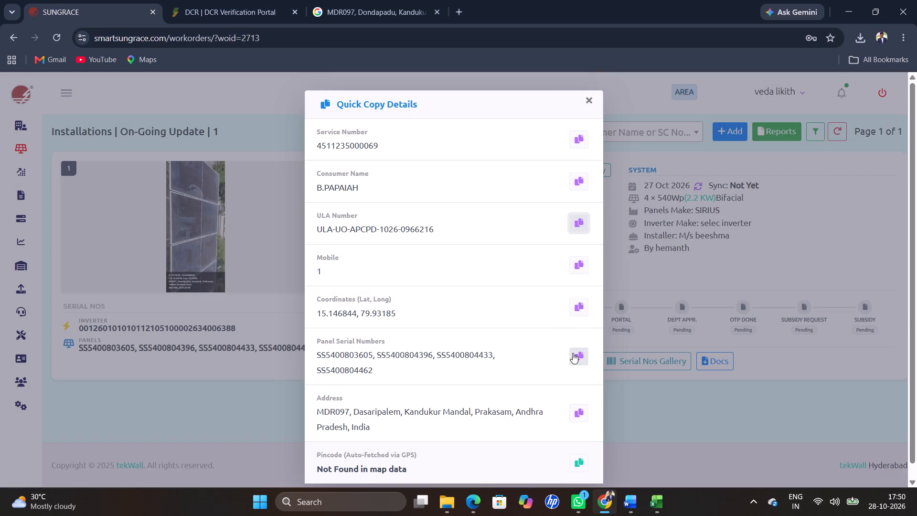
{"action": "left_click", "coordinate": [565, 351]}
{"action": "left_click", "coordinate": [575, 355]}
{"action": "left_click_drag", "start_coordinate": [112, 0], "coordinate": [129, 13]}
{"action": "left_click_drag", "start_coordinate": [148, 21], "coordinate": [170, 22]}
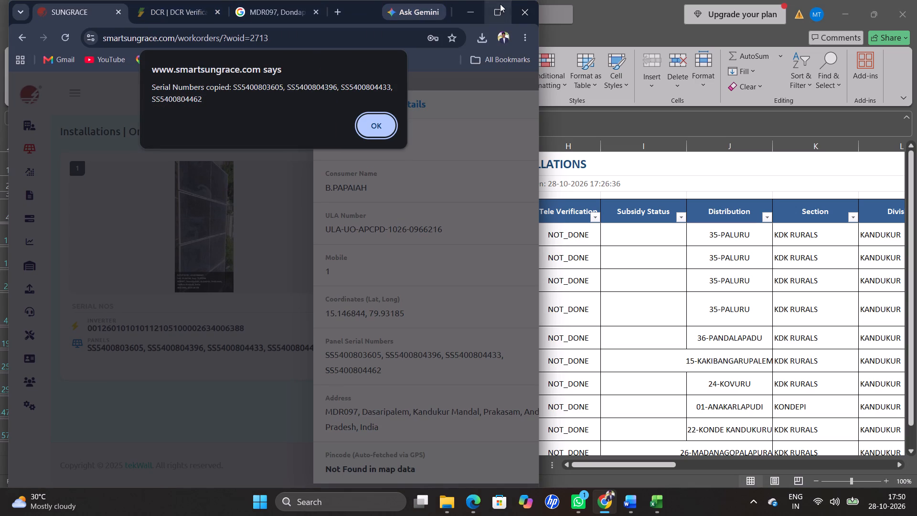
{"action": "left_click", "coordinate": [500, 4]}
{"action": "left_click", "coordinate": [253, 5]}
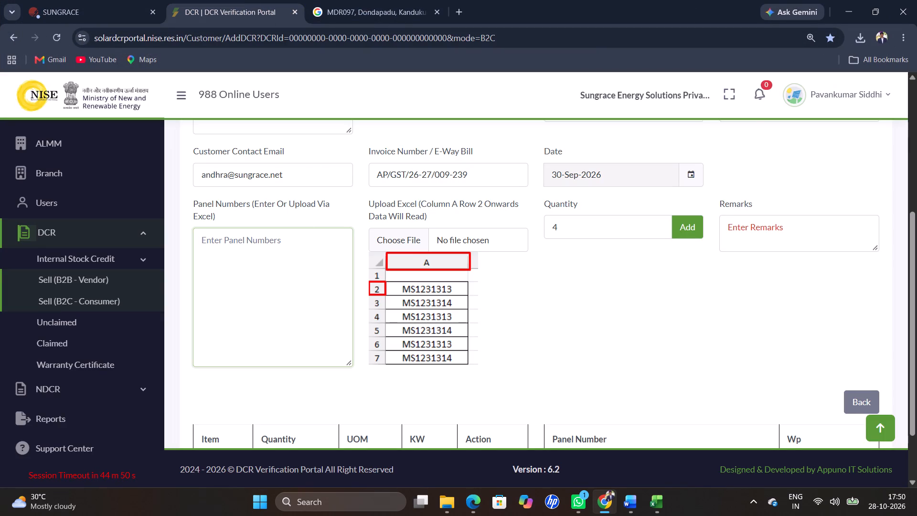
{"action": "left_click", "coordinate": [288, 250], "text": "ctrl"}
{"action": "key", "text": "ctrl+v"}
{"action": "key", "text": "Left"}
{"action": "key", "text": "Left"}
{"action": "key", "text": "Left"}
{"action": "key", "text": "Left"}
{"action": "key", "text": "Left"}
{"action": "key", "text": "Left"}
{"action": "key", "text": "Left"}
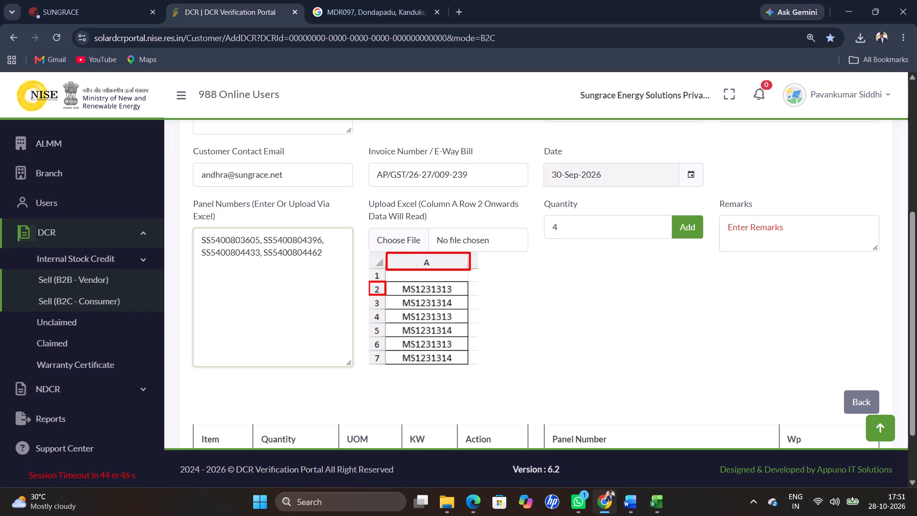
{"action": "key", "text": "Left"}
{"action": "key", "text": "Left"}
{"action": "key", "text": "Left"}
{"action": "key", "text": "Left"}
{"action": "key", "text": "Left"}
{"action": "key", "text": "BackSpace"}
{"action": "key", "text": "BackSpace"}
{"action": "key", "text": "Return"}
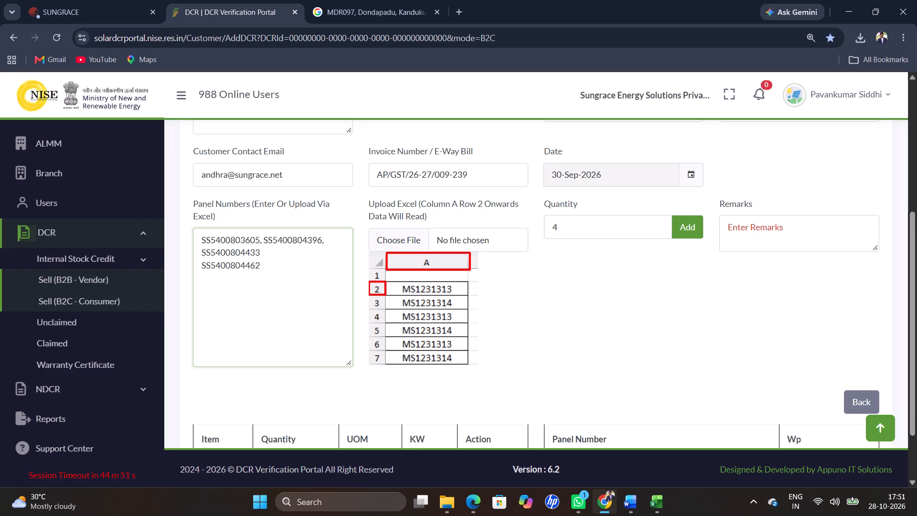
{"action": "key", "text": "Up"}
{"action": "key", "text": "Up"}
{"action": "key", "text": "Up"}
{"action": "key", "text": "Up"}
{"action": "key", "text": "Up"}
{"action": "key", "text": "Up"}
{"action": "key", "text": "Right"}
{"action": "key", "text": "Right"}
{"action": "key", "text": "Right"}
{"action": "key", "text": "Right"}
{"action": "key", "text": "Right"}
{"action": "key", "text": "Right"}
{"action": "key", "text": "Right"}
{"action": "key", "text": "Right"}
{"action": "key", "text": "Right"}
{"action": "key", "text": "Right"}
{"action": "key", "text": "Right"}
{"action": "key", "text": "Right"}
{"action": "key", "text": "Right"}
{"action": "key", "text": "Right"}
{"action": "key", "text": "Right"}
{"action": "key", "text": "Left"}
{"action": "key", "text": "BackSpace"}
{"action": "key", "text": "BackSpace"}
{"action": "key", "text": "Return"}
{"action": "key", "text": "Right"}
{"action": "key", "text": "Right"}
{"action": "key", "text": "Right"}
{"action": "key", "text": "Right"}
{"action": "key", "text": "Right"}
{"action": "key", "text": "Right"}
{"action": "key", "text": "Right"}
{"action": "key", "text": "Right"}
{"action": "key", "text": "Right"}
{"action": "key", "text": "Right"}
{"action": "key", "text": "Right"}
{"action": "key", "text": "Right"}
{"action": "key", "text": "Right"}
{"action": "key", "text": "Right"}
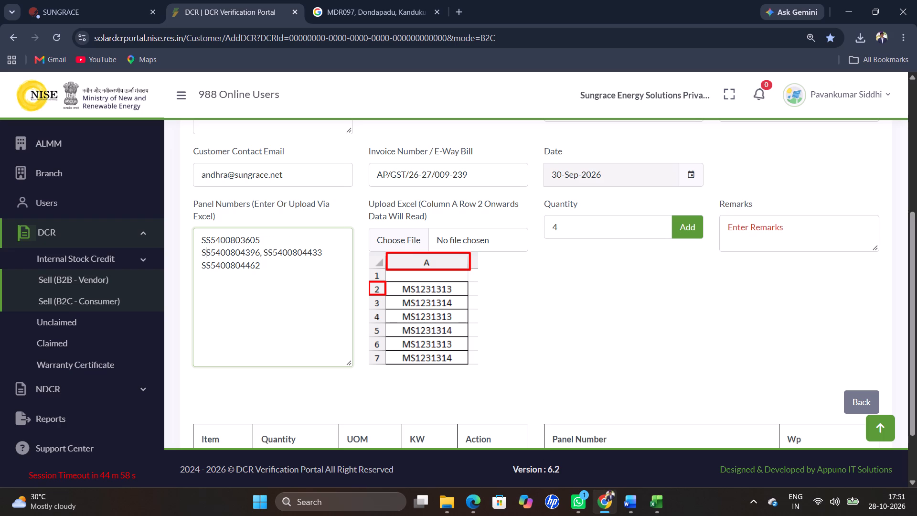
{"action": "key", "text": "Right"}
{"action": "key", "text": "Left"}
{"action": "key", "text": "BackSpace"}
{"action": "key", "text": "BackSpace"}
{"action": "key", "text": "Return"}
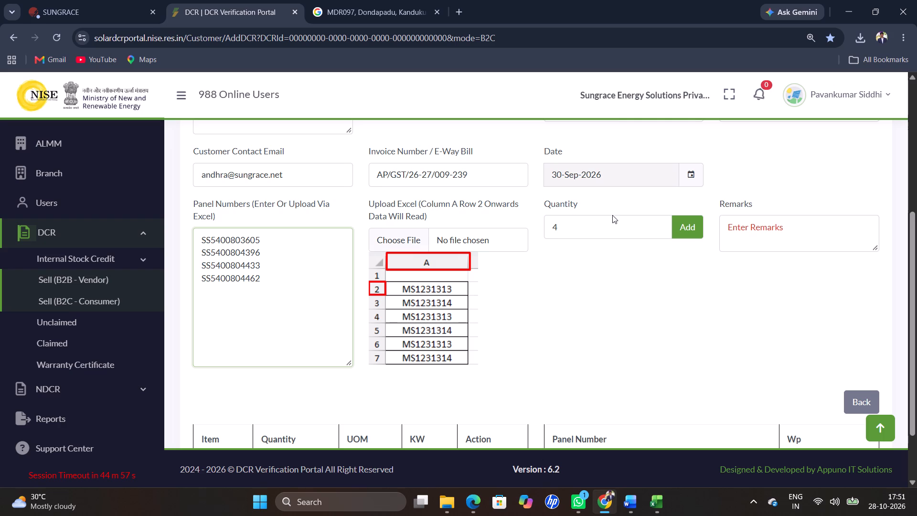
Try to add the four listed panel serial numbers to the DCR entry.
{"action": "left_click", "coordinate": [678, 229]}
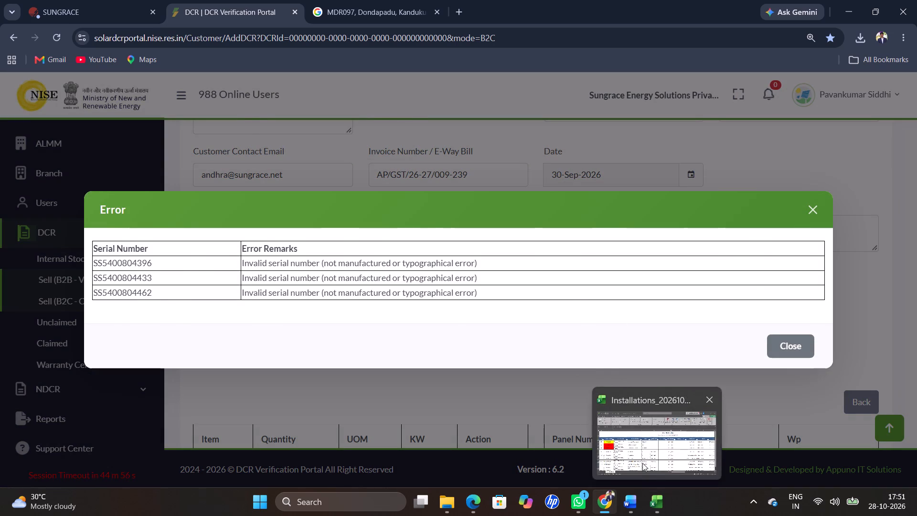
In the Excel installations list, fill this installation's Service Number cell B42 with red.
{"action": "left_click", "coordinate": [642, 463]}
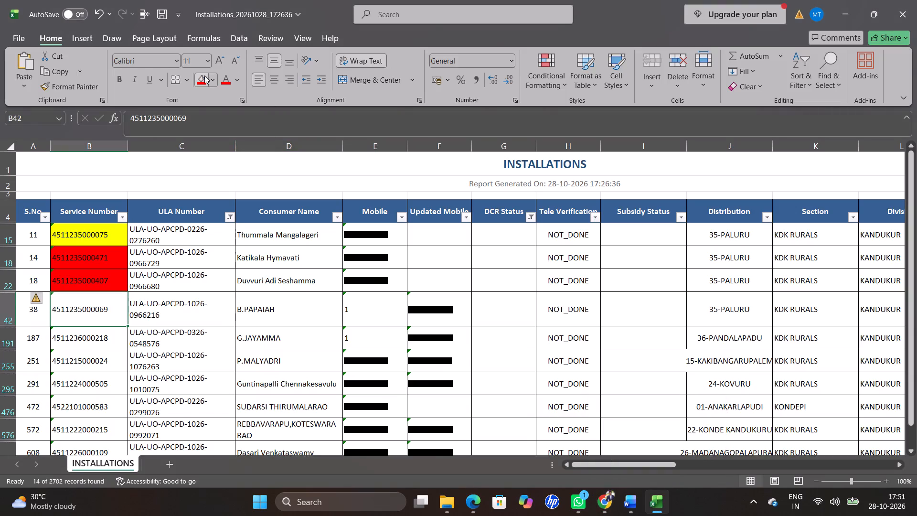
{"action": "left_click", "coordinate": [204, 75]}
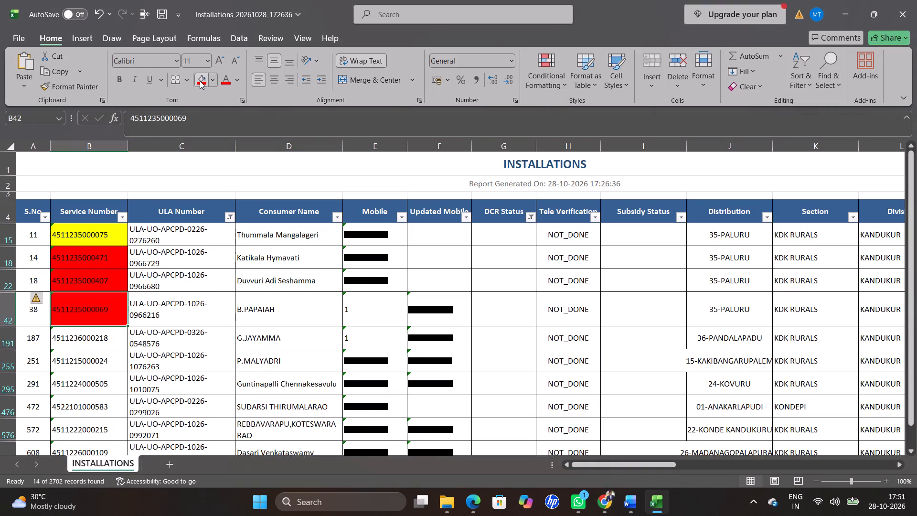
Copy the service number from cell B191 and use it to find and open that installation's SUNGRACE work order.
{"action": "scroll", "coordinate": [195, 84], "scroll_direction": "down", "scroll_amount": 1}
{"action": "scroll", "coordinate": [134, 221], "scroll_direction": "down", "scroll_amount": 2}
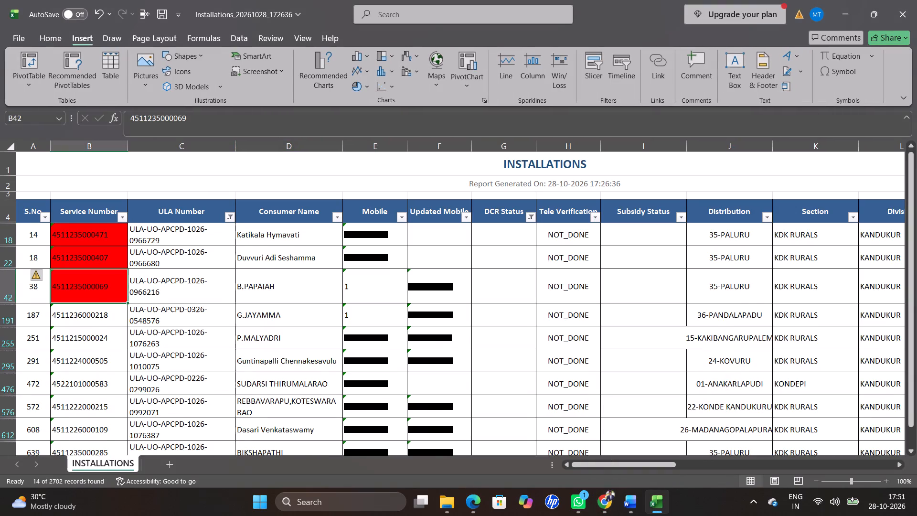
{"action": "scroll", "coordinate": [151, 273], "scroll_direction": "down", "scroll_amount": 2}
{"action": "key", "text": "Down"}
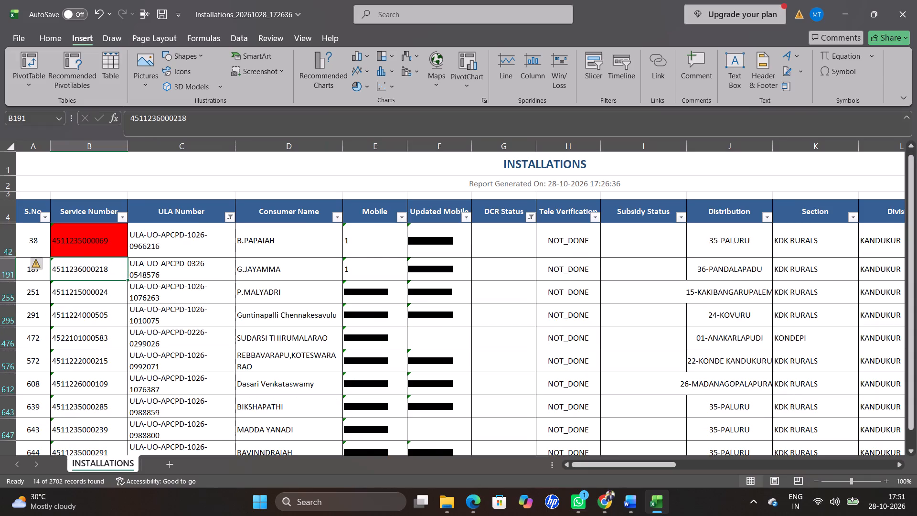
{"action": "key", "text": "ctrl+c"}
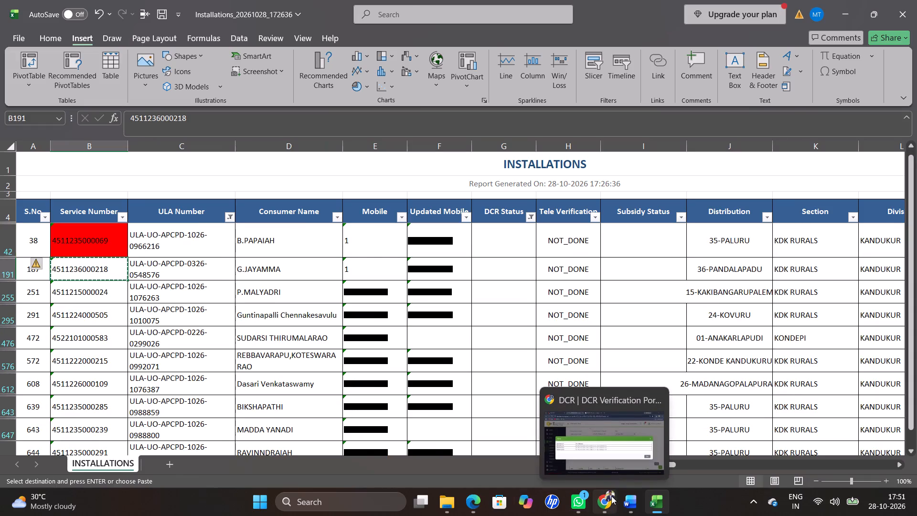
{"action": "left_click", "coordinate": [617, 443]}
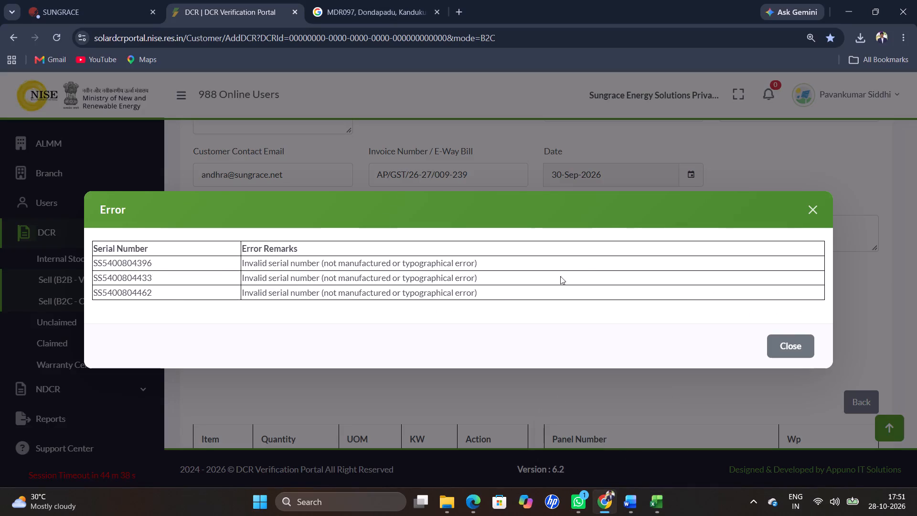
{"action": "left_click", "coordinate": [87, 0]}
{"action": "left_click", "coordinate": [561, 123]}
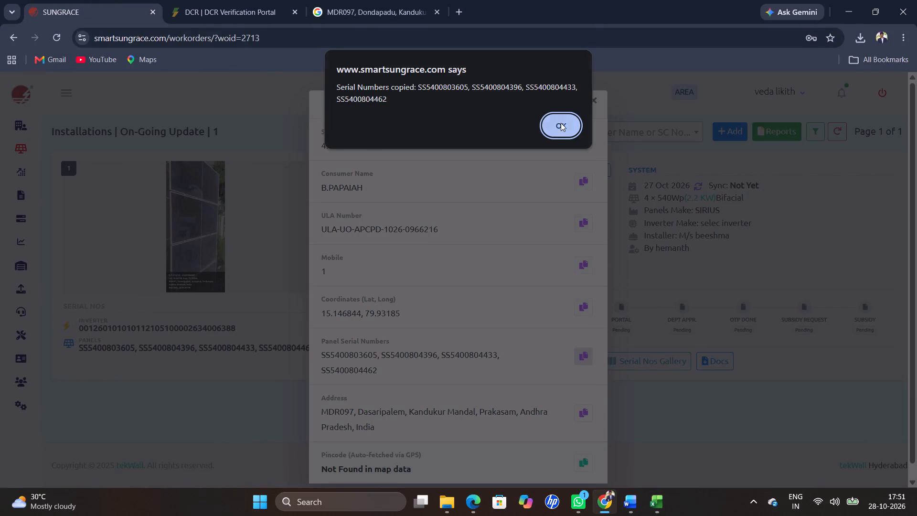
{"action": "left_click", "coordinate": [598, 98]}
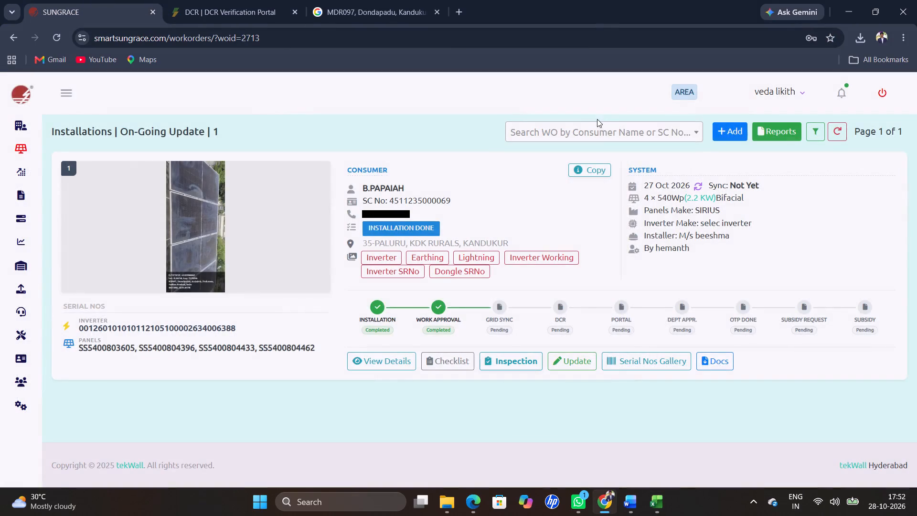
{"action": "left_click", "coordinate": [599, 129]}
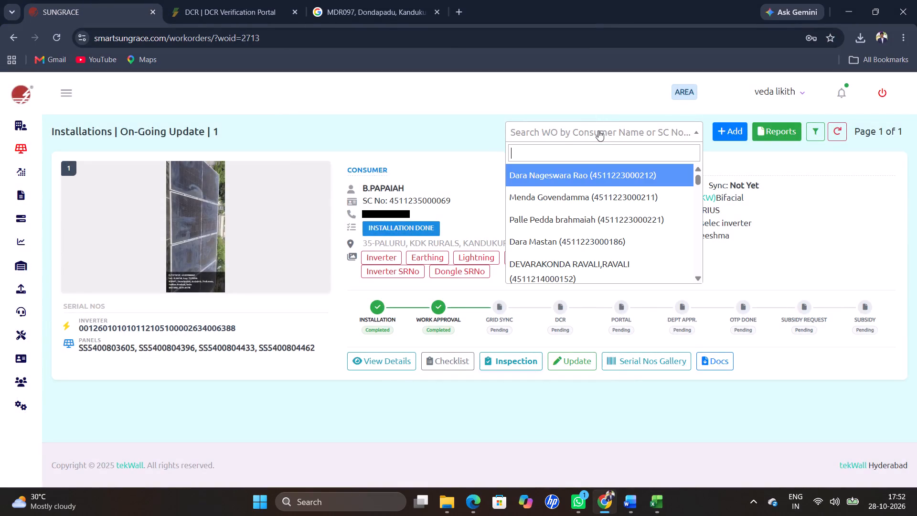
{"action": "key", "text": "ctrl+v"}
{"action": "key", "text": "Return"}
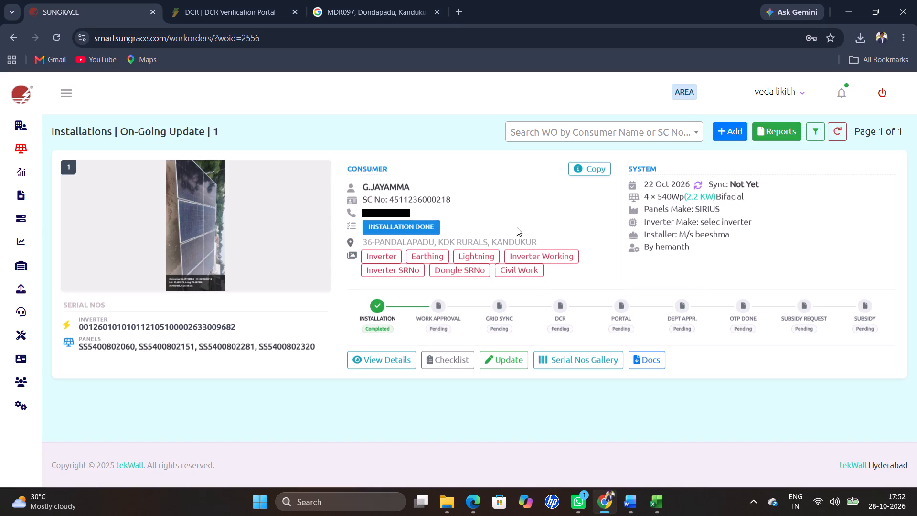
Copy the ULA number from the open SUNGRACE work order and replace the DCR form's Consumer Application Number with it.
{"action": "left_click", "coordinate": [585, 170]}
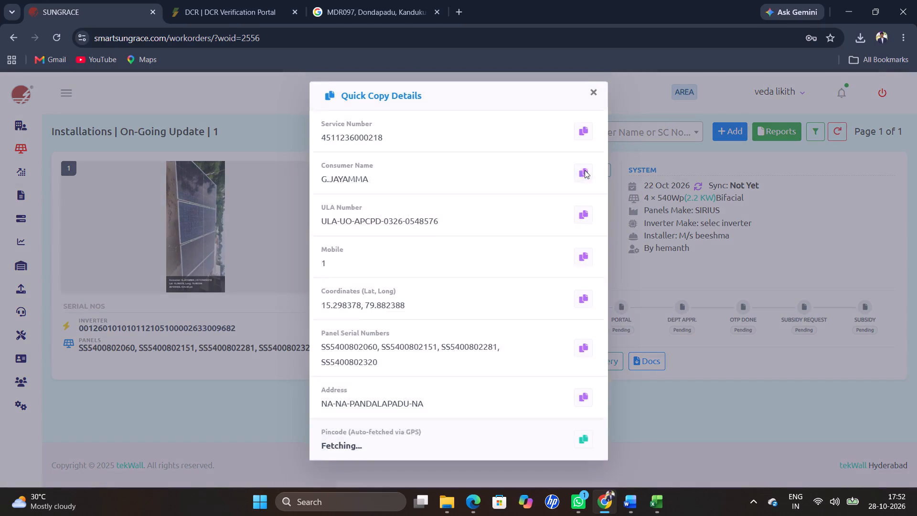
{"action": "left_click", "coordinate": [577, 216]}
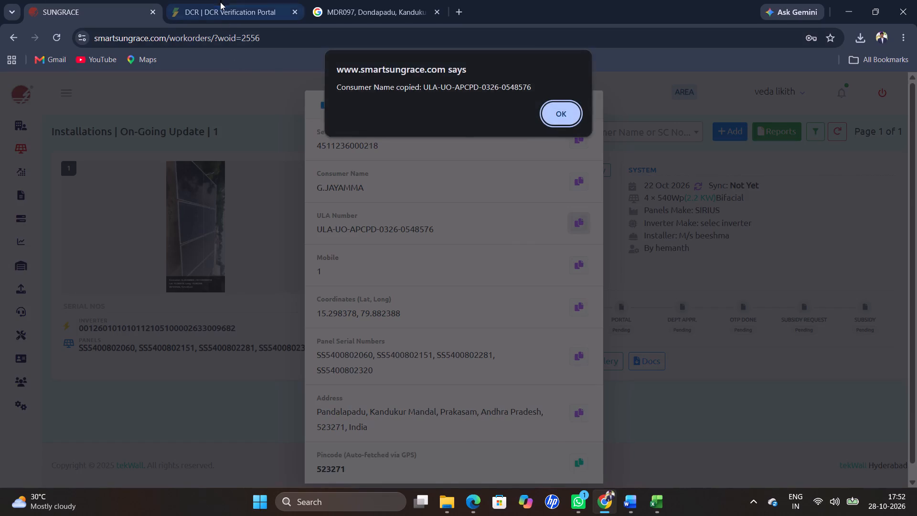
{"action": "left_click", "coordinate": [221, 0]}
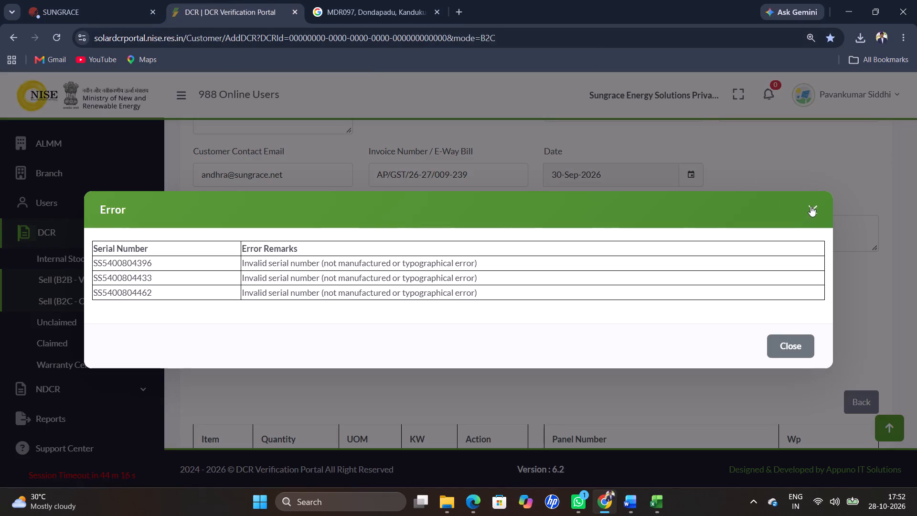
{"action": "left_click", "coordinate": [811, 206]}
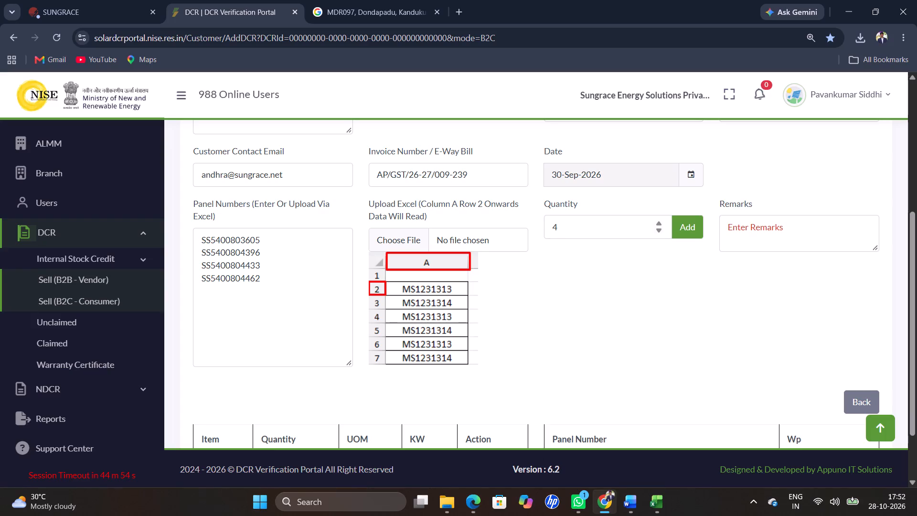
{"action": "scroll", "coordinate": [526, 195], "scroll_direction": "up", "scroll_amount": 4}
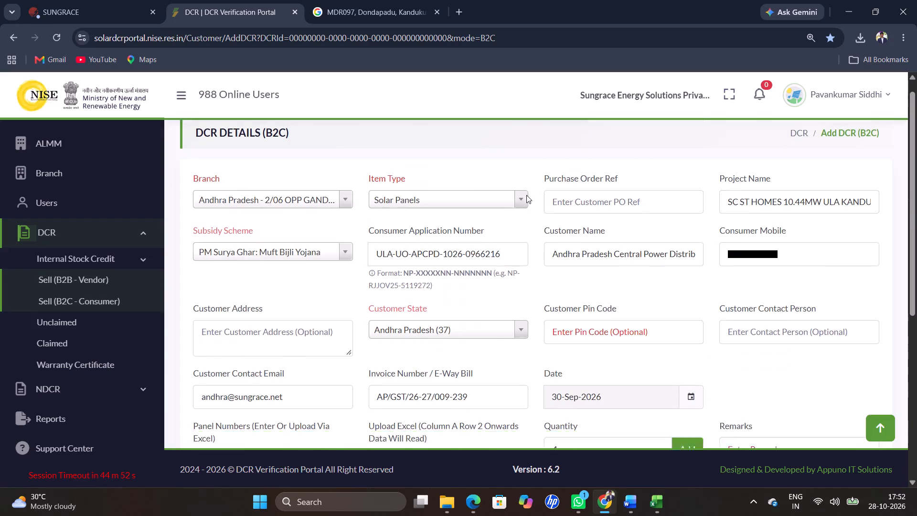
{"action": "left_click", "coordinate": [522, 272]}
{"action": "key", "text": "BackSpace"}
{"action": "key", "text": "BackSpace"}
{"action": "key", "text": "BackSpace"}
{"action": "key", "text": "BackSpace"}
{"action": "key", "text": "BackSpace"}
{"action": "key", "text": "BackSpace"}
{"action": "key", "text": "BackSpace"}
{"action": "key", "text": "BackSpace"}
{"action": "key", "text": "BackSpace"}
{"action": "key", "text": "BackSpace"}
{"action": "key", "text": "BackSpace"}
{"action": "key", "text": "BackSpace"}
{"action": "key", "text": "BackSpace"}
{"action": "key", "text": "BackSpace"}
{"action": "key", "text": "BackSpace"}
{"action": "key", "text": "BackSpace"}
{"action": "key", "text": "BackSpace"}
{"action": "key", "text": "BackSpace"}
{"action": "key", "text": "BackSpace"}
{"action": "key", "text": "BackSpace"}
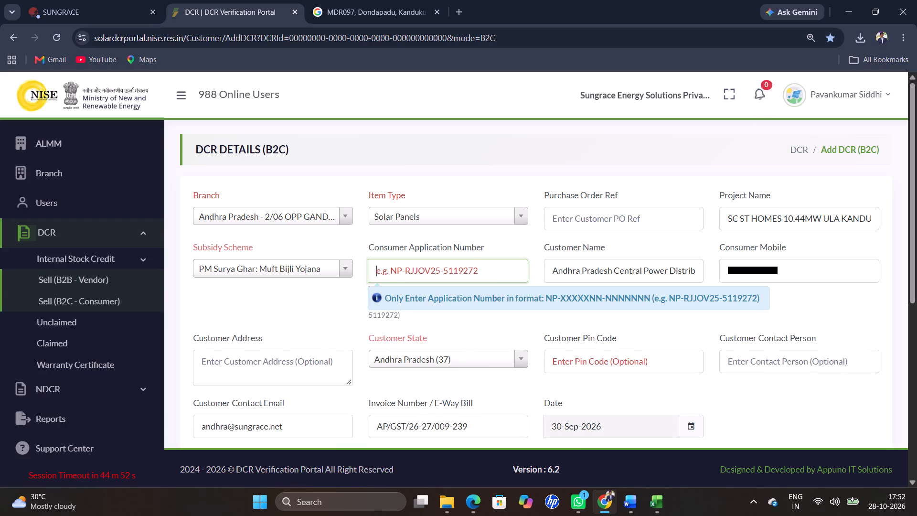
{"action": "key", "text": "ctrl+v"}
{"action": "scroll", "coordinate": [510, 240], "scroll_direction": "down", "scroll_amount": 2}
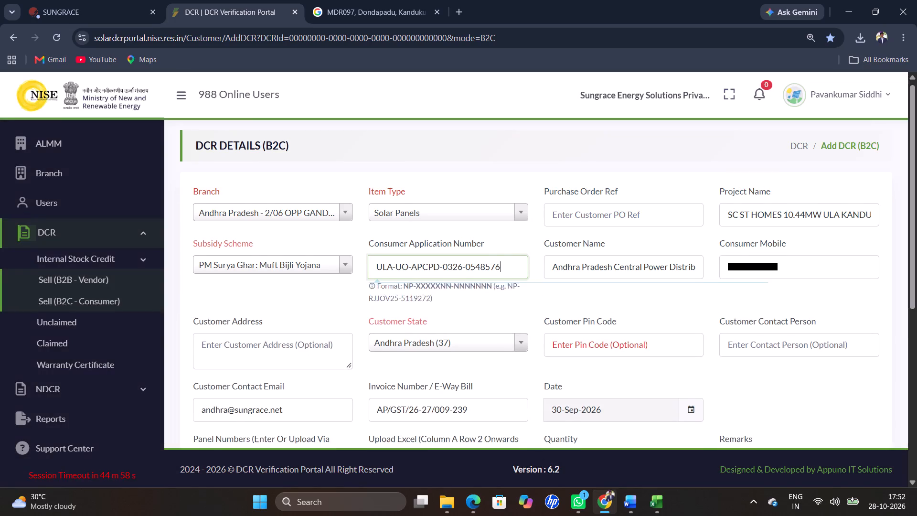
{"action": "left_click", "coordinate": [310, 371]}
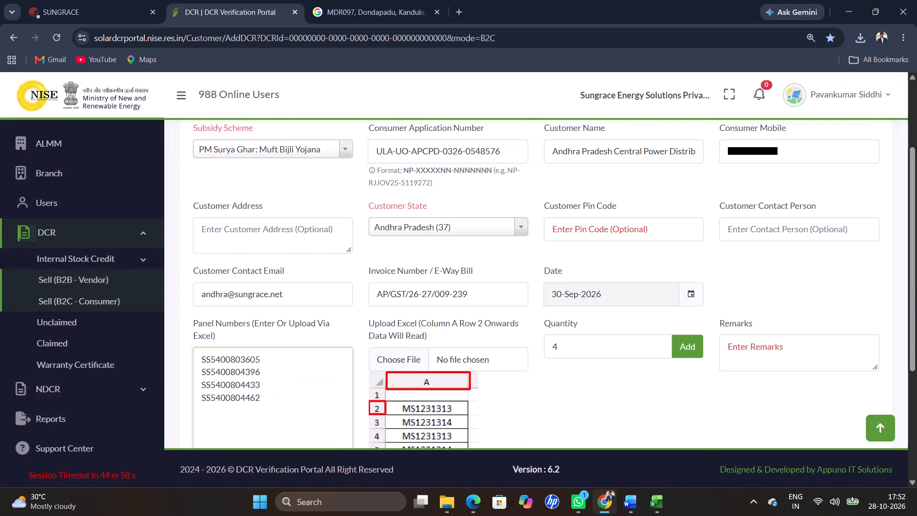
{"action": "key", "text": "BackSpace"}
{"action": "key", "text": "BackSpace"}
{"action": "key", "text": "BackSpace"}
{"action": "key", "text": "BackSpace"}
{"action": "key", "text": "BackSpace"}
{"action": "key", "text": "BackSpace"}
{"action": "key", "text": "BackSpace"}
{"action": "key", "text": "BackSpace"}
{"action": "key", "text": "BackSpace"}
{"action": "key", "text": "BackSpace"}
{"action": "key", "text": "BackSpace"}
{"action": "key", "text": "BackSpace"}
{"action": "key", "text": "BackSpace"}
{"action": "key", "text": "BackSpace"}
{"action": "key", "text": "BackSpace"}
{"action": "key", "text": "BackSpace"}
{"action": "key", "text": "BackSpace"}
{"action": "key", "text": "BackSpace"}
{"action": "key", "text": "BackSpace"}
{"action": "key", "text": "BackSpace"}
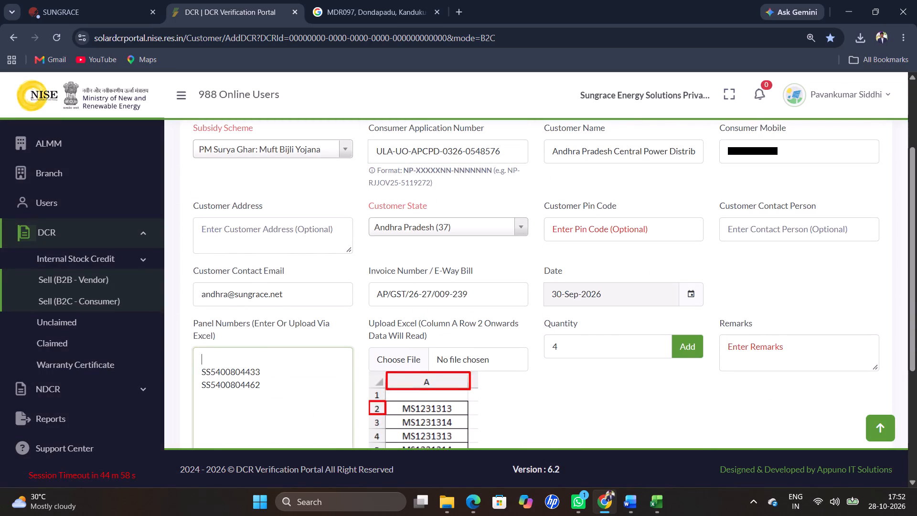
{"action": "key", "text": "Down"}
{"action": "key", "text": "Down"}
{"action": "key", "text": "Down"}
{"action": "key", "text": "Down"}
{"action": "key", "text": "Down"}
{"action": "key", "text": "Down"}
{"action": "key", "text": "Down"}
{"action": "key", "text": "Down"}
{"action": "key", "text": "Down"}
{"action": "key", "text": "Down"}
{"action": "key", "text": "Down"}
{"action": "key", "text": "Down"}
{"action": "key", "text": "Down"}
{"action": "key", "text": "BackSpace"}
{"action": "key", "text": "BackSpace"}
{"action": "key", "text": "BackSpace"}
{"action": "key", "text": "BackSpace"}
{"action": "key", "text": "BackSpace"}
{"action": "key", "text": "BackSpace"}
{"action": "key", "text": "BackSpace"}
{"action": "key", "text": "BackSpace"}
{"action": "key", "text": "BackSpace"}
{"action": "key", "text": "BackSpace"}
{"action": "key", "text": "BackSpace"}
{"action": "key", "text": "BackSpace"}
{"action": "key", "text": "BackSpace"}
{"action": "key", "text": "BackSpace"}
{"action": "key", "text": "BackSpace"}
{"action": "key", "text": "BackSpace"}
{"action": "key", "text": "BackSpace"}
{"action": "key", "text": "BackSpace"}
{"action": "key", "text": "BackSpace"}
{"action": "key", "text": "BackSpace"}
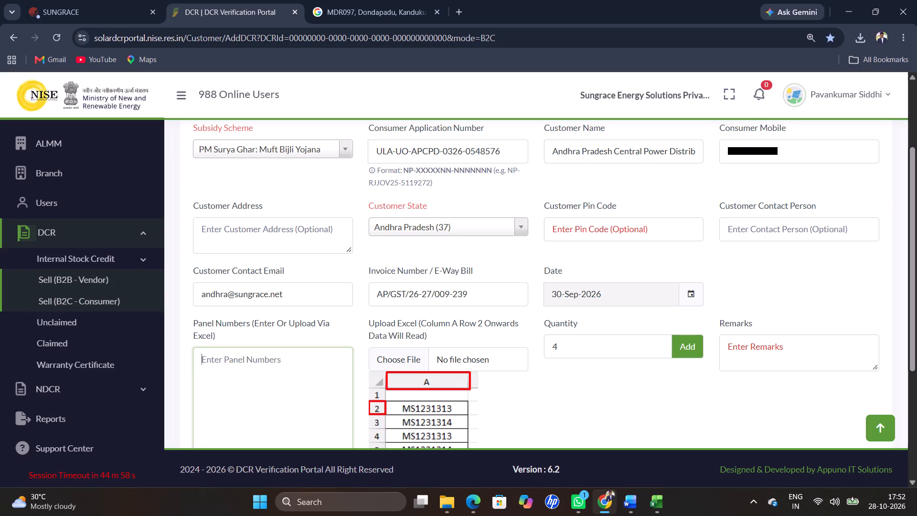
{"action": "left_click", "coordinate": [79, 0]}
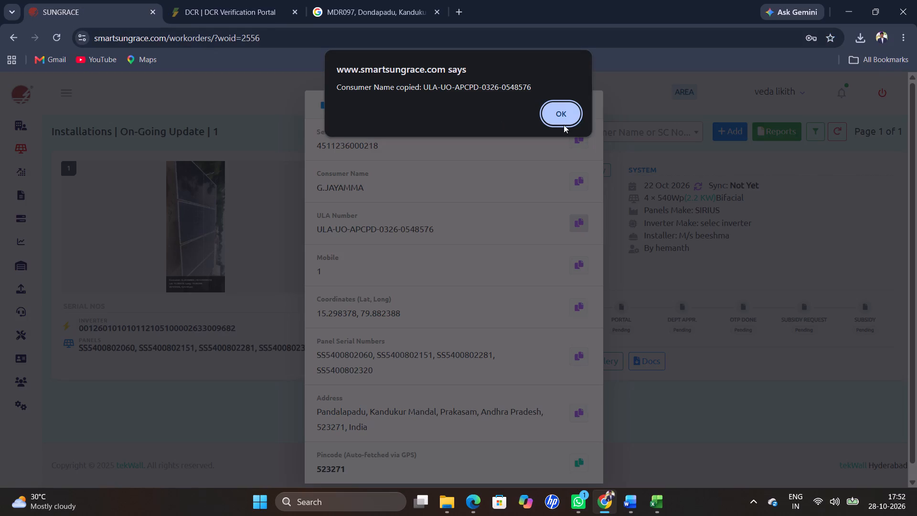
{"action": "left_click", "coordinate": [559, 111]}
{"action": "left_click", "coordinate": [580, 356]}
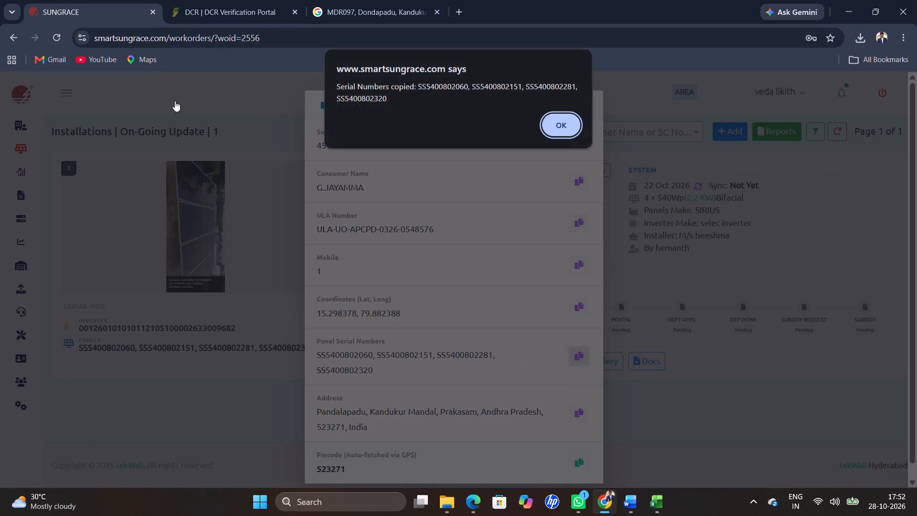
{"action": "left_click", "coordinate": [207, 0]}
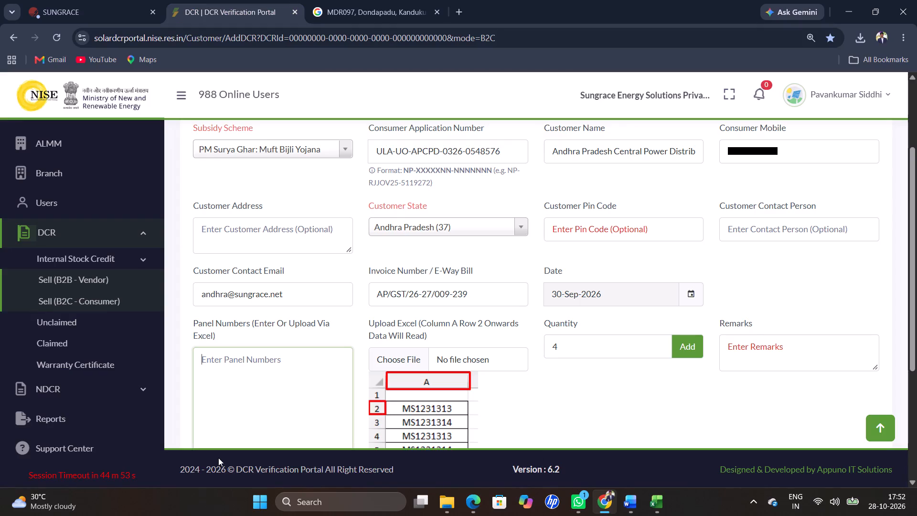
{"action": "key", "text": "ctrl+v"}
Remove the commas and put each of the four serials in Panel Numbers on its own line.
{"action": "key", "text": "Left"}
{"action": "key", "text": "Left"}
{"action": "key", "text": "Left"}
{"action": "key", "text": "Left"}
{"action": "key", "text": "Left"}
{"action": "key", "text": "Left"}
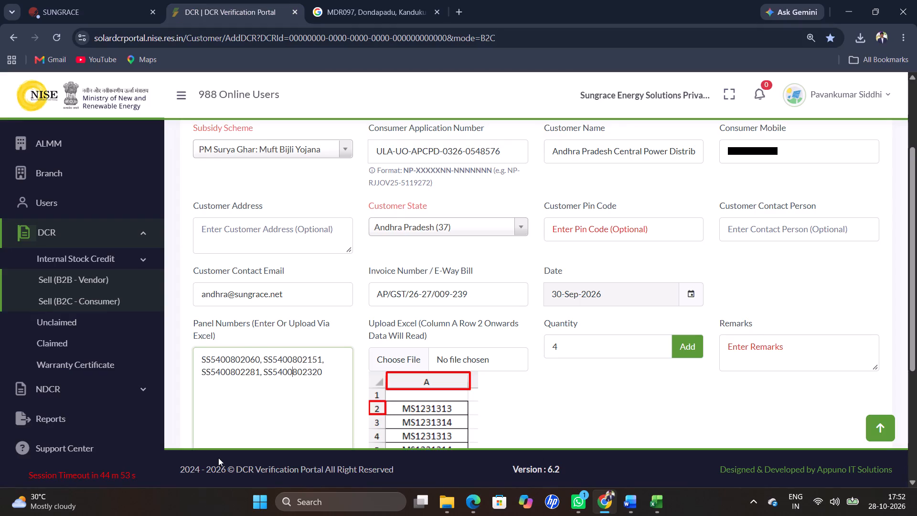
{"action": "key", "text": "Left"}
{"action": "key", "text": "Left"}
{"action": "key", "text": "Left"}
{"action": "key", "text": "Left"}
{"action": "key", "text": "Left"}
{"action": "key", "text": "Left"}
{"action": "key", "text": "BackSpace"}
{"action": "key", "text": "BackSpace"}
{"action": "key", "text": "Return"}
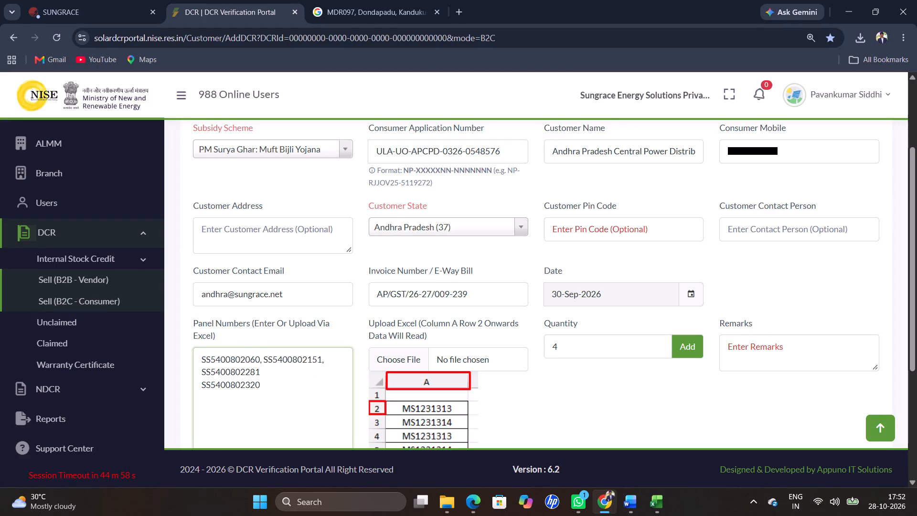
{"action": "key", "text": "Up"}
{"action": "key", "text": "Up"}
{"action": "key", "text": "Up"}
{"action": "key", "text": "Up"}
{"action": "key", "text": "Up"}
{"action": "key", "text": "Right"}
{"action": "key", "text": "Right"}
{"action": "key", "text": "Right"}
{"action": "key", "text": "Right"}
{"action": "key", "text": "Right"}
{"action": "key", "text": "Right"}
{"action": "key", "text": "Right"}
{"action": "key", "text": "Right"}
{"action": "key", "text": "Right"}
{"action": "key", "text": "Right"}
{"action": "key", "text": "Right"}
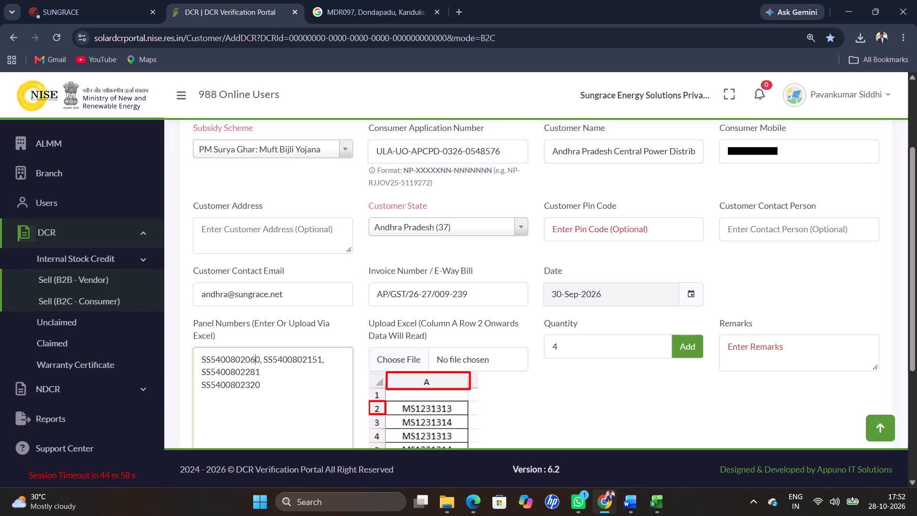
{"action": "key", "text": "Right"}
{"action": "key", "text": "Right"}
{"action": "key", "text": "Right"}
{"action": "key", "text": "BackSpace"}
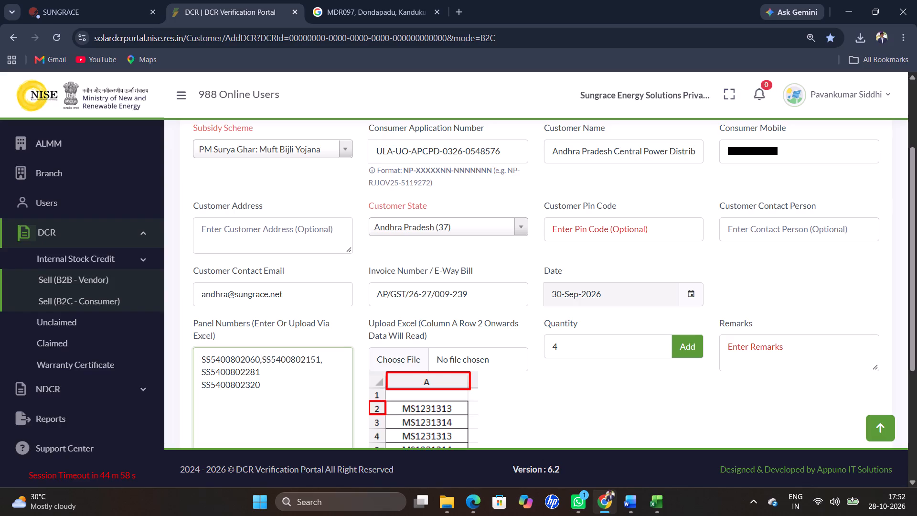
{"action": "key", "text": "BackSpace"}
{"action": "key", "text": "Return"}
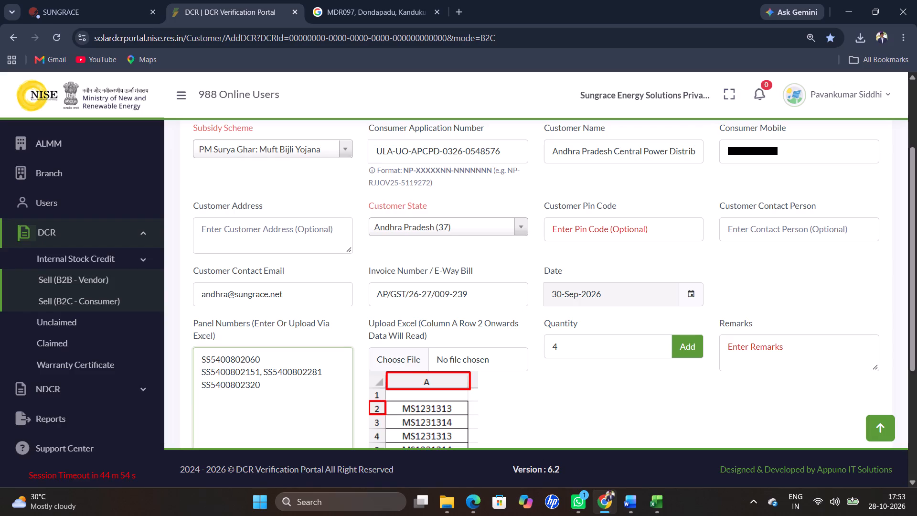
{"action": "key", "text": "Right"}
{"action": "key", "text": "Right"}
{"action": "key", "text": "Right"}
{"action": "key", "text": "Right"}
{"action": "key", "text": "Right"}
{"action": "key", "text": "Right"}
{"action": "key", "text": "Right"}
{"action": "key", "text": "Right"}
{"action": "key", "text": "Right"}
{"action": "key", "text": "Right"}
{"action": "key", "text": "Right"}
{"action": "key", "text": "Right"}
{"action": "key", "text": "Right"}
{"action": "key", "text": "Right"}
{"action": "key", "text": "BackSpace"}
{"action": "key", "text": "BackSpace"}
{"action": "key", "text": "Return"}
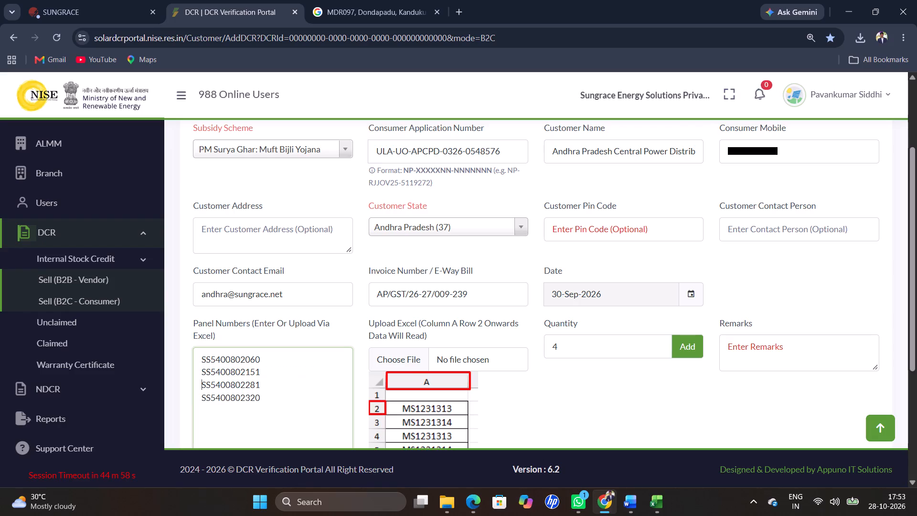
{"action": "key", "text": "Right"}
Add the four listed panel serial numbers to the DCR entry.
{"action": "left_click", "coordinate": [696, 345]}
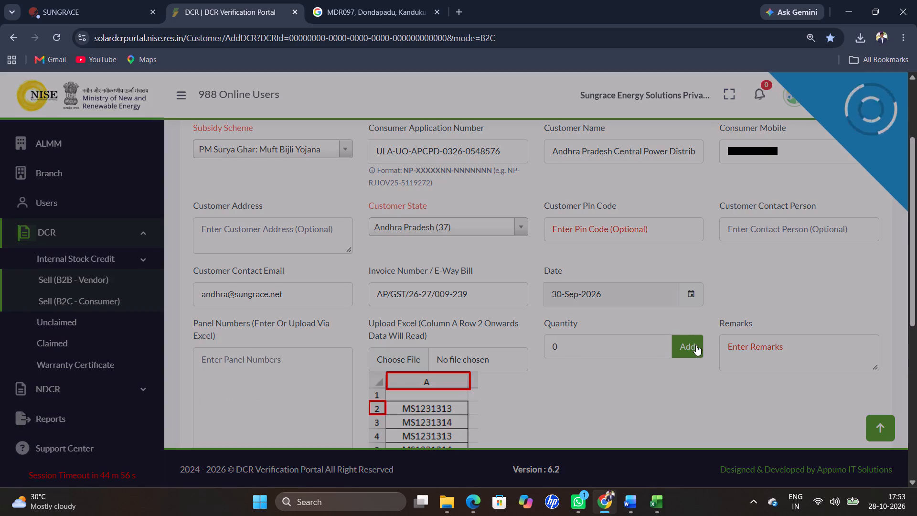
Copy the installation's address from the SUNGRACE work order into the DCR form's Remarks.
{"action": "left_click", "coordinate": [754, 346]}
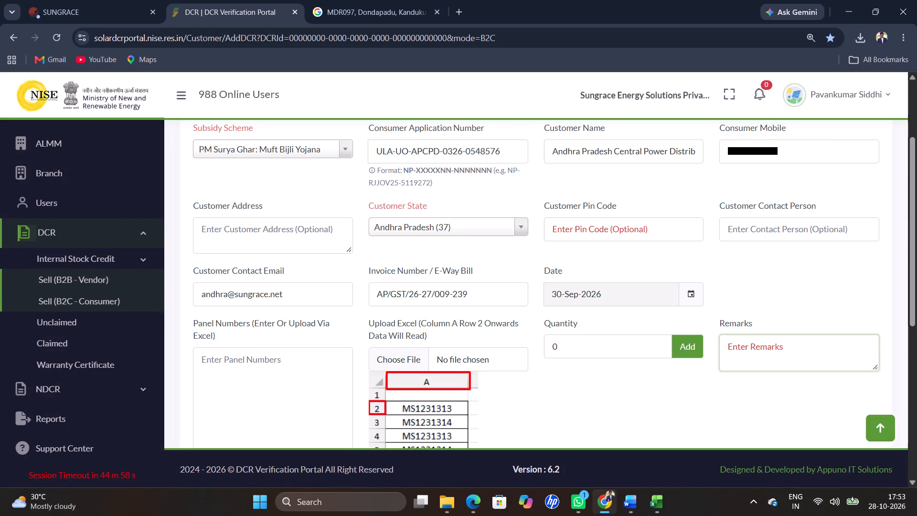
{"action": "left_click", "coordinate": [119, 0]}
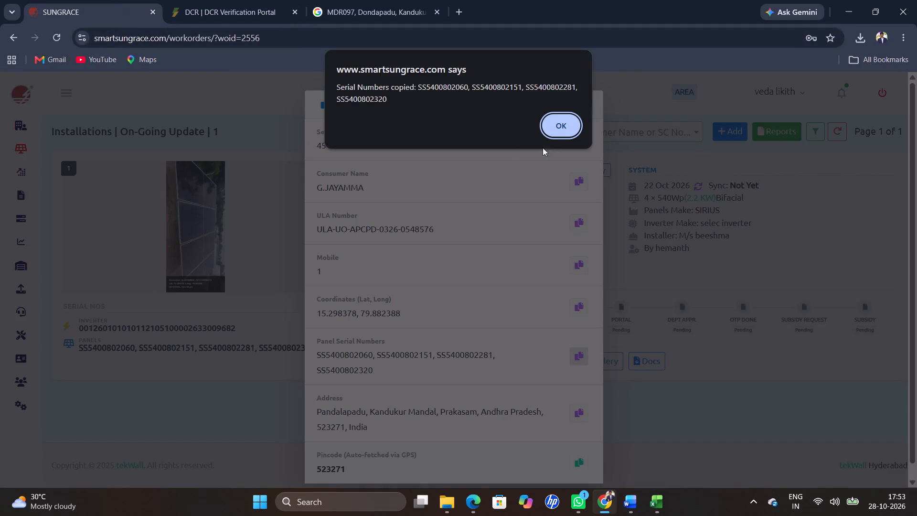
{"action": "left_click", "coordinate": [561, 130]}
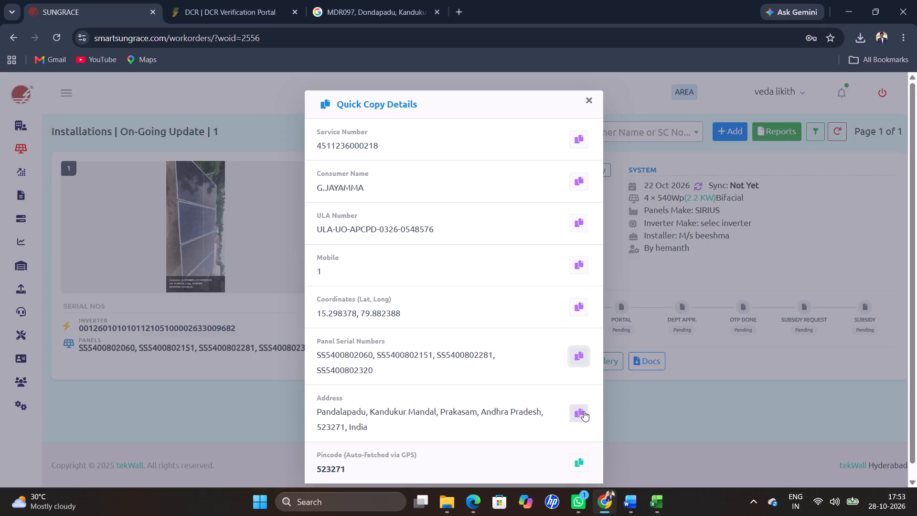
{"action": "left_click", "coordinate": [584, 411]}
{"action": "left_click", "coordinate": [209, 5]}
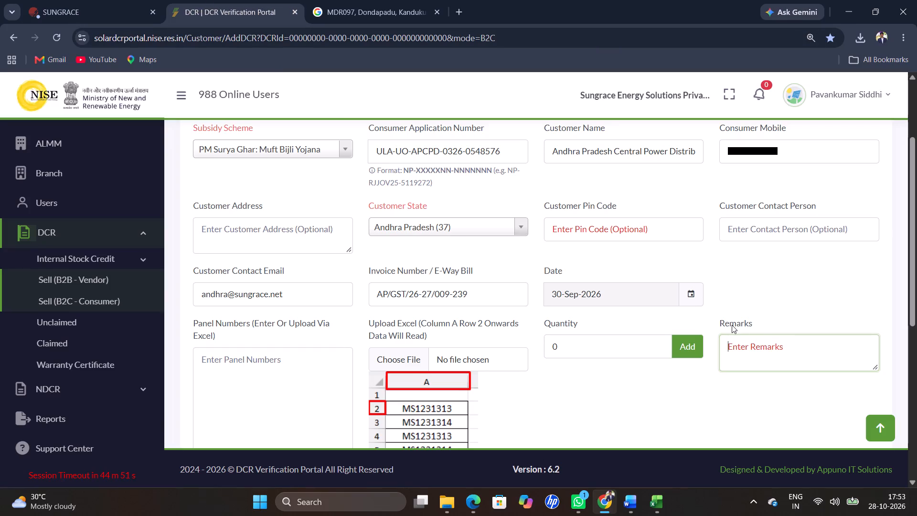
{"action": "key", "text": "ctrl+v"}
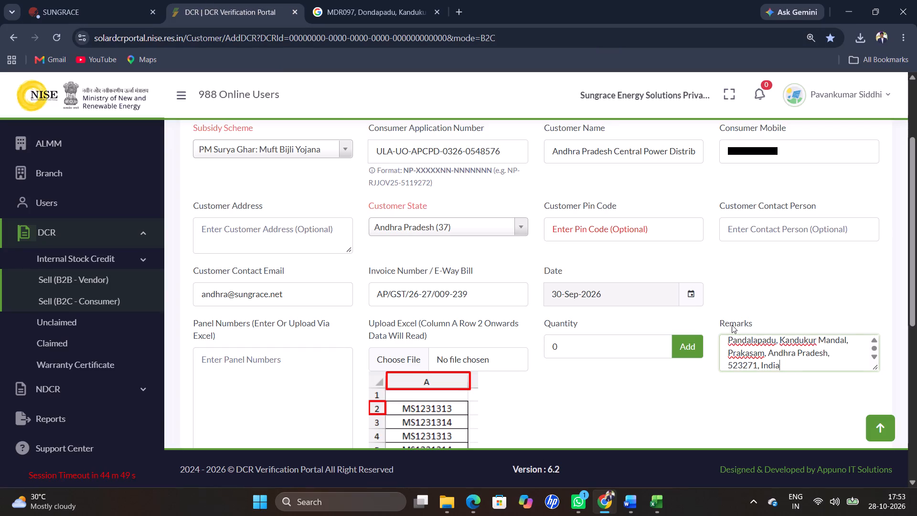
Copy the auto-fetched pincode from the SUNGRACE work order into Customer Pin Code on the DCR form.
{"action": "left_click", "coordinate": [595, 233]}
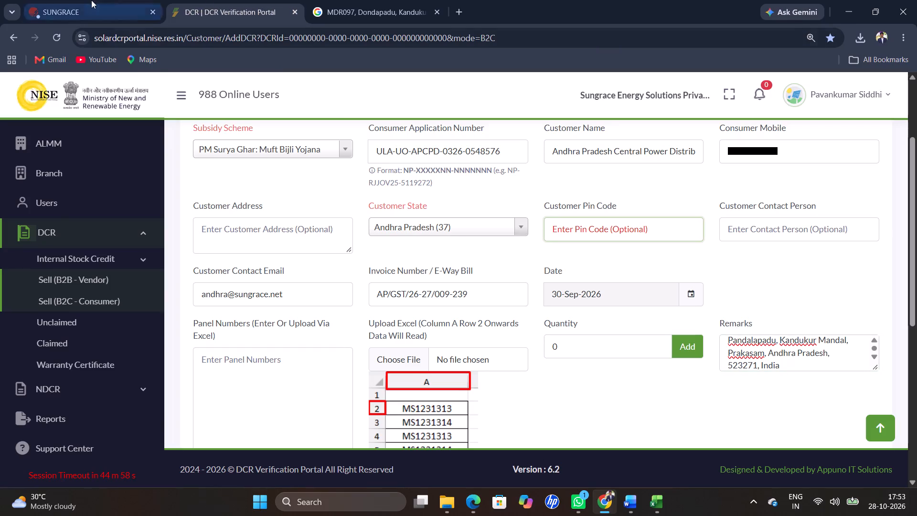
{"action": "left_click_drag", "start_coordinate": [87, 0], "coordinate": [88, 5]}
{"action": "left_click", "coordinate": [561, 129]}
{"action": "left_click", "coordinate": [578, 458]}
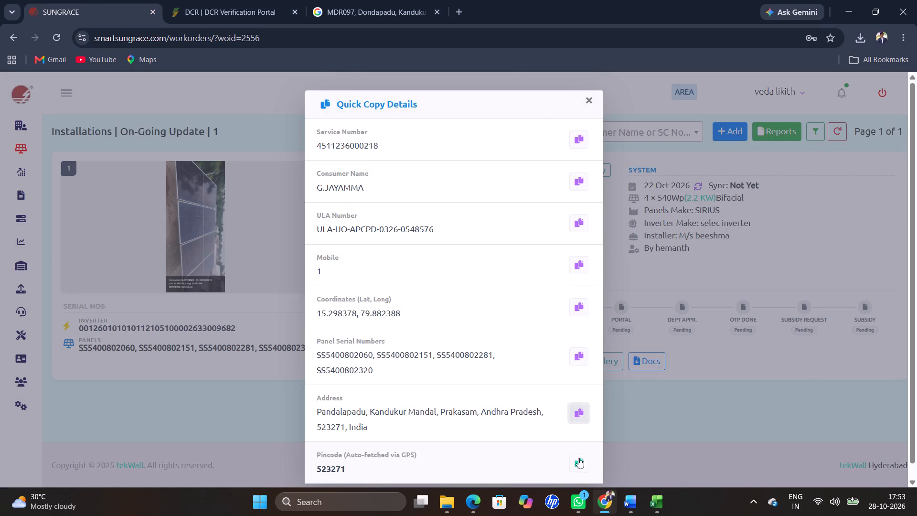
{"action": "left_click", "coordinate": [256, 7]}
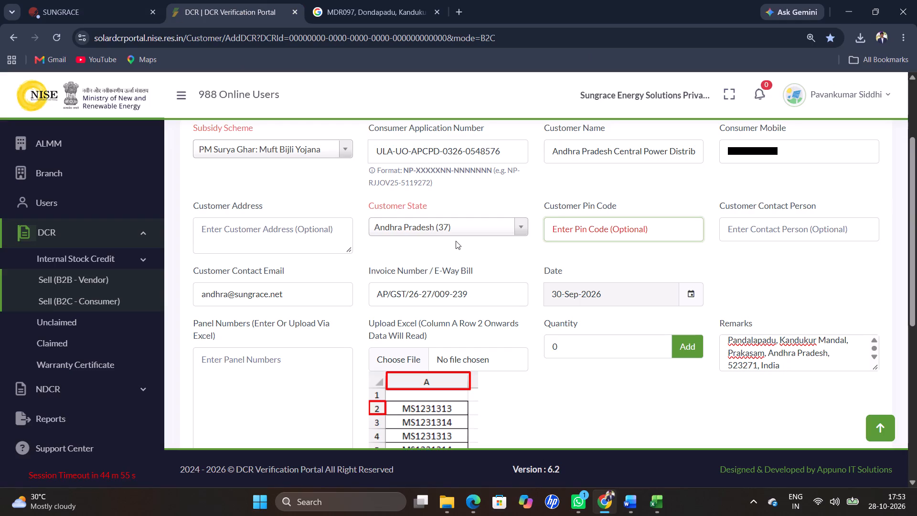
{"action": "key", "text": "ctrl+v"}
Confirm the completed B2C DCR entry to issue its certificate.
{"action": "scroll", "coordinate": [458, 244], "scroll_direction": "down", "scroll_amount": 3}
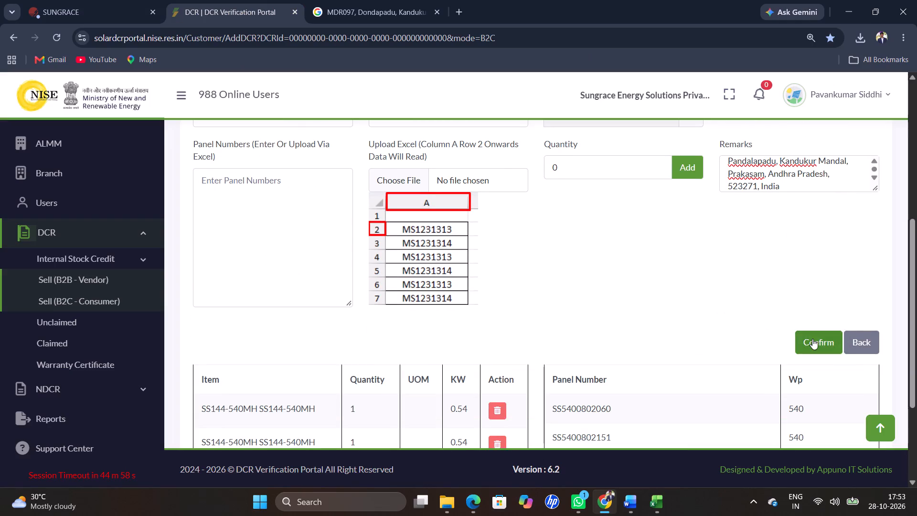
{"action": "left_click", "coordinate": [812, 339]}
{"action": "left_click", "coordinate": [589, 357]}
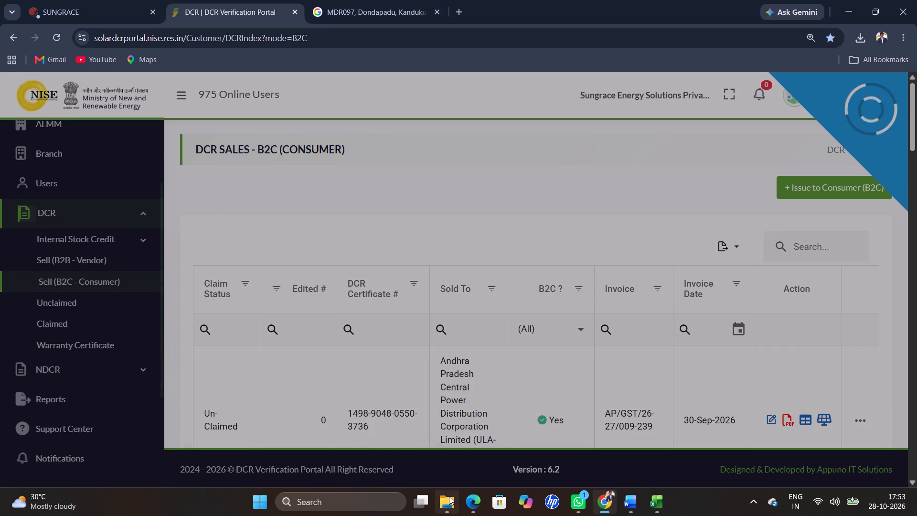
Switch to File Explorer and create a folder named 239_ in the DCR009 folder.
{"action": "left_click", "coordinate": [445, 433]}
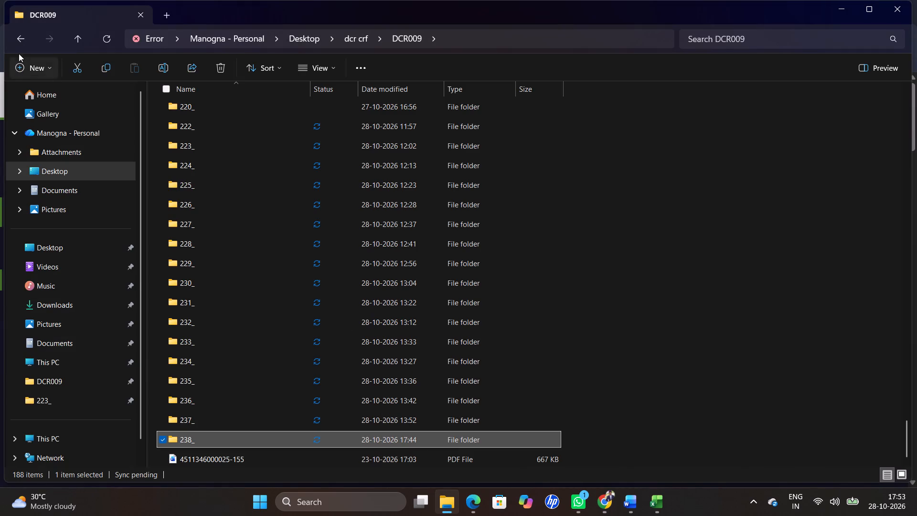
{"action": "left_click", "coordinate": [19, 63]}
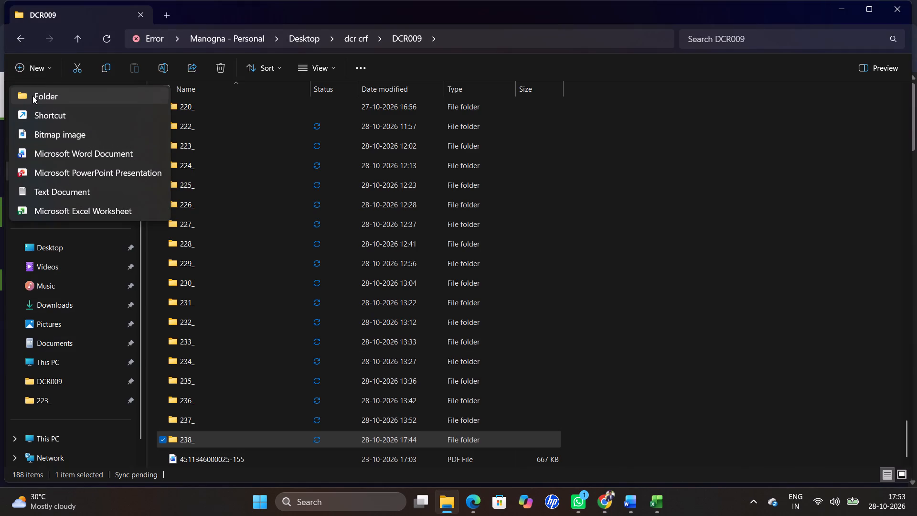
{"action": "left_click", "coordinate": [32, 96]}
{"action": "type", "text": "239"}
{"action": "key", "text": "shift+underscore"}
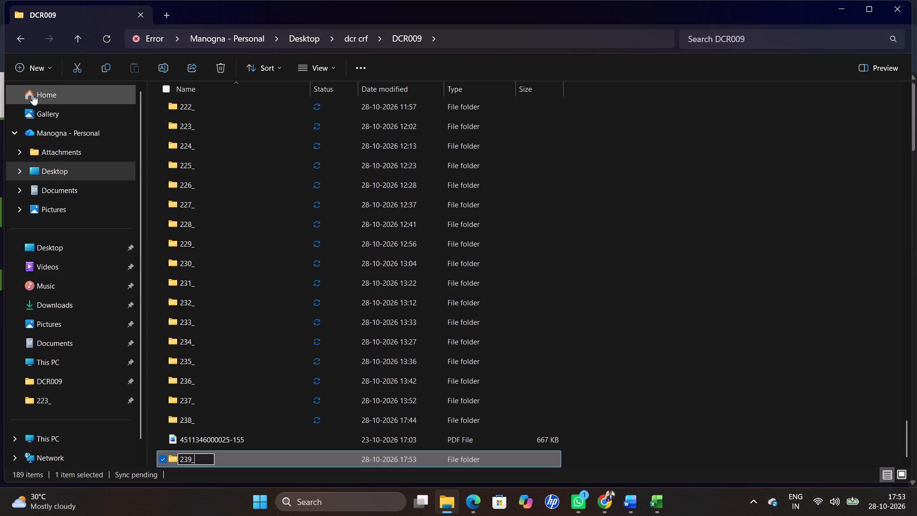
{"action": "key", "text": "Return"}
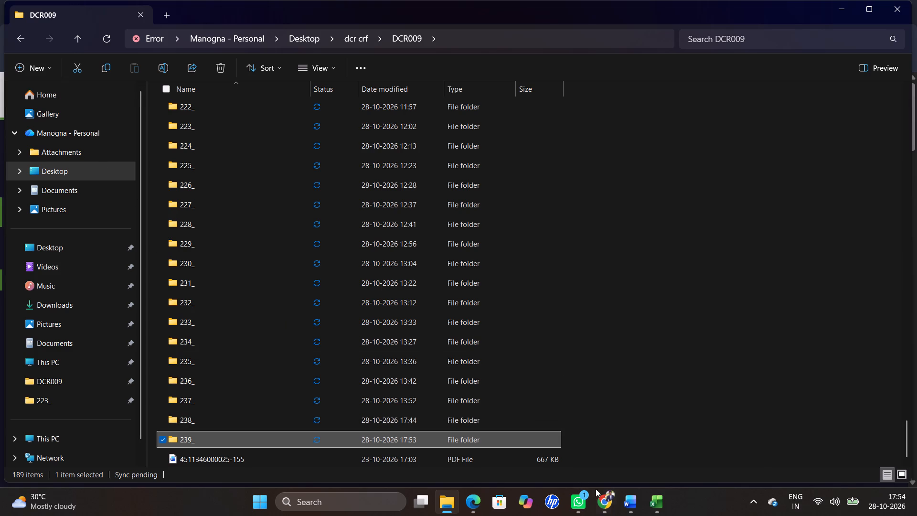
Copy the installation's service number from the SUNGRACE work order details in Chrome.
{"action": "left_click", "coordinate": [592, 455]}
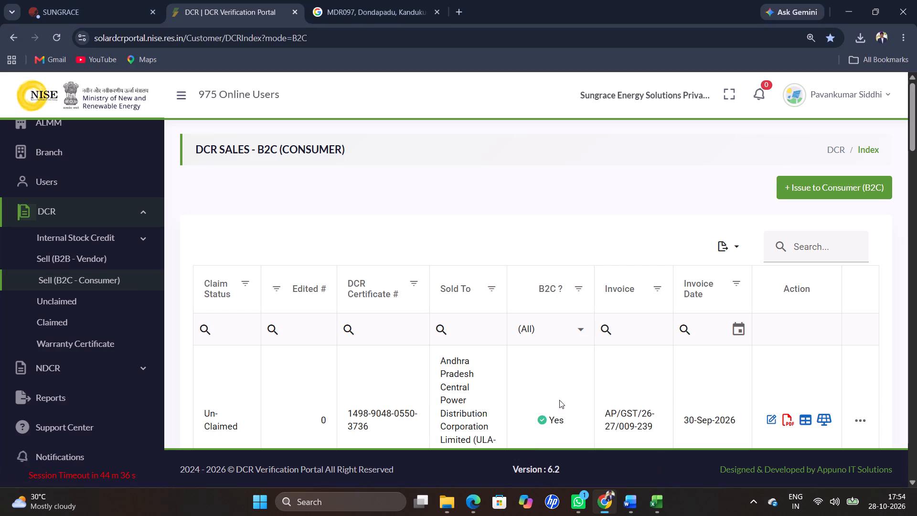
{"action": "left_click_drag", "start_coordinate": [67, 0], "coordinate": [72, 8]}
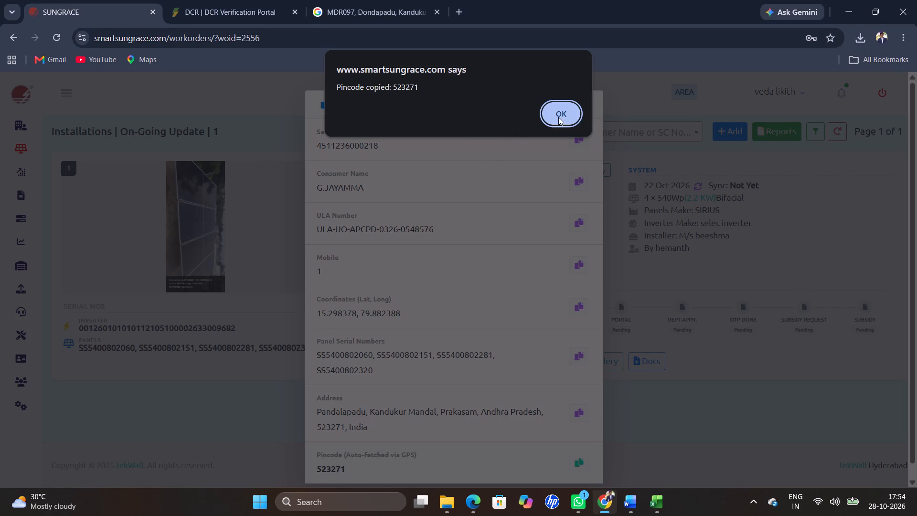
{"action": "left_click", "coordinate": [558, 117]}
{"action": "left_click", "coordinate": [582, 145]}
{"action": "left_click", "coordinate": [208, 5]}
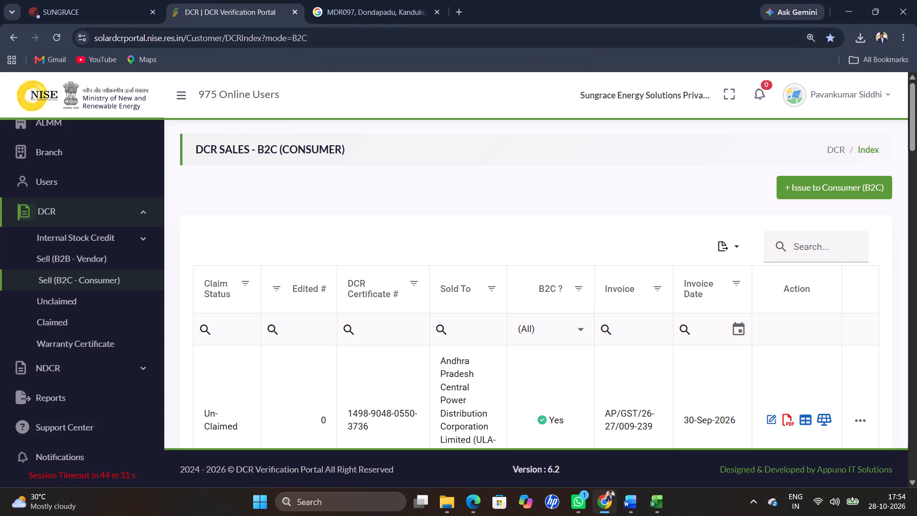
Download the newly issued certificate's PDF into DCR009's 239_ folder, named with the copied service number followed by -239.
{"action": "left_click", "coordinate": [778, 418]}
{"action": "left_click", "coordinate": [785, 413]}
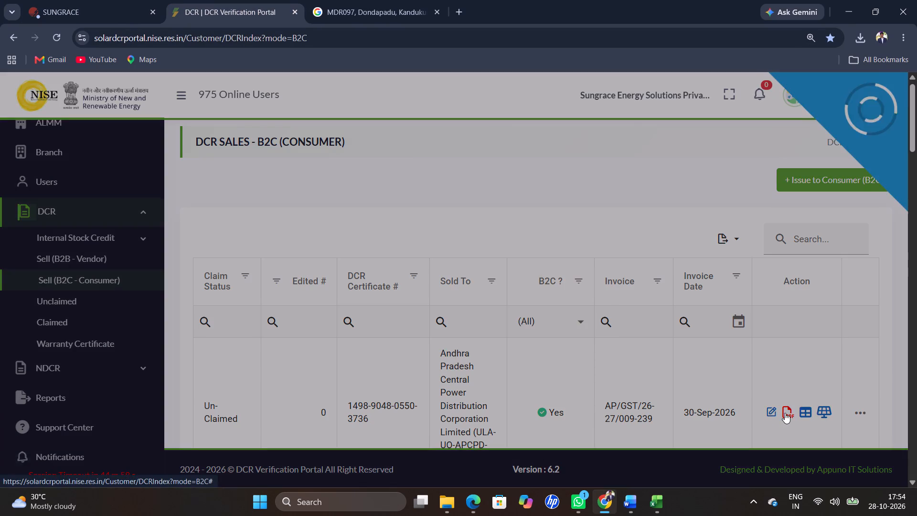
{"action": "left_click", "coordinate": [754, 167]}
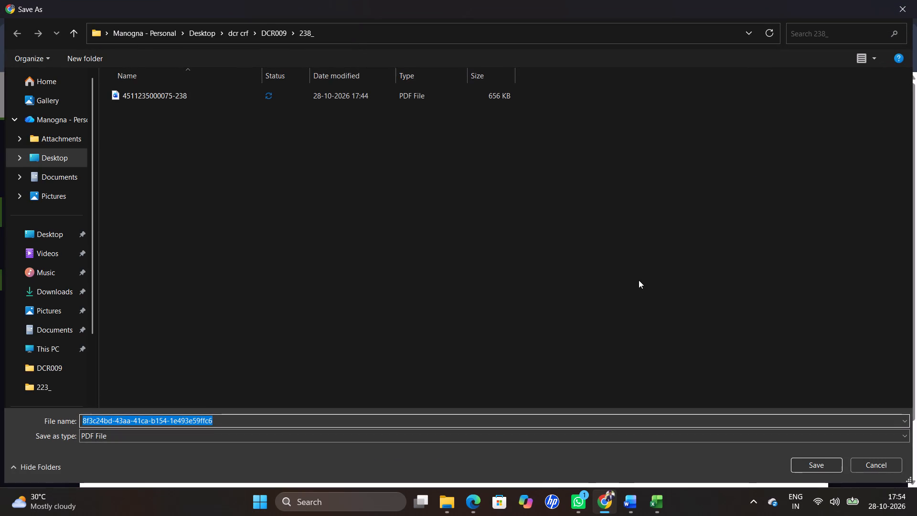
{"action": "key", "text": "ctrl+v"}
{"action": "type", "text": "-239"}
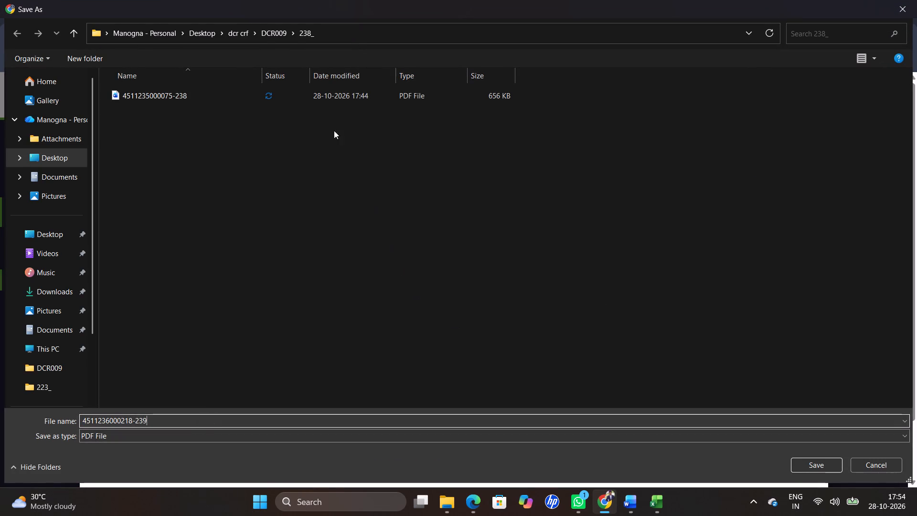
{"action": "left_click", "coordinate": [263, 32]}
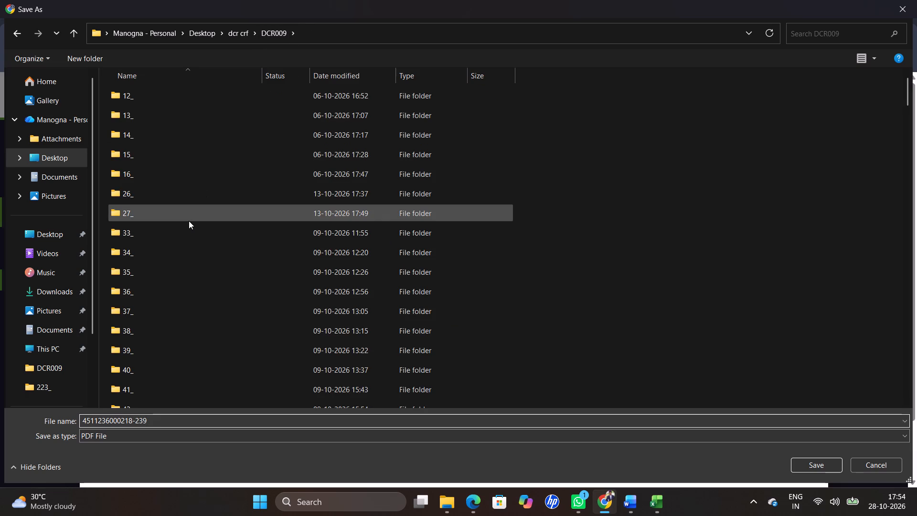
{"action": "scroll", "coordinate": [190, 222], "scroll_direction": "down", "scroll_amount": 4}
{"action": "scroll", "coordinate": [228, 324], "scroll_direction": "down", "scroll_amount": 5}
{"action": "scroll", "coordinate": [275, 323], "scroll_direction": "down", "scroll_amount": 2}
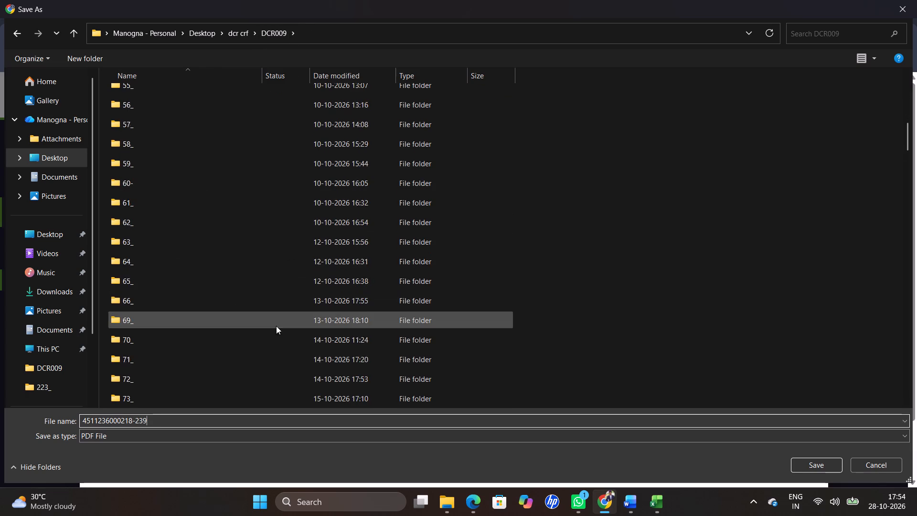
{"action": "scroll", "coordinate": [276, 326], "scroll_direction": "down", "scroll_amount": 20}
{"action": "scroll", "coordinate": [284, 306], "scroll_direction": "down", "scroll_amount": 4}
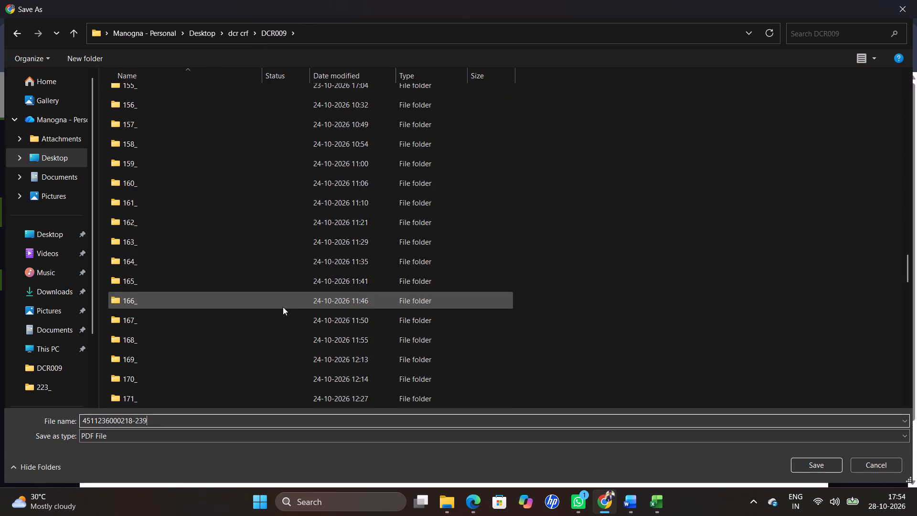
{"action": "scroll", "coordinate": [283, 307], "scroll_direction": "down", "scroll_amount": 20}
{"action": "scroll", "coordinate": [286, 305], "scroll_direction": "down", "scroll_amount": 2}
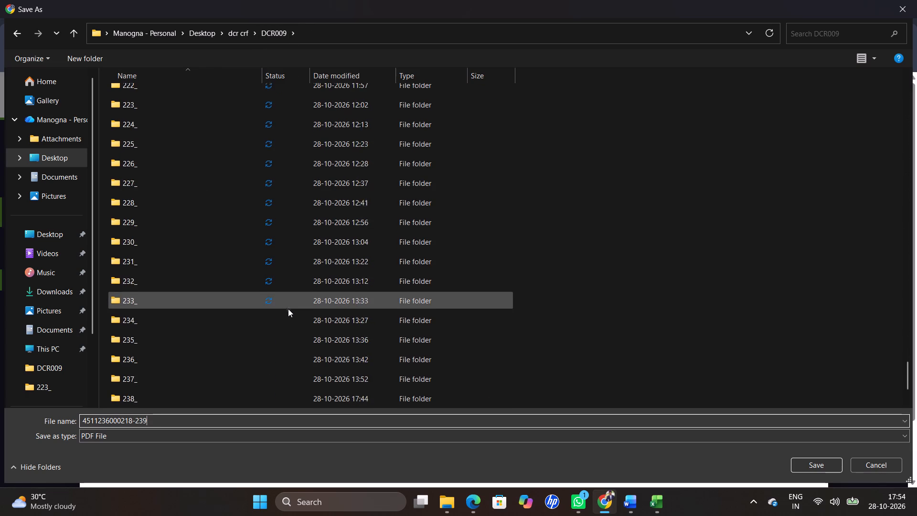
{"action": "scroll", "coordinate": [288, 309], "scroll_direction": "down", "scroll_amount": 9}
{"action": "double_click", "coordinate": [256, 380]}
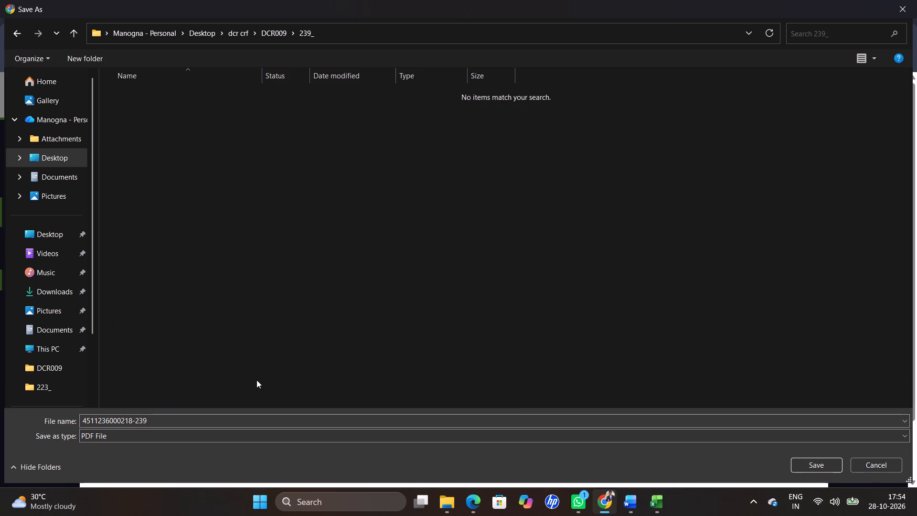
{"action": "left_click", "coordinate": [807, 462]}
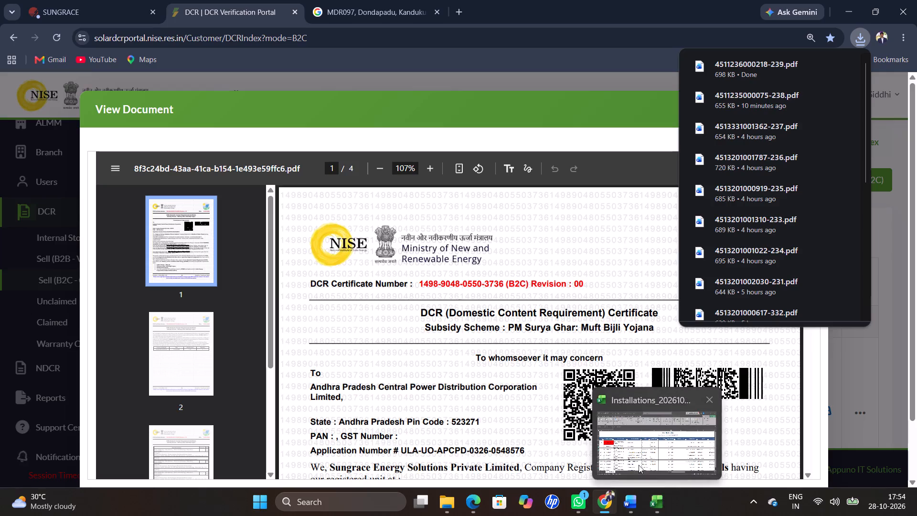
Upload the DCR certificate PDF from folder 239_ to the SUNGRACE work order's Project Stage form and submit it.
{"action": "left_click", "coordinate": [108, 0]}
{"action": "left_click", "coordinate": [554, 117]}
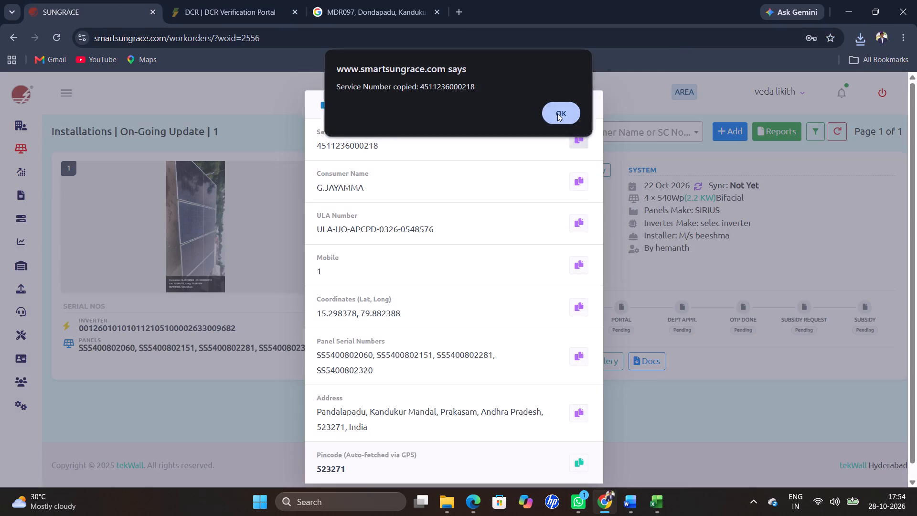
{"action": "left_click", "coordinate": [583, 98]}
{"action": "left_click", "coordinate": [492, 361]}
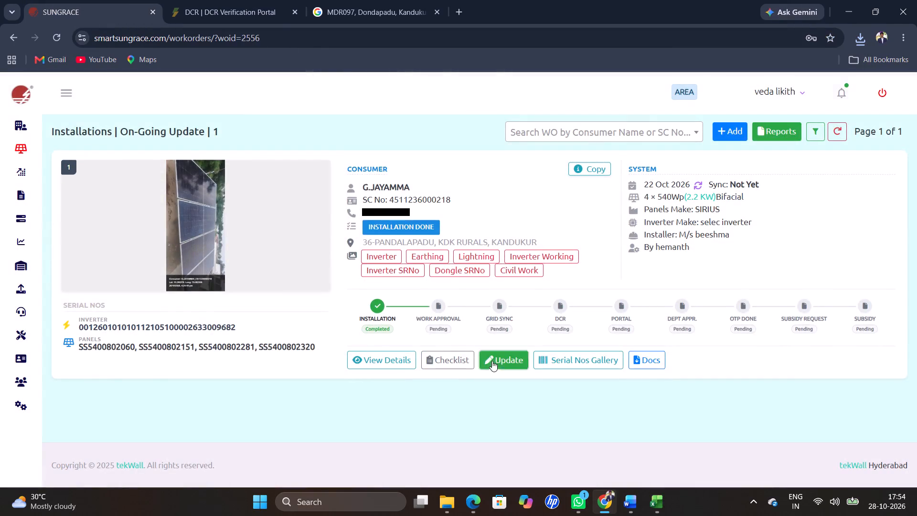
{"action": "left_click", "coordinate": [400, 320]}
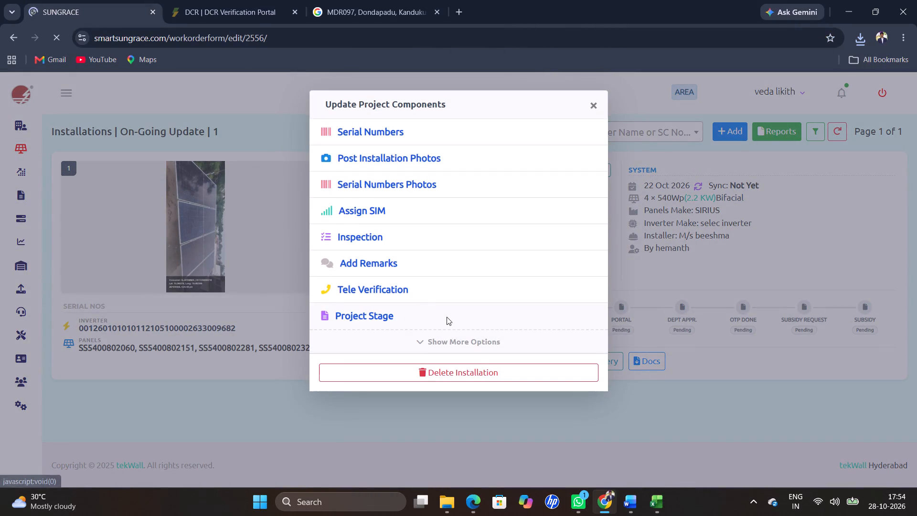
{"action": "scroll", "coordinate": [402, 309], "scroll_direction": "down", "scroll_amount": 4}
{"action": "left_click", "coordinate": [337, 337]}
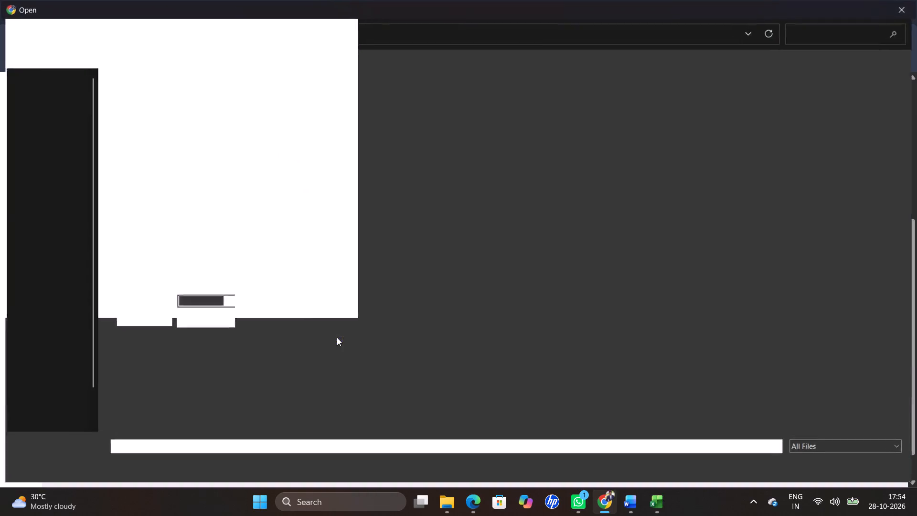
{"action": "left_click", "coordinate": [268, 32]}
{"action": "scroll", "coordinate": [265, 260], "scroll_direction": "down", "scroll_amount": 2}
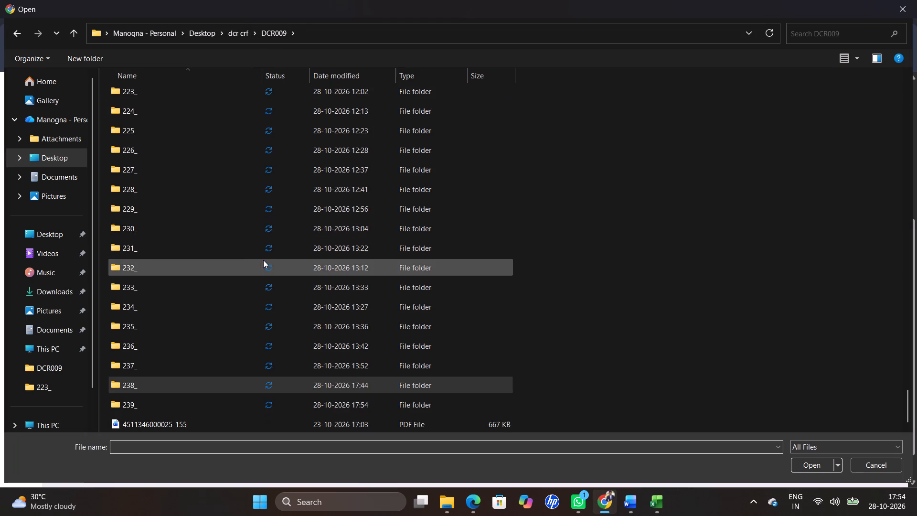
{"action": "scroll", "coordinate": [263, 260], "scroll_direction": "down", "scroll_amount": 2}
{"action": "scroll", "coordinate": [228, 294], "scroll_direction": "down", "scroll_amount": 3}
{"action": "double_click", "coordinate": [206, 409]}
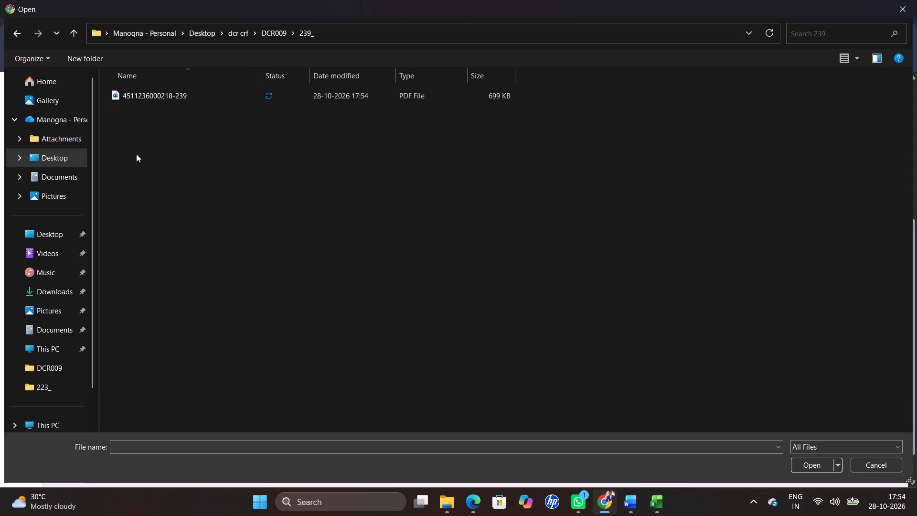
{"action": "double_click", "coordinate": [168, 97]}
{"action": "left_click", "coordinate": [309, 399]}
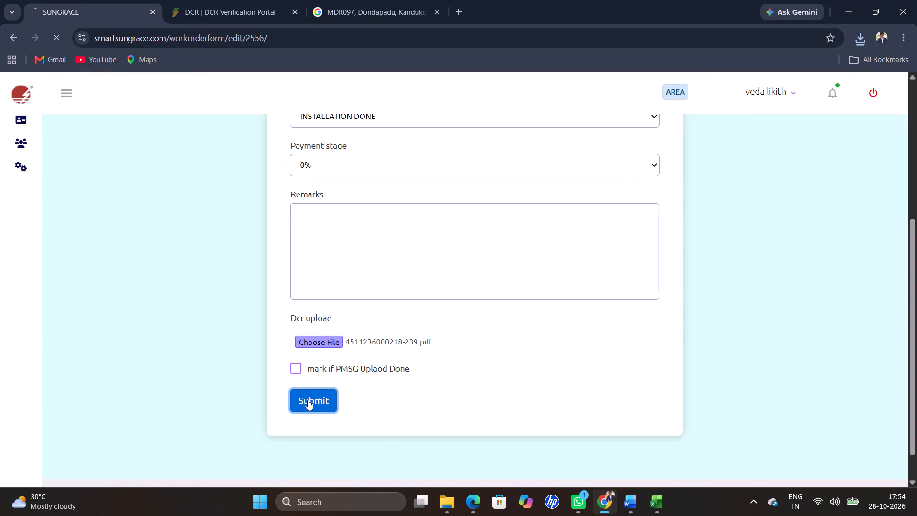
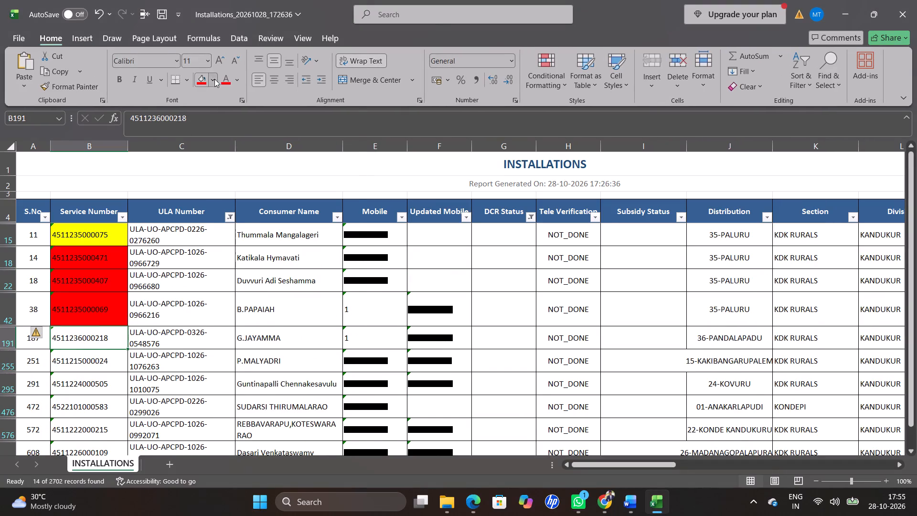
Fill the service number cell in row 191 with yellow.
{"action": "left_click", "coordinate": [250, 256]}
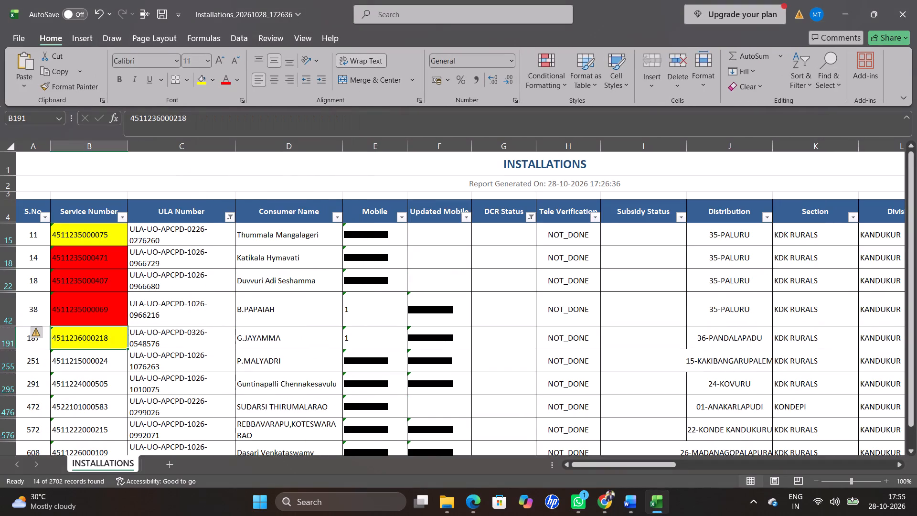
Copy the service number in row 255 and open the matching work order in SUNGRACE in Chrome.
{"action": "scroll", "coordinate": [293, 314], "scroll_direction": "down", "scroll_amount": 1}
{"action": "key", "text": "Down"}
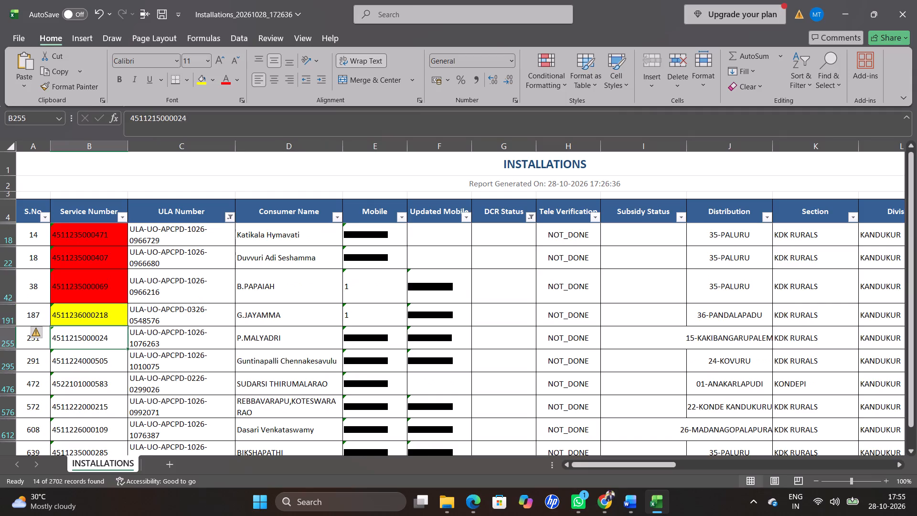
{"action": "key", "text": "ctrl+c"}
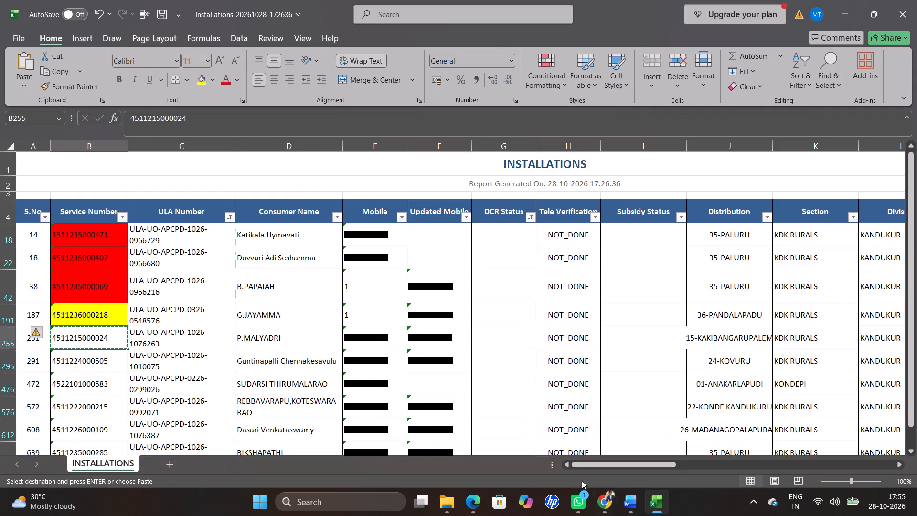
{"action": "left_click", "coordinate": [597, 439]}
{"action": "left_click", "coordinate": [537, 129]}
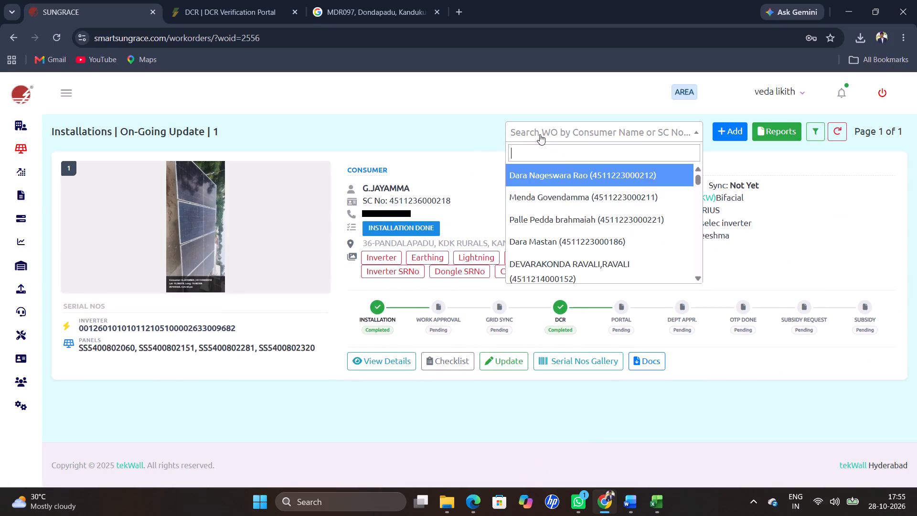
{"action": "key", "text": "ctrl+v"}
{"action": "key", "text": "Return"}
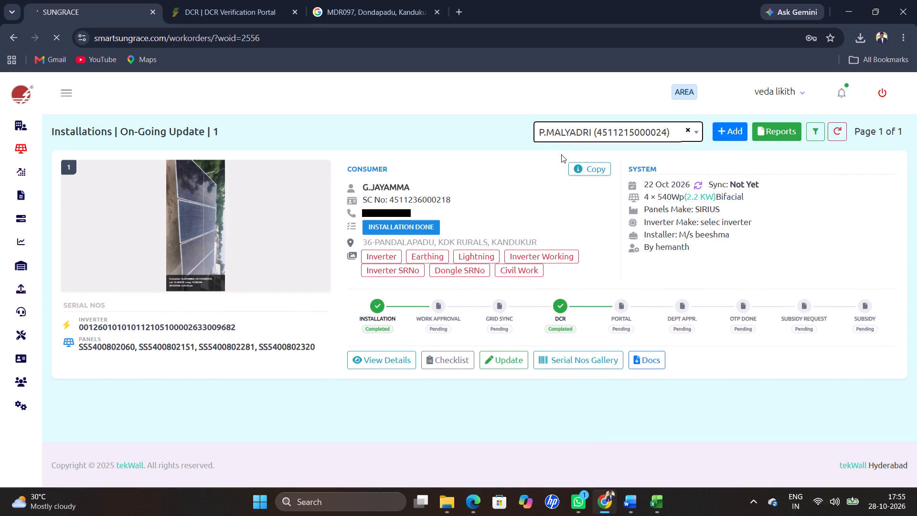
Copy the work order's ULA number and enter it as the Consumer Application Number in a new Issue to Consumer (B2C) form on the DCR portal.
{"action": "left_click", "coordinate": [576, 172]}
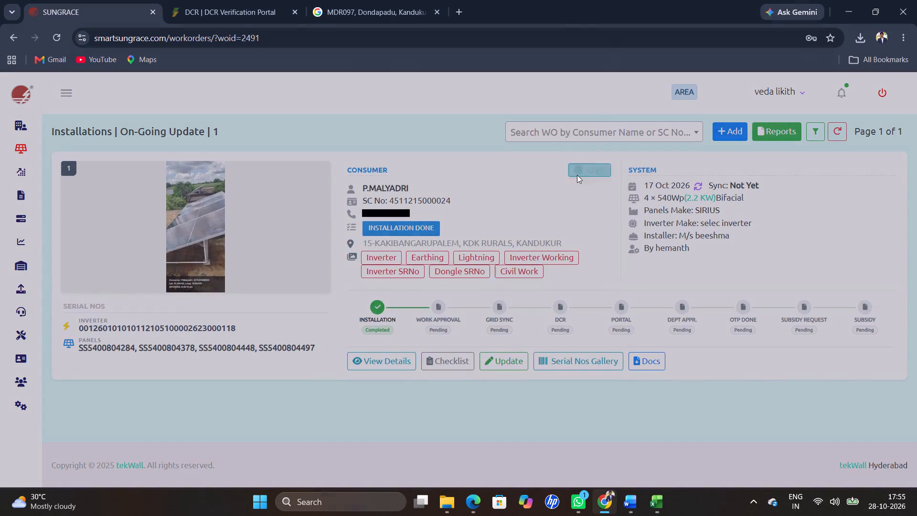
{"action": "left_click", "coordinate": [577, 222]}
{"action": "left_click_drag", "start_coordinate": [217, 0], "coordinate": [227, 6]}
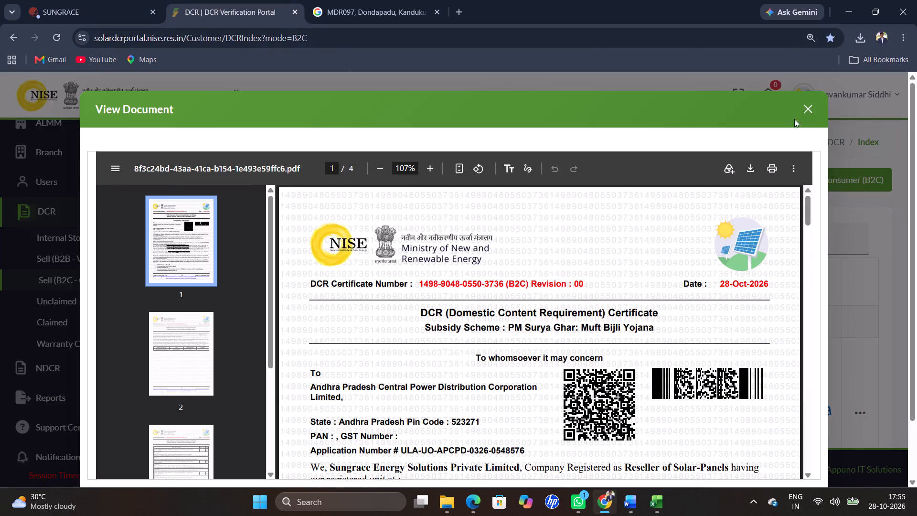
{"action": "left_click", "coordinate": [807, 105]}
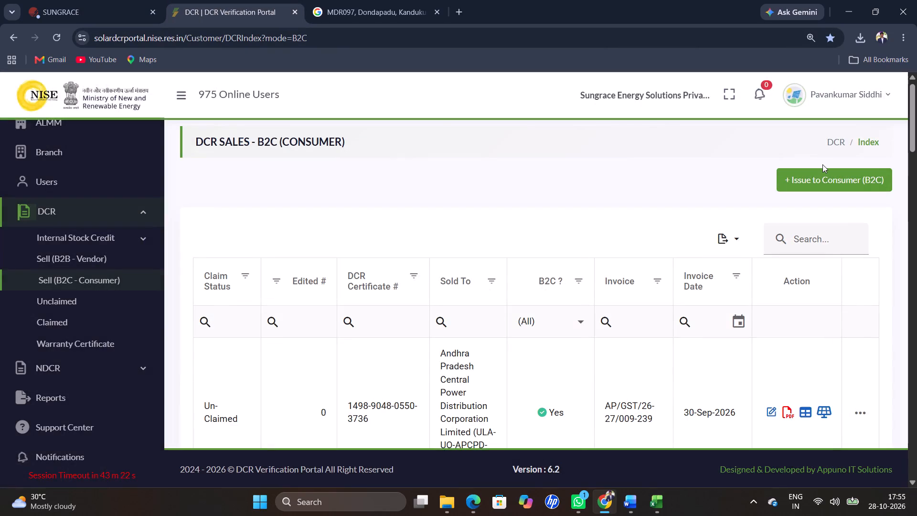
{"action": "left_click", "coordinate": [802, 186]}
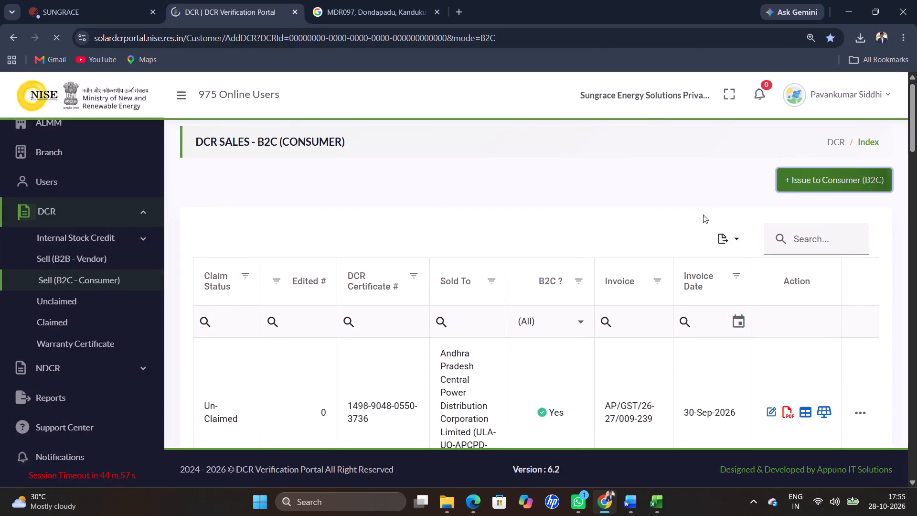
{"action": "left_click", "coordinate": [511, 274]}
{"action": "key", "text": "ctrl+v"}
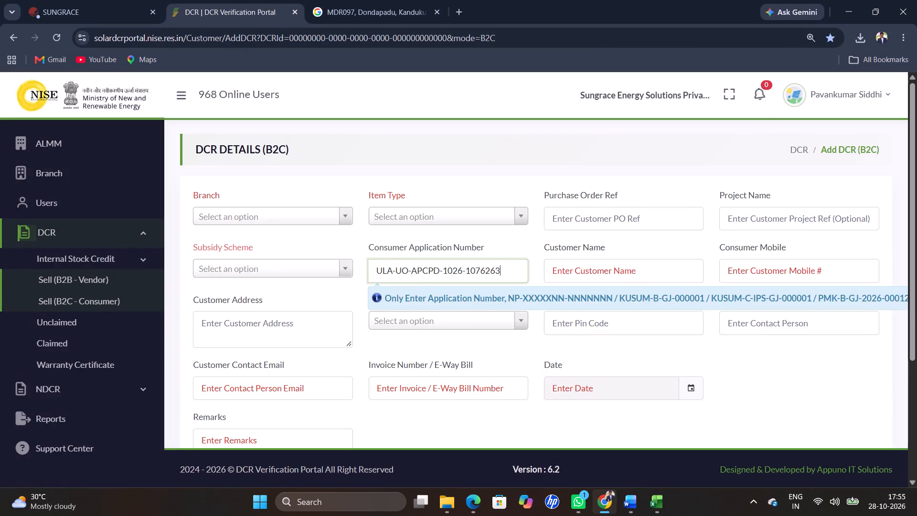
Set the branch to Andhra Pradesh, the subsidy scheme to PM Surya Ghar: Muft Bijli Yojana and the item type to Solar Panels.
{"action": "left_click", "coordinate": [245, 221]}
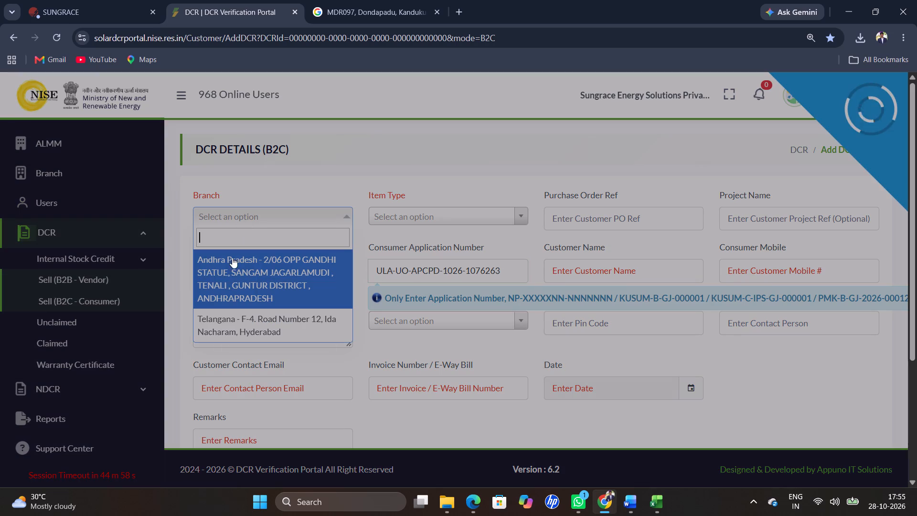
{"action": "left_click", "coordinate": [229, 273]}
{"action": "left_click", "coordinate": [231, 269]}
{"action": "left_click", "coordinate": [258, 367]}
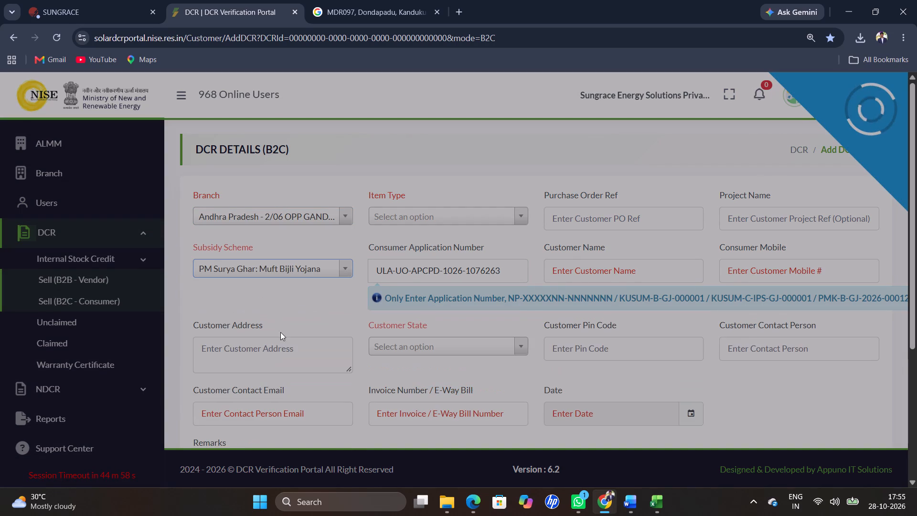
{"action": "left_click", "coordinate": [414, 211]}
{"action": "left_click", "coordinate": [394, 263]}
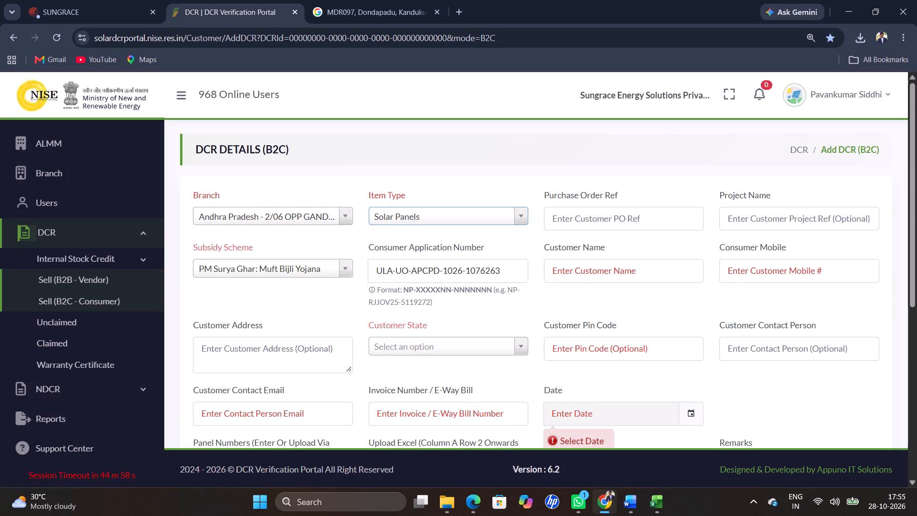
Copy Andhra Pradesh Central Power Distribution Corporation Limited from the Word details document into the DCR form's Customer Name.
{"action": "left_click", "coordinate": [572, 273]}
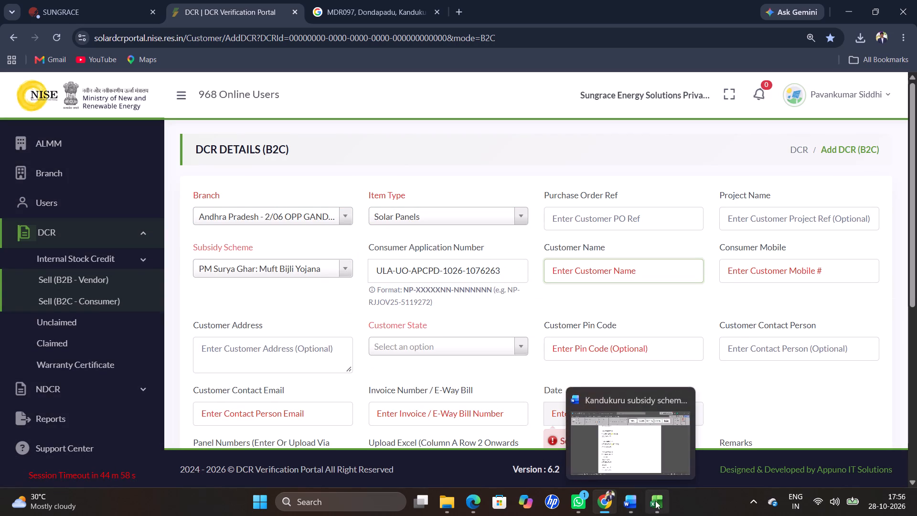
{"action": "left_click", "coordinate": [620, 471]}
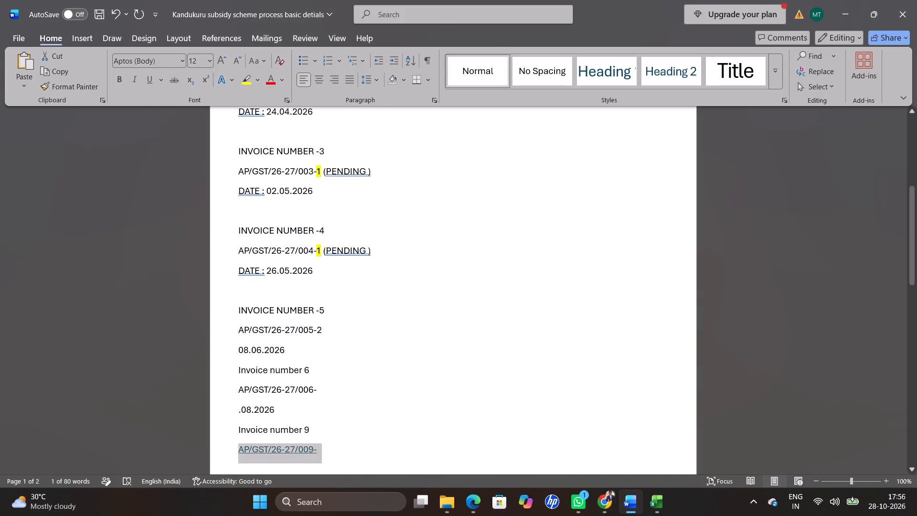
{"action": "scroll", "coordinate": [260, 212], "scroll_direction": "up", "scroll_amount": 15}
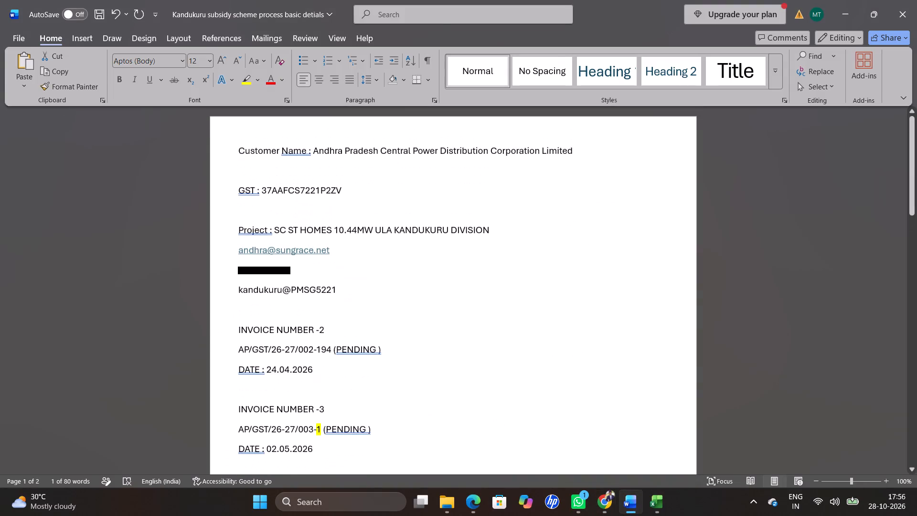
{"action": "scroll", "coordinate": [260, 212], "scroll_direction": "up", "scroll_amount": 3}
{"action": "left_click_drag", "start_coordinate": [314, 150], "coordinate": [388, 154]}
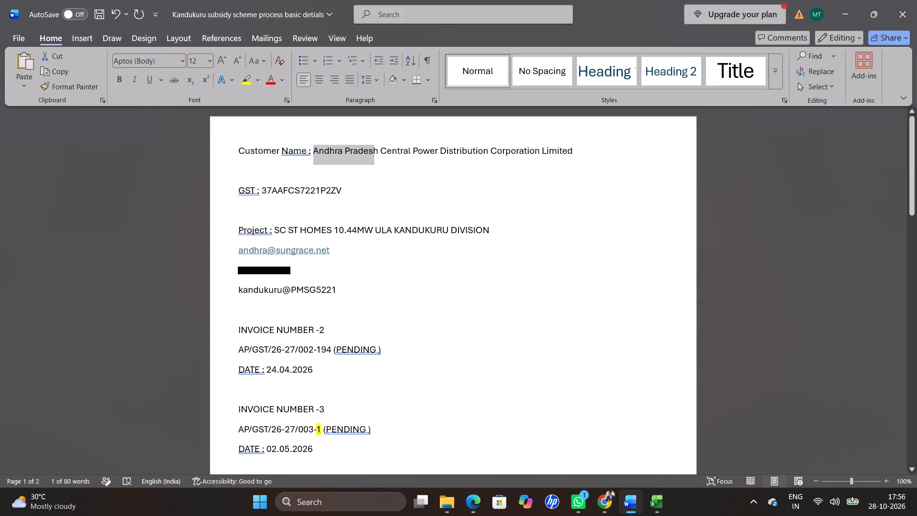
{"action": "left_click_drag", "start_coordinate": [388, 154], "coordinate": [579, 148]}
{"action": "key", "text": "ctrl+c"}
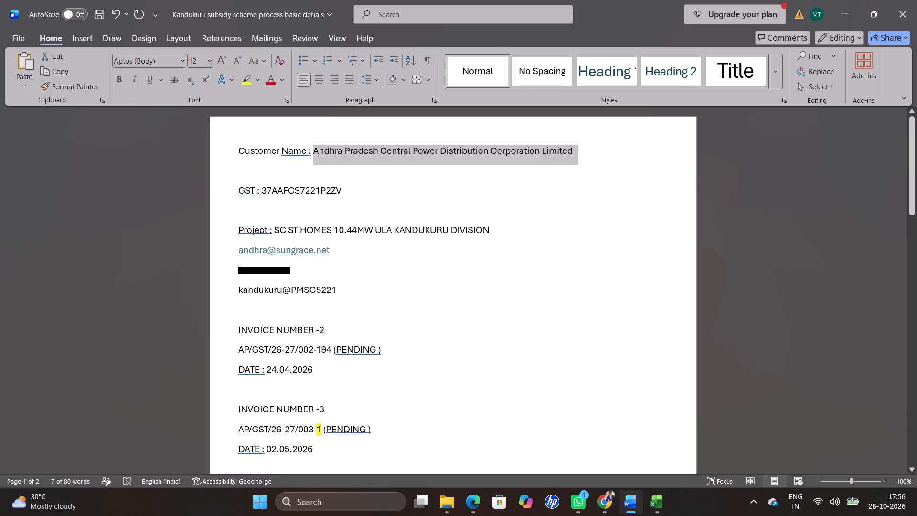
{"action": "left_click", "coordinate": [583, 447]}
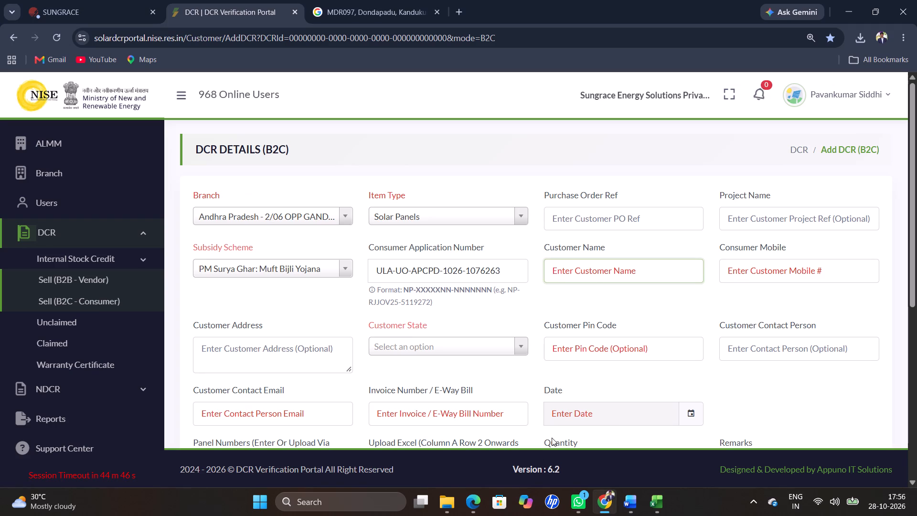
{"action": "key", "text": "ctrl+v"}
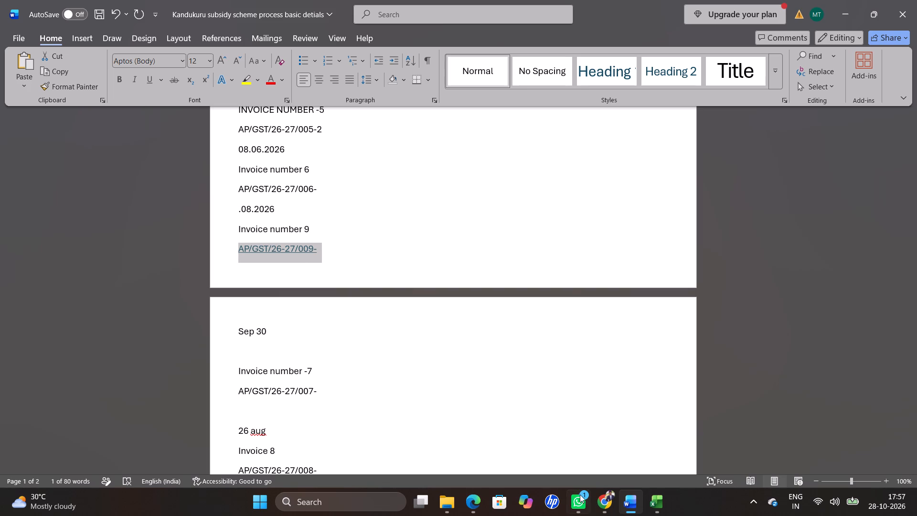
{"action": "left_click", "coordinate": [584, 440]}
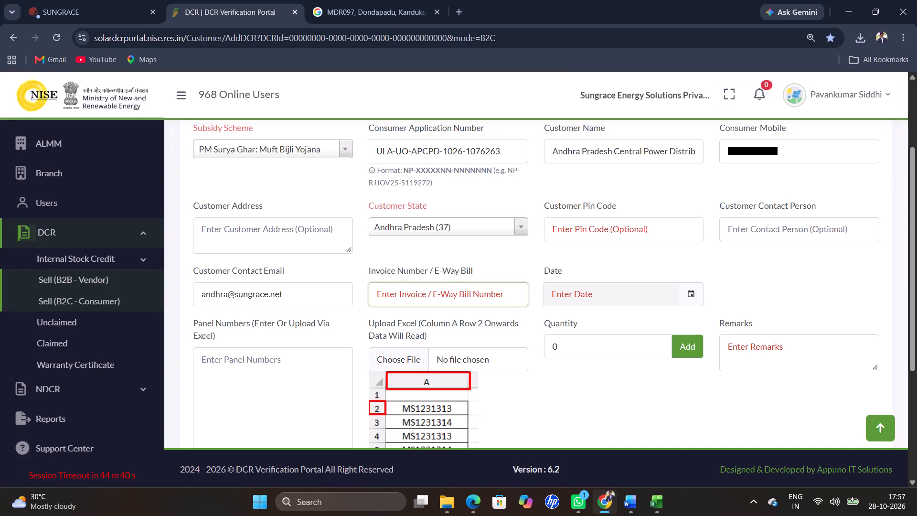
{"action": "key", "text": "ctrl+v"}
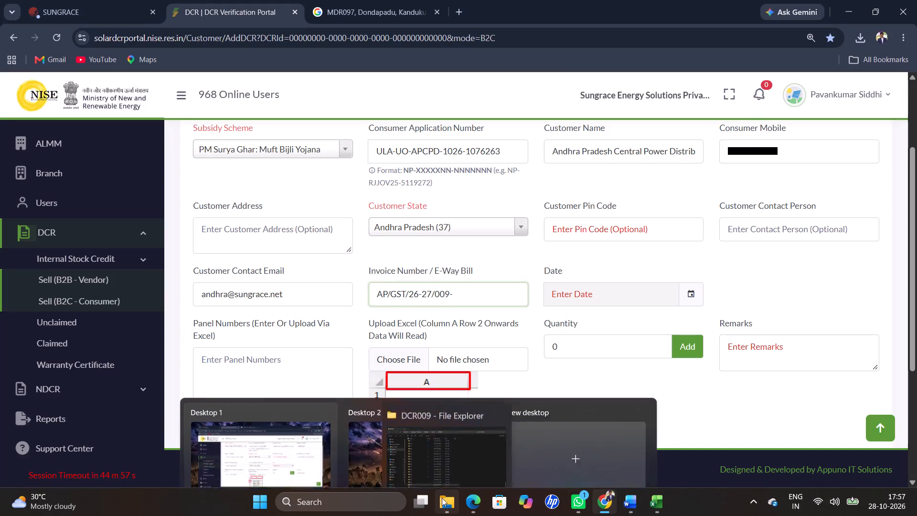
{"action": "left_click", "coordinate": [450, 464]}
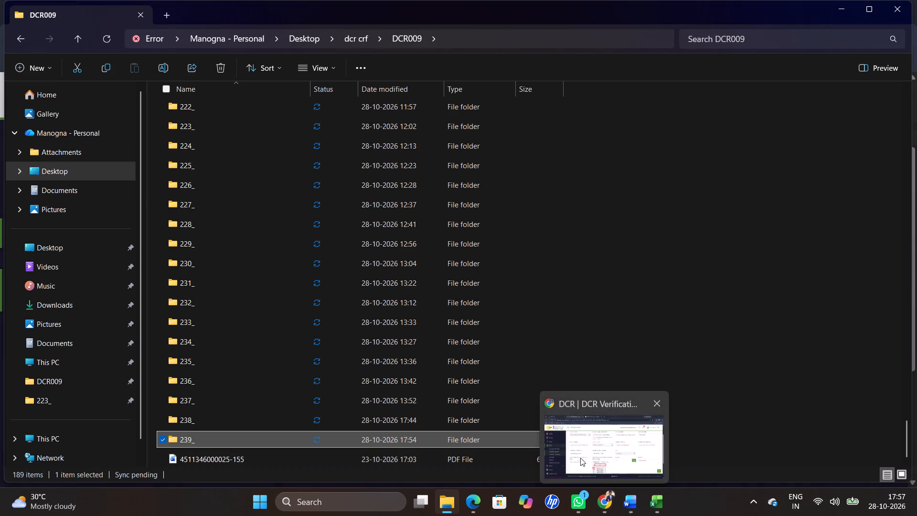
{"action": "left_click", "coordinate": [580, 458]}
{"action": "type", "text": "240"}
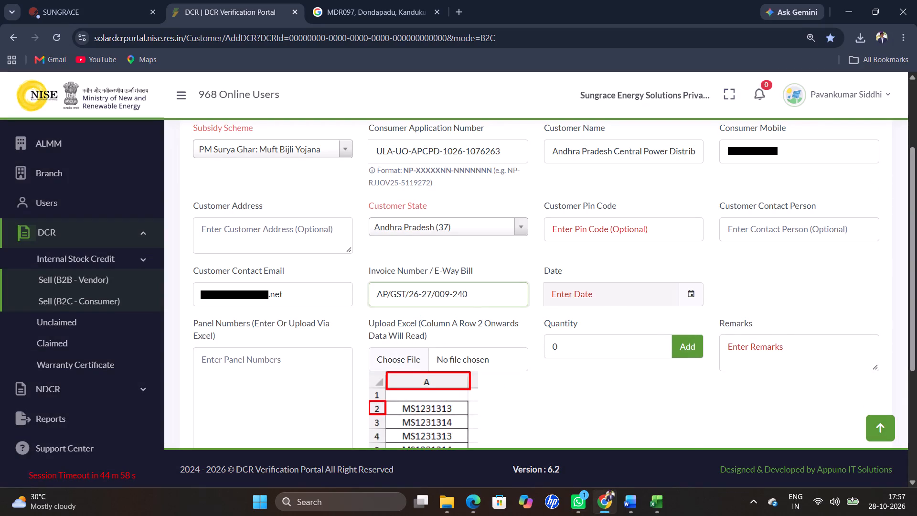
Set the DCR form's invoice date to 30-Sep-2026.
{"action": "left_click", "coordinate": [613, 301]}
{"action": "left_click", "coordinate": [548, 319]}
{"action": "scroll", "coordinate": [557, 321], "scroll_direction": "down", "scroll_amount": 2}
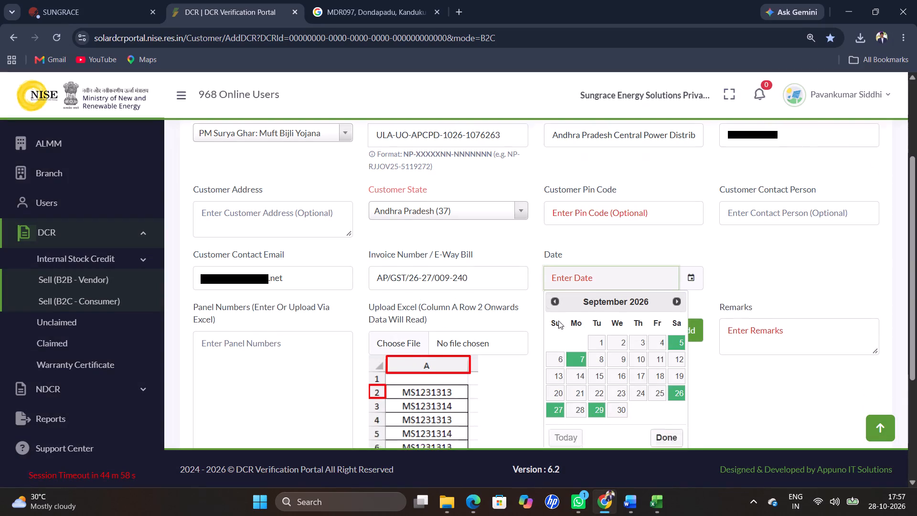
{"action": "left_click", "coordinate": [619, 306]}
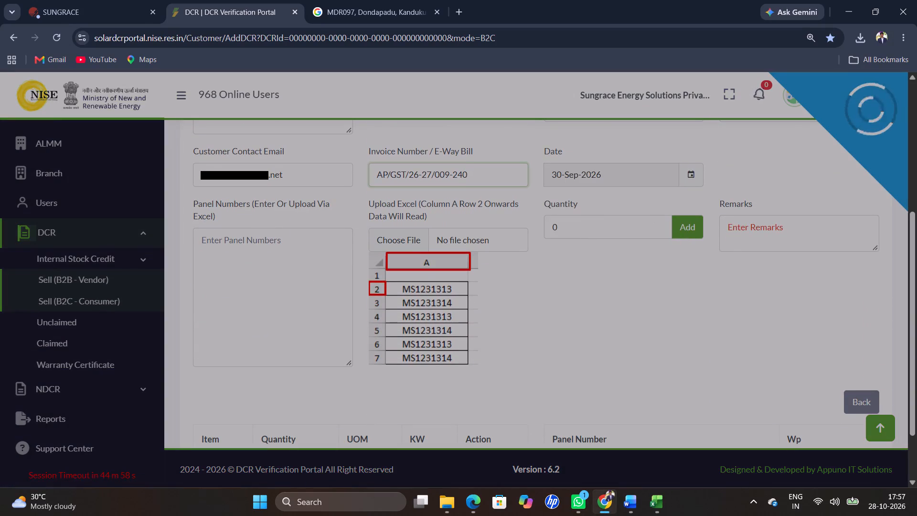
{"action": "left_click", "coordinate": [279, 325]}
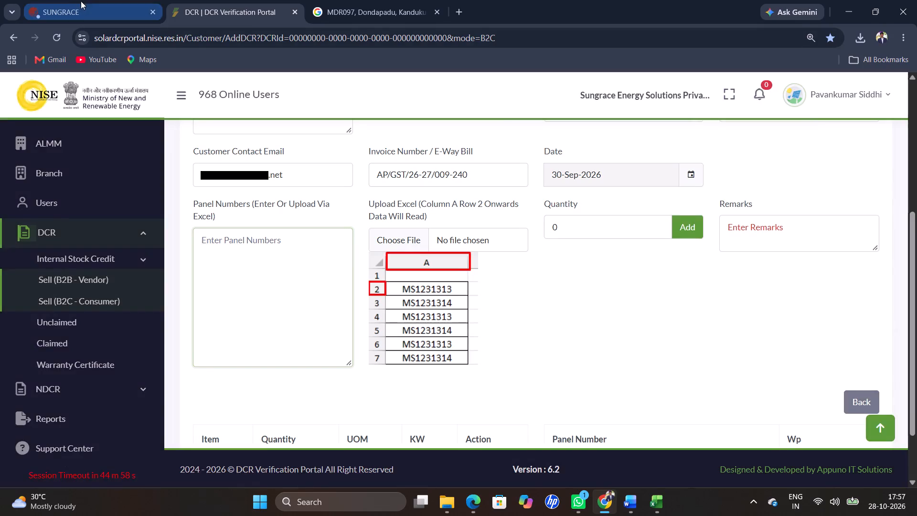
{"action": "left_click", "coordinate": [81, 1]}
{"action": "left_click", "coordinate": [576, 128]}
{"action": "left_click", "coordinate": [570, 117]}
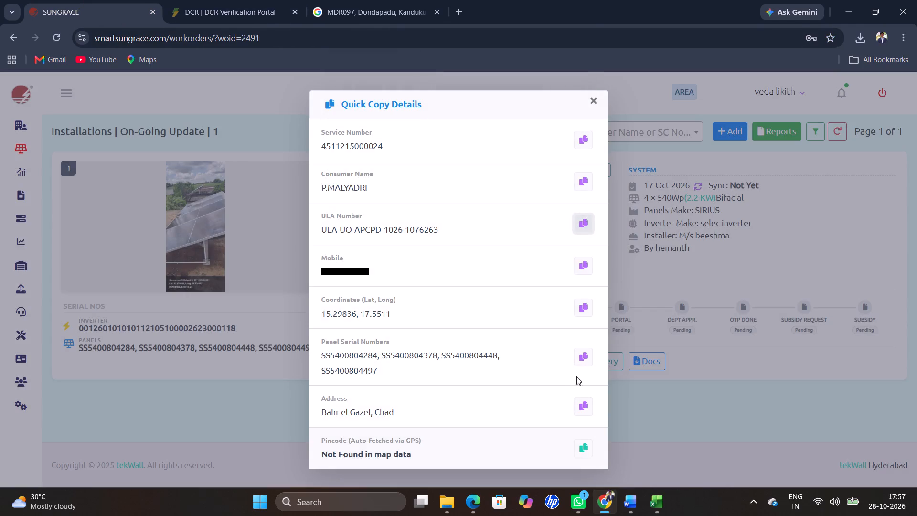
{"action": "left_click", "coordinate": [580, 350]}
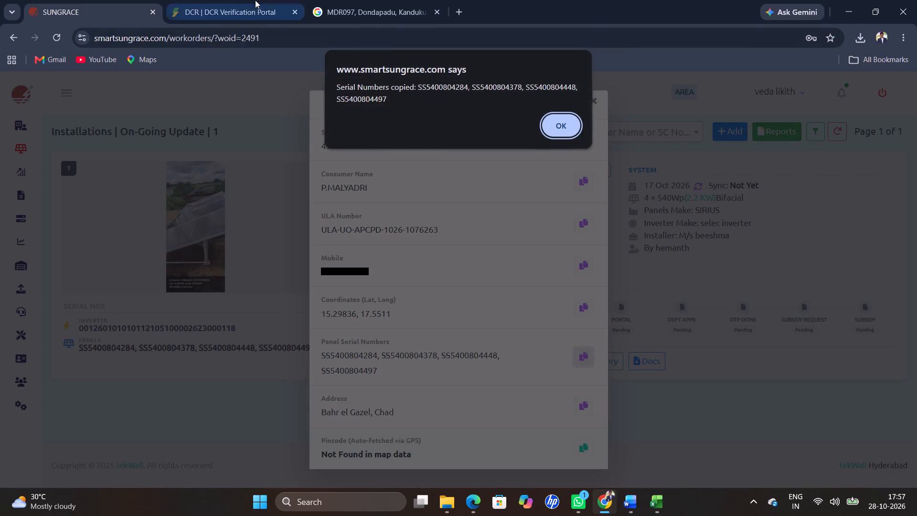
{"action": "left_click", "coordinate": [241, 0]}
{"action": "key", "text": "ctrl+v"}
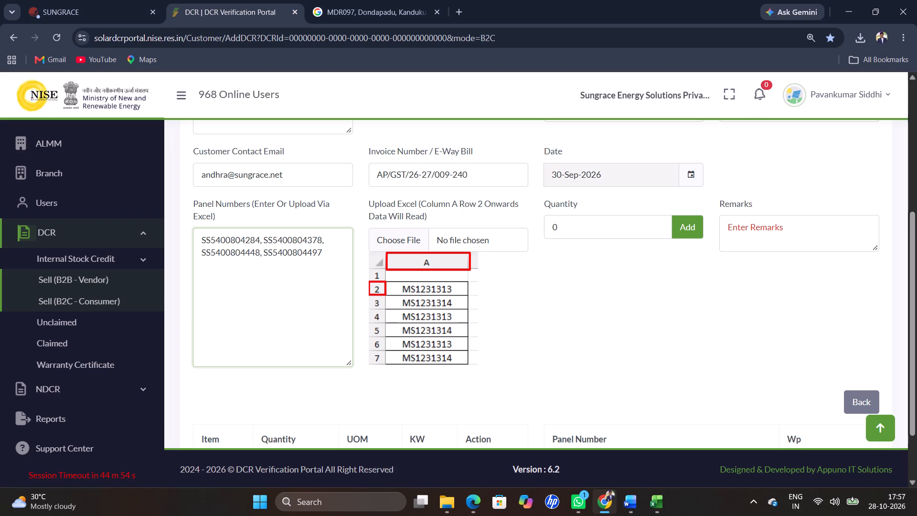
Replace the comma separators in Panel Numbers with line breaks so each of the four serial numbers stands on its own line.
{"action": "key", "text": "Left"}
{"action": "key", "text": "Left"}
{"action": "key", "text": "Left"}
{"action": "key", "text": "Left"}
{"action": "key", "text": "Left"}
{"action": "key", "text": "Left"}
{"action": "key", "text": "Left"}
{"action": "key", "text": "Left"}
{"action": "key", "text": "Left"}
{"action": "key", "text": "Left"}
{"action": "key", "text": "Left"}
{"action": "key", "text": "Left"}
{"action": "key", "text": "BackSpace"}
{"action": "key", "text": "BackSpace"}
{"action": "key", "text": "Return"}
{"action": "key", "text": "Up"}
{"action": "key", "text": "Up"}
{"action": "key", "text": "Up"}
{"action": "key", "text": "Up"}
{"action": "key", "text": "Up"}
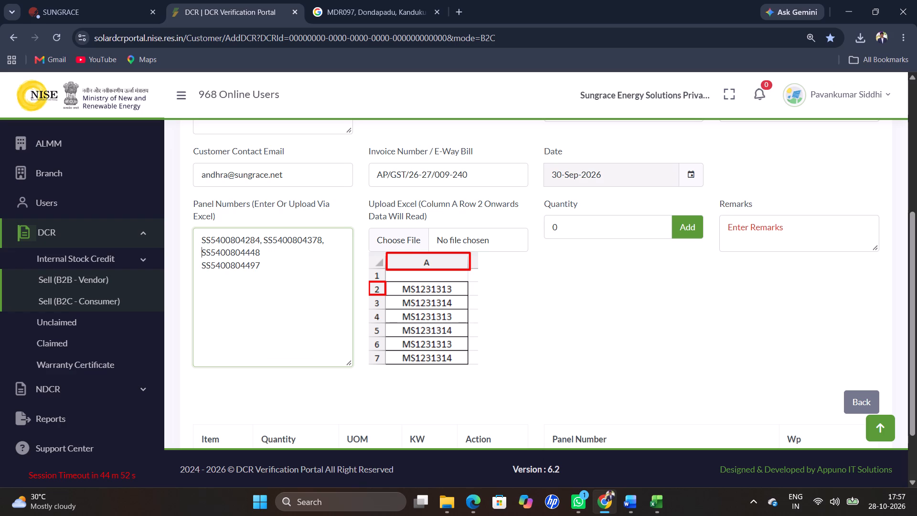
{"action": "key", "text": "Right"}
{"action": "key", "text": "Right"}
{"action": "key", "text": "Right"}
{"action": "key", "text": "Right"}
{"action": "key", "text": "Right"}
{"action": "key", "text": "Right"}
{"action": "key", "text": "Right"}
{"action": "key", "text": "Right"}
{"action": "key", "text": "Right"}
{"action": "key", "text": "Right"}
{"action": "key", "text": "Right"}
{"action": "key", "text": "Right"}
{"action": "key", "text": "Right"}
{"action": "key", "text": "Right"}
{"action": "key", "text": "BackSpace"}
{"action": "key", "text": "BackSpace"}
{"action": "key", "text": "Return"}
{"action": "key", "text": "Right"}
{"action": "key", "text": "Right"}
{"action": "key", "text": "Right"}
{"action": "key", "text": "Right"}
{"action": "key", "text": "Right"}
{"action": "key", "text": "Right"}
{"action": "key", "text": "Right"}
{"action": "key", "text": "Right"}
{"action": "key", "text": "Right"}
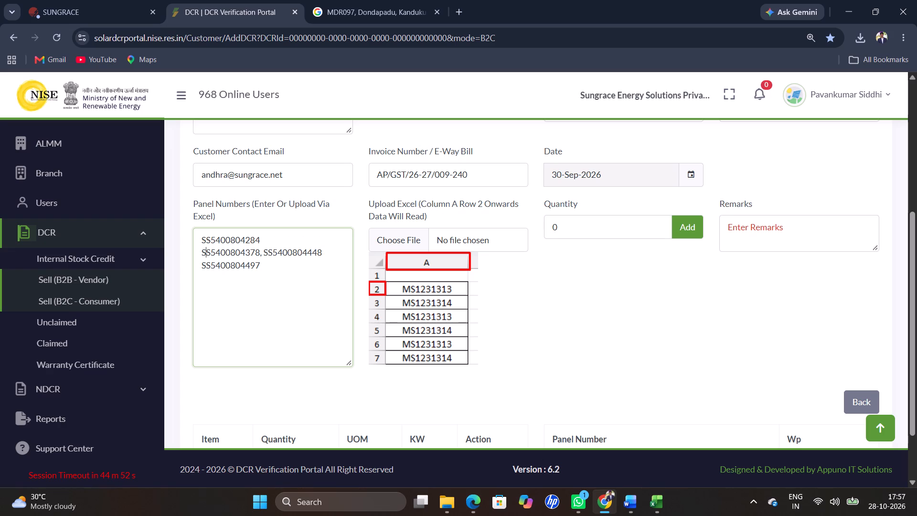
{"action": "key", "text": "Right"}
{"action": "key", "text": "Right"}
{"action": "key", "text": "Right"}
{"action": "key", "text": "Right"}
{"action": "key", "text": "Right"}
{"action": "key", "text": "BackSpace"}
{"action": "key", "text": "BackSpace"}
{"action": "key", "text": "Return"}
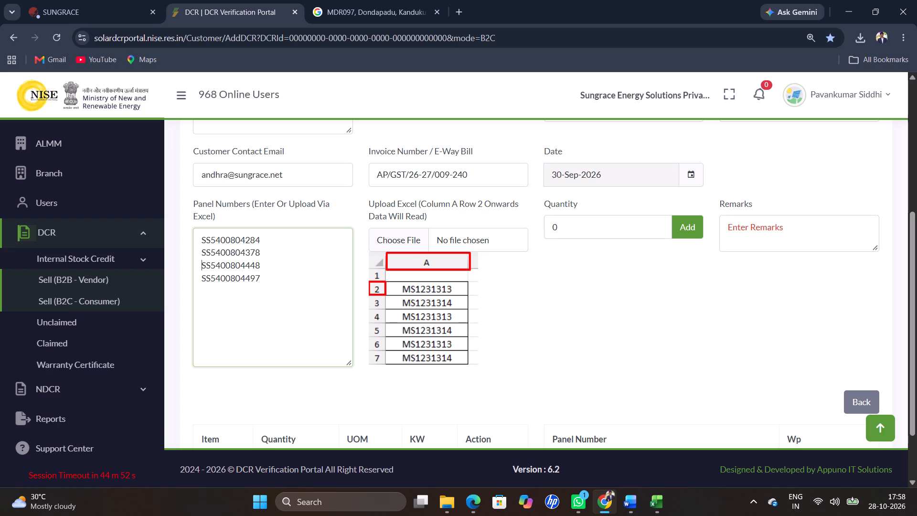
Set the panel quantity to 4 and add the entered panel numbers to the DCR form.
{"action": "left_click", "coordinate": [568, 232]}
{"action": "scroll", "coordinate": [567, 232], "scroll_direction": "up", "scroll_amount": 4}
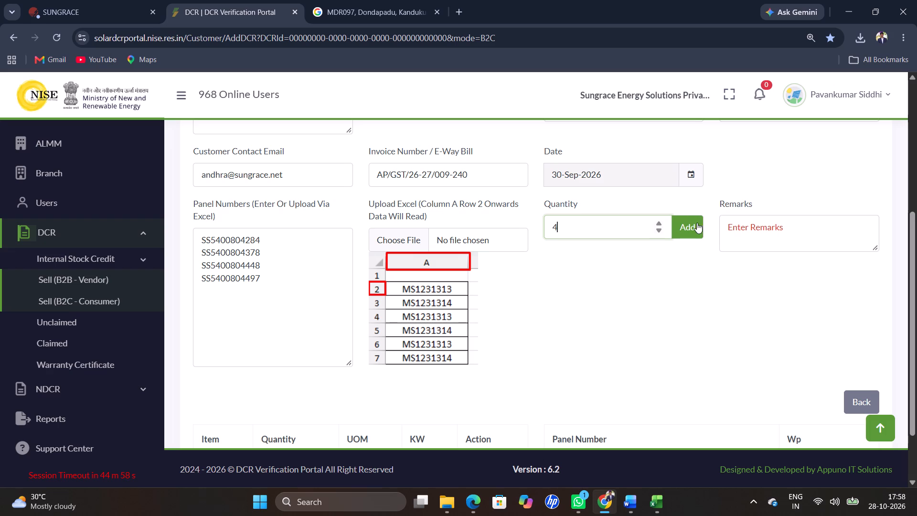
{"action": "left_click", "coordinate": [697, 223]}
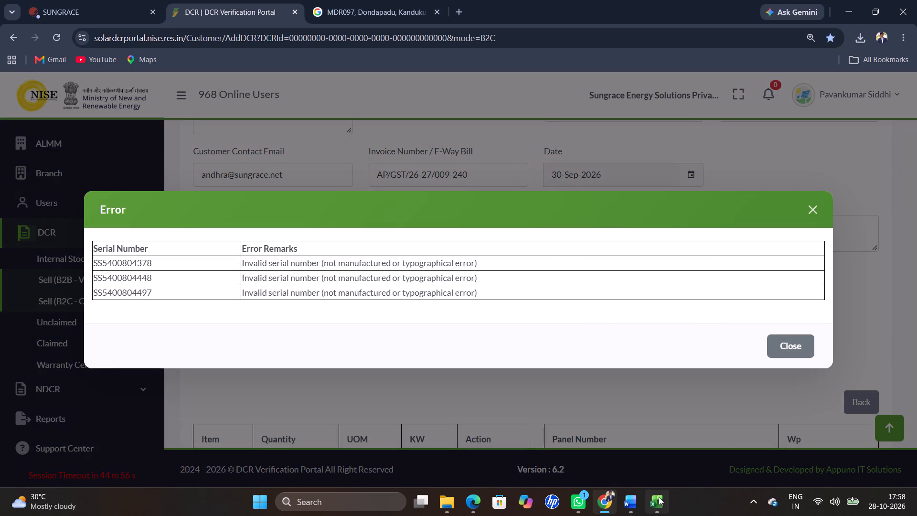
Fill the Service Number cell of installation S.No 251 red in the Excel INSTALLATIONS sheet.
{"action": "left_click", "coordinate": [658, 470]}
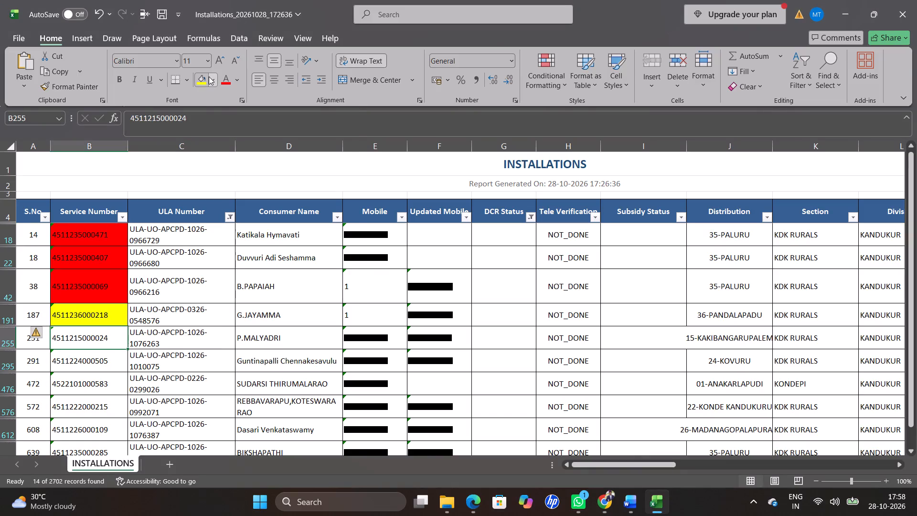
{"action": "left_click", "coordinate": [216, 84]}
{"action": "left_click", "coordinate": [221, 258]}
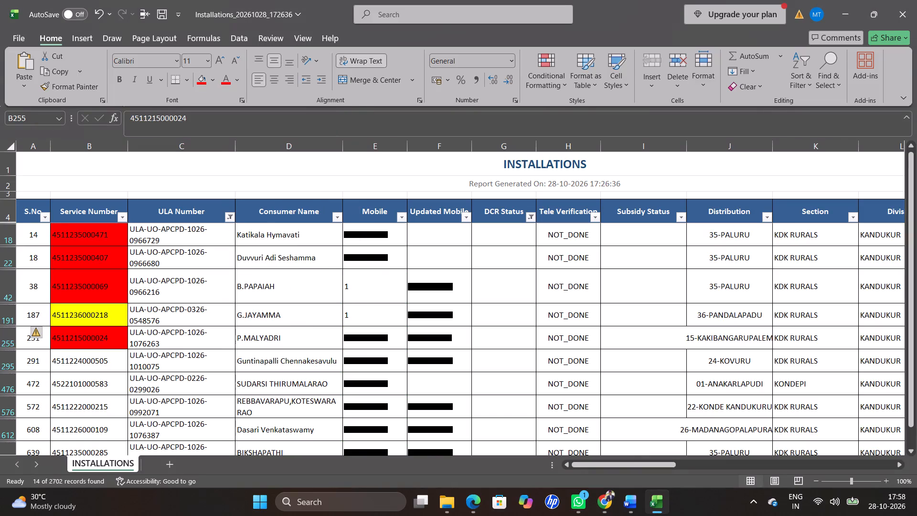
Copy the service number of installation S.No 291 from Excel and open its work order in SUNGRACE.
{"action": "key", "text": "Down"}
{"action": "key", "text": "ctrl+c"}
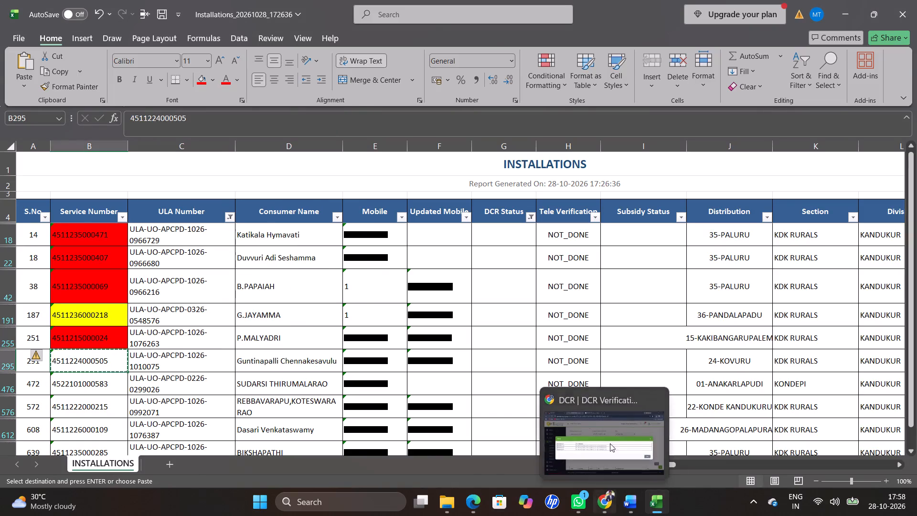
{"action": "left_click", "coordinate": [610, 435]}
{"action": "left_click", "coordinate": [117, 4]}
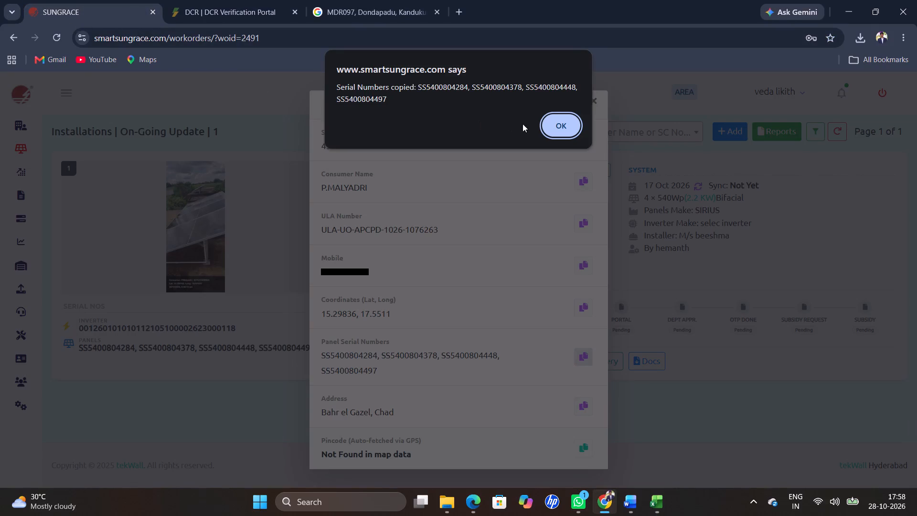
{"action": "left_click", "coordinate": [553, 124]}
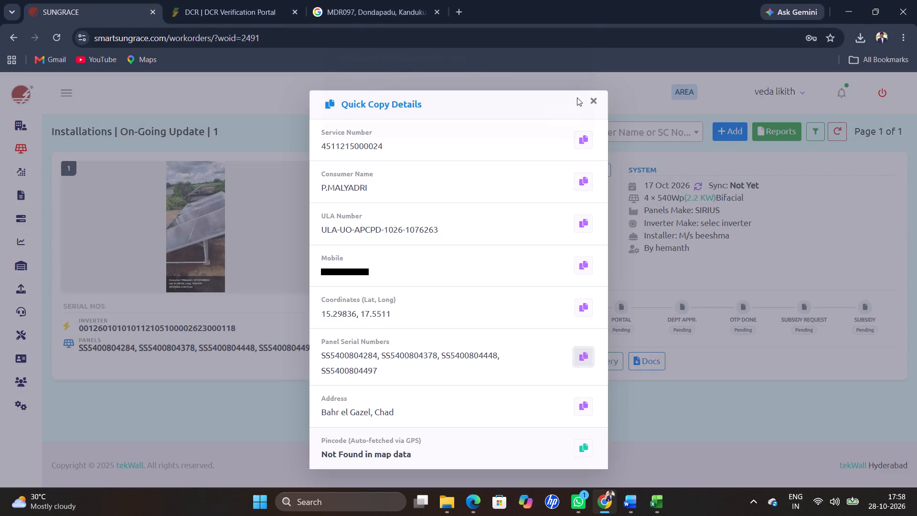
{"action": "left_click", "coordinate": [597, 99]}
{"action": "left_click", "coordinate": [601, 134]}
{"action": "key", "text": "ctrl+v"}
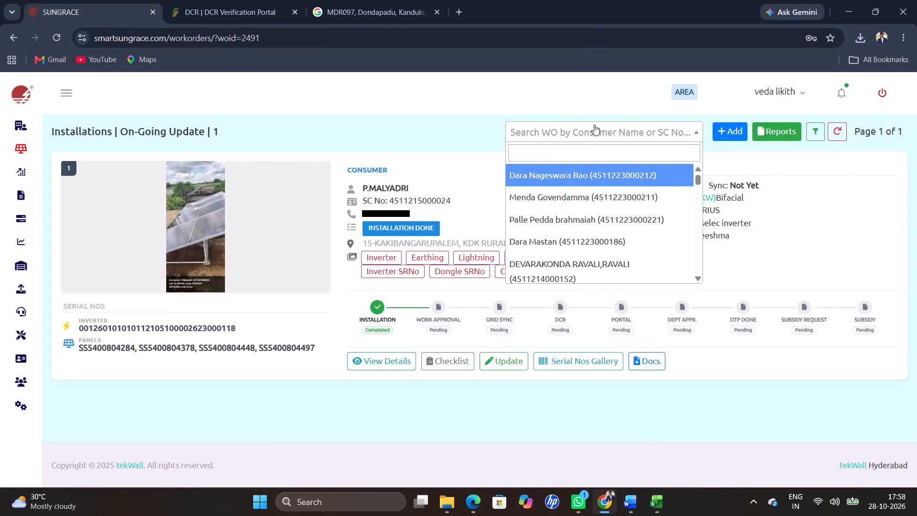
{"action": "key", "text": "Return"}
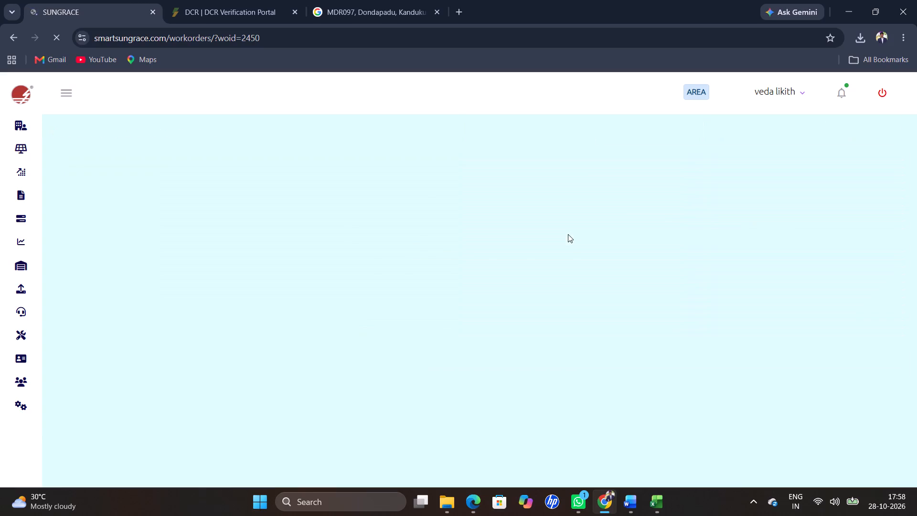
Replace the DCR form's Consumer Application Number with the ULA number copied from the S.No 291 work order.
{"action": "left_click", "coordinate": [576, 170]}
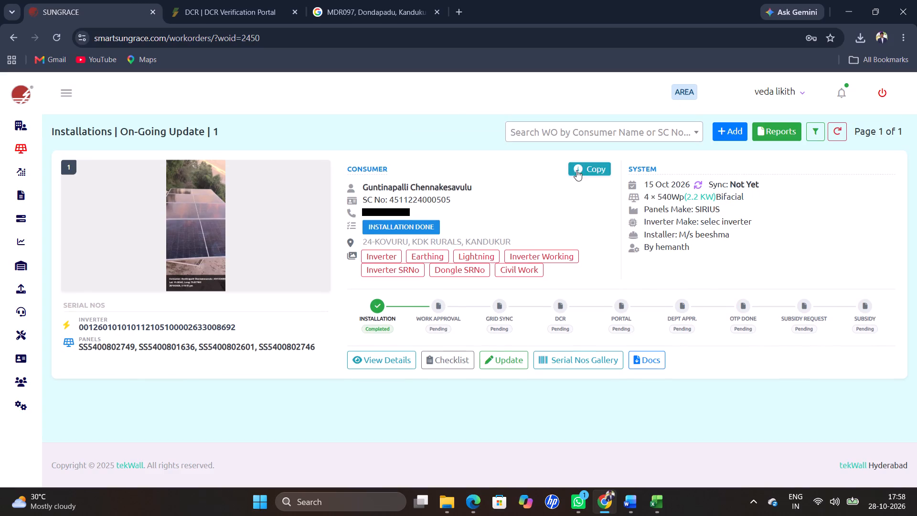
{"action": "left_click", "coordinate": [585, 217]}
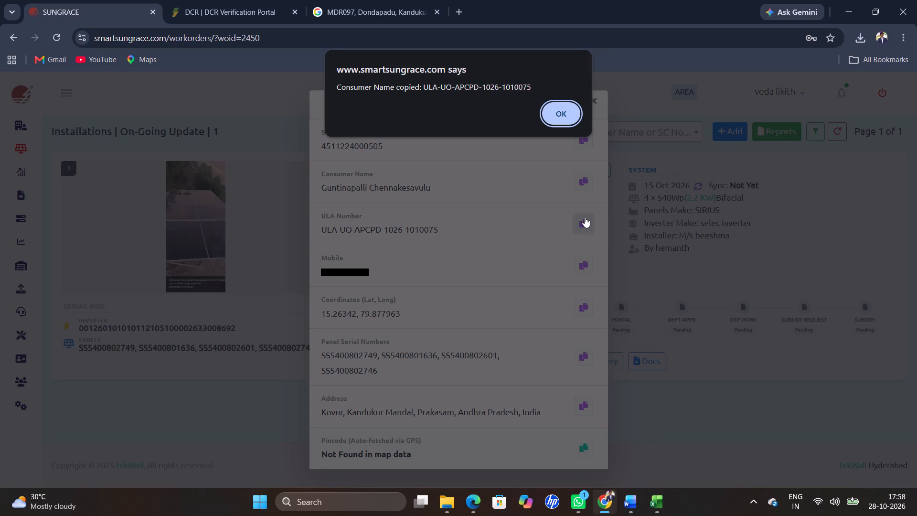
{"action": "left_click", "coordinate": [213, 0]}
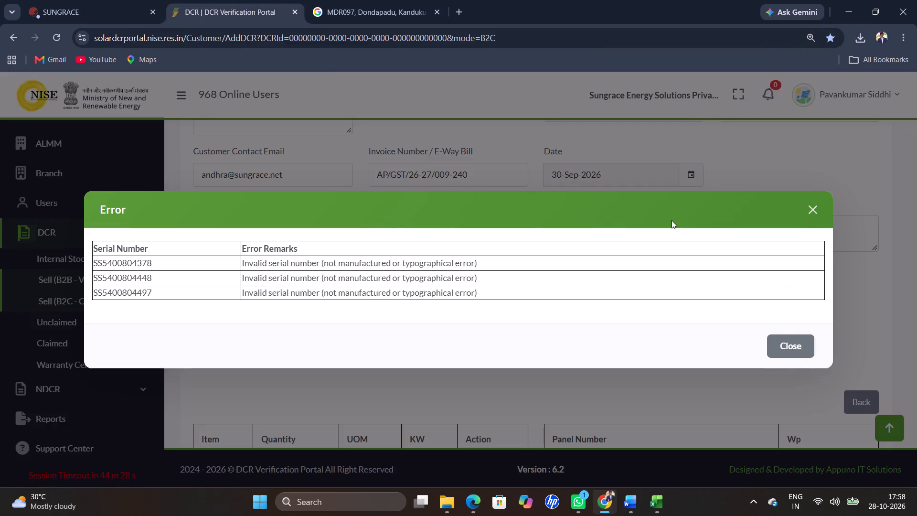
{"action": "left_click", "coordinate": [811, 208]}
{"action": "scroll", "coordinate": [542, 311], "scroll_direction": "up", "scroll_amount": 2}
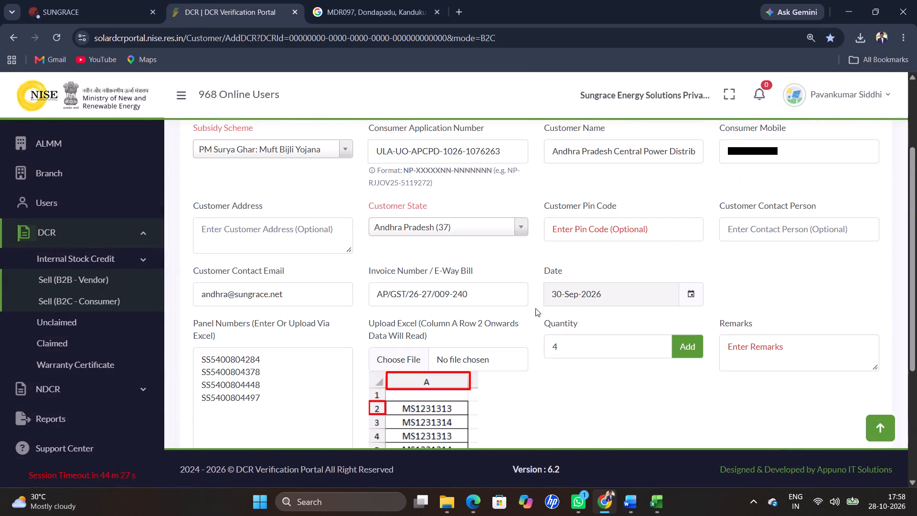
{"action": "left_click", "coordinate": [502, 151]}
{"action": "key", "text": "BackSpace"}
{"action": "key", "text": "BackSpace"}
{"action": "key", "text": "BackSpace"}
{"action": "key", "text": "BackSpace"}
{"action": "key", "text": "BackSpace"}
{"action": "key", "text": "BackSpace"}
{"action": "key", "text": "BackSpace"}
{"action": "key", "text": "BackSpace"}
{"action": "key", "text": "BackSpace"}
{"action": "key", "text": "BackSpace"}
{"action": "key", "text": "BackSpace"}
{"action": "key", "text": "BackSpace"}
{"action": "key", "text": "BackSpace"}
{"action": "key", "text": "BackSpace"}
{"action": "key", "text": "BackSpace"}
{"action": "key", "text": "BackSpace"}
{"action": "key", "text": "BackSpace"}
{"action": "key", "text": "BackSpace"}
{"action": "key", "text": "BackSpace"}
{"action": "key", "text": "BackSpace"}
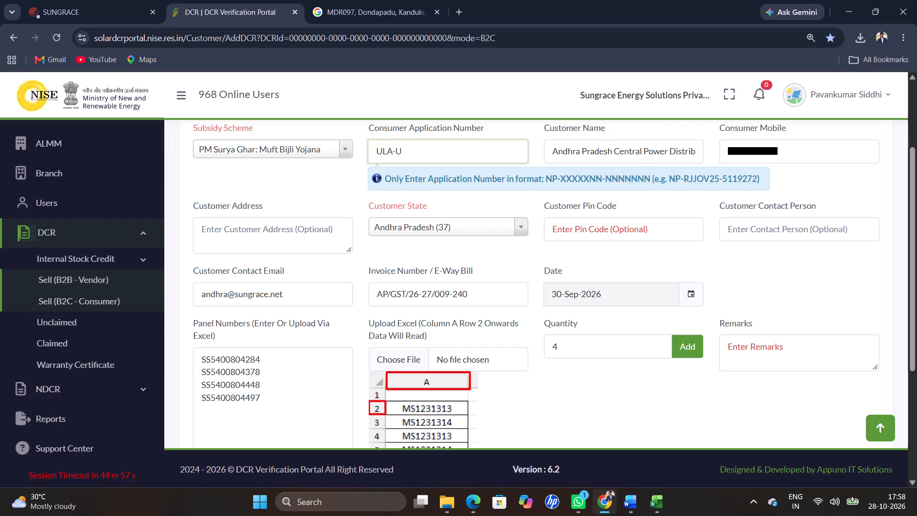
{"action": "key", "text": "ctrl+v"}
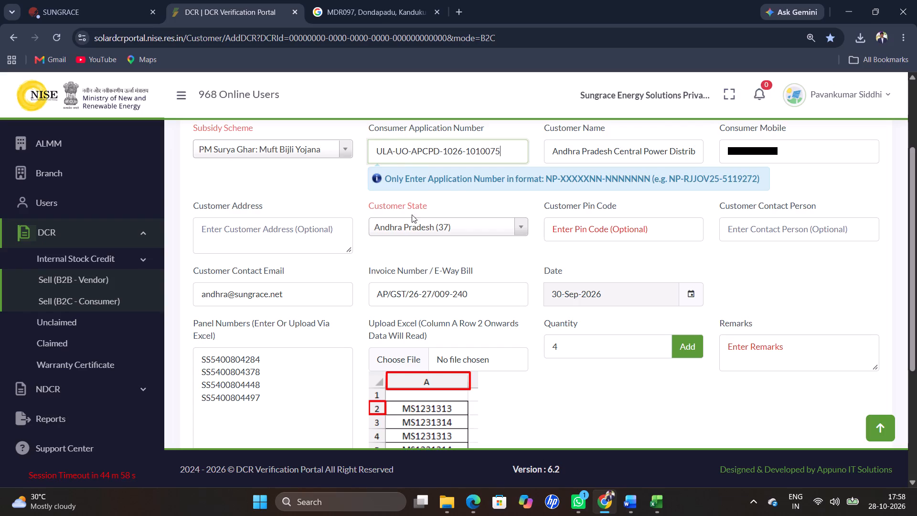
{"action": "left_click_drag", "start_coordinate": [272, 405], "coordinate": [275, 412]}
{"action": "key", "text": "BackSpace"}
{"action": "key", "text": "BackSpace"}
{"action": "key", "text": "BackSpace"}
{"action": "key", "text": "BackSpace"}
{"action": "key", "text": "BackSpace"}
{"action": "key", "text": "BackSpace"}
{"action": "key", "text": "BackSpace"}
{"action": "key", "text": "BackSpace"}
{"action": "key", "text": "BackSpace"}
{"action": "key", "text": "BackSpace"}
{"action": "key", "text": "BackSpace"}
{"action": "key", "text": "BackSpace"}
{"action": "key", "text": "BackSpace"}
{"action": "key", "text": "BackSpace"}
{"action": "key", "text": "BackSpace"}
{"action": "key", "text": "BackSpace"}
{"action": "key", "text": "BackSpace"}
{"action": "key", "text": "BackSpace"}
{"action": "key", "text": "BackSpace"}
{"action": "key", "text": "BackSpace"}
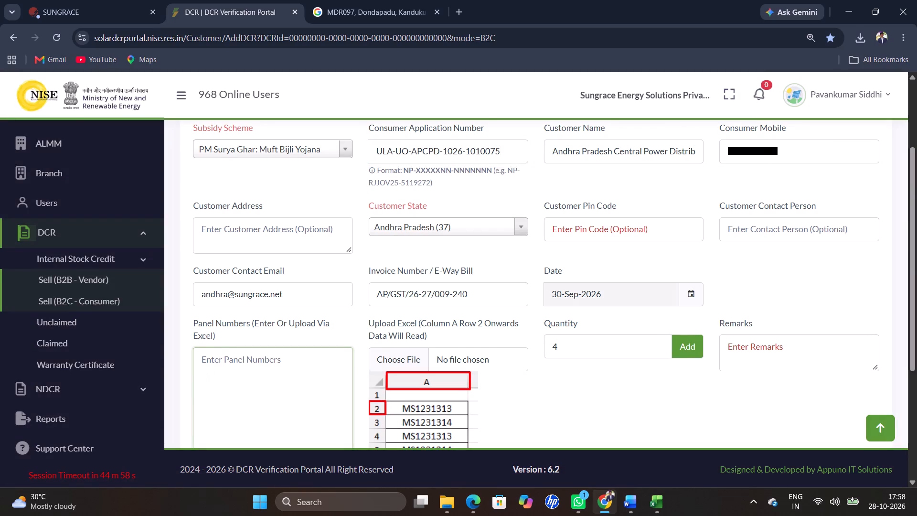
{"action": "left_click", "coordinate": [74, 0]}
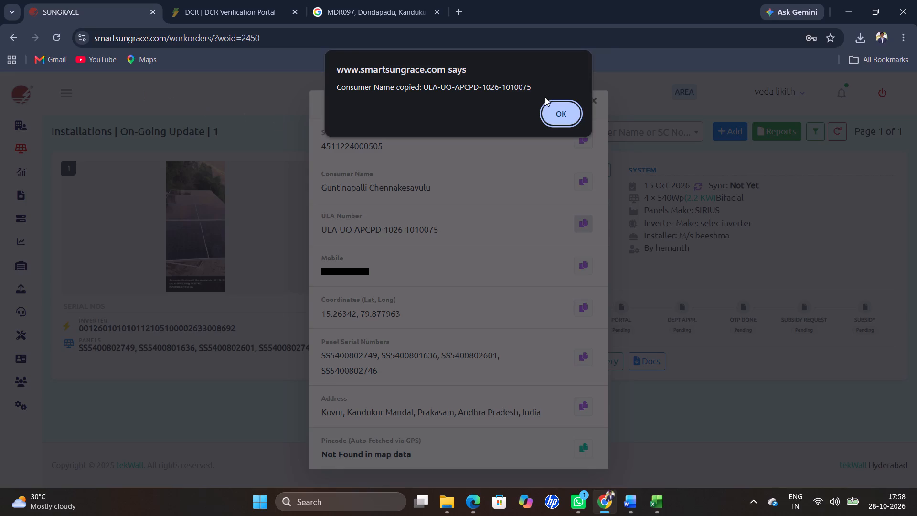
{"action": "left_click", "coordinate": [556, 110]}
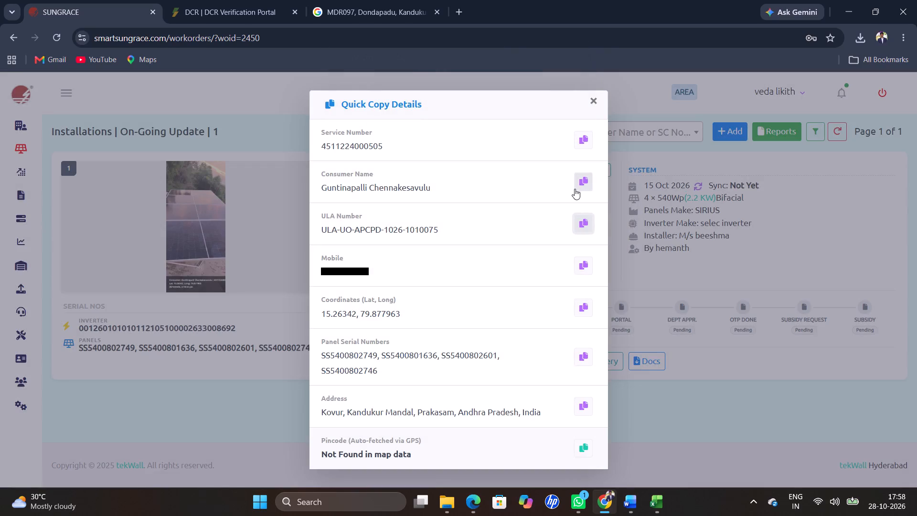
{"action": "left_click", "coordinate": [588, 360]}
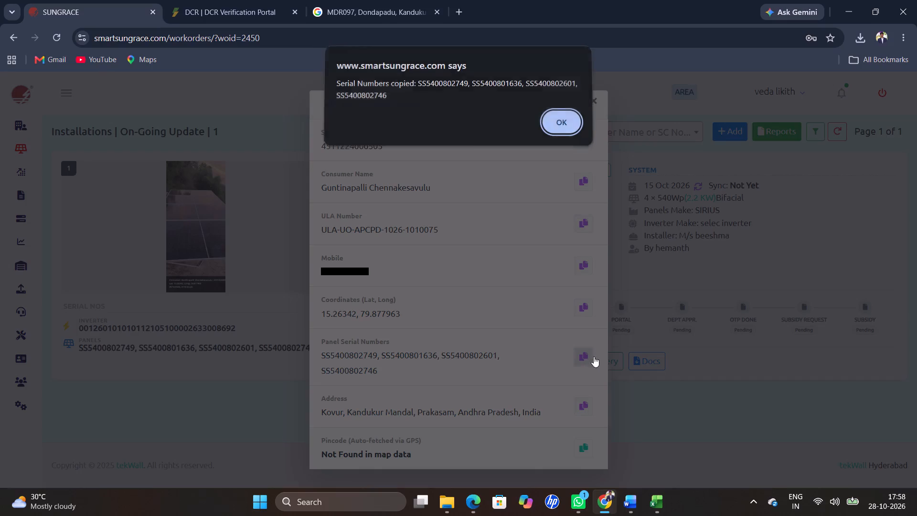
{"action": "left_click", "coordinate": [213, 0]}
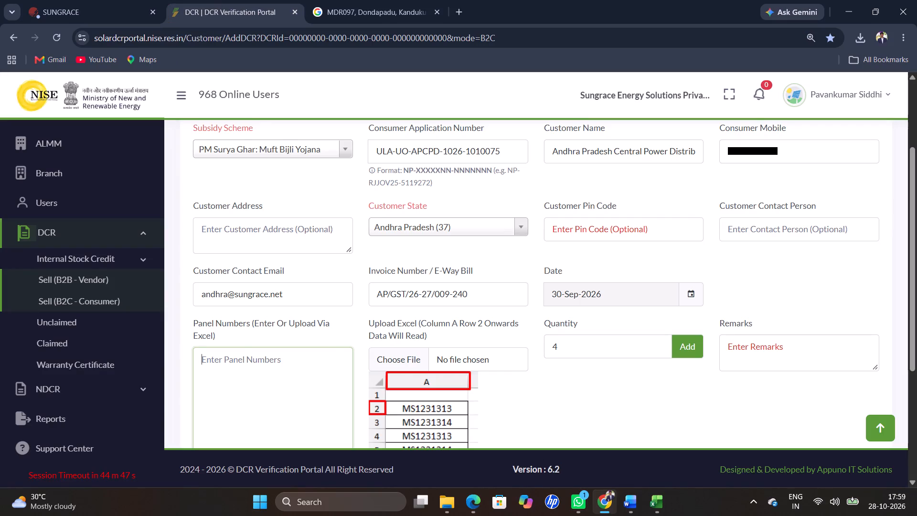
{"action": "key", "text": "ctrl+v"}
Put each of the four panel serial numbers on its own line without commas, and add the panels to the DCR.
{"action": "key", "text": "Left"}
{"action": "key", "text": "Left"}
{"action": "key", "text": "Left"}
{"action": "key", "text": "Left"}
{"action": "key", "text": "Left"}
{"action": "key", "text": "Left"}
{"action": "key", "text": "Left"}
{"action": "key", "text": "Left"}
{"action": "key", "text": "Left"}
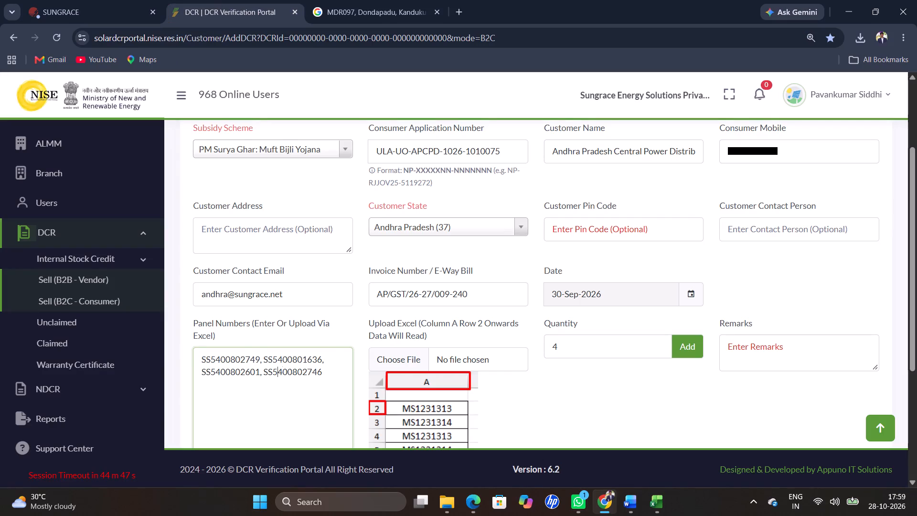
{"action": "key", "text": "Left"}
{"action": "key", "text": "Left"}
{"action": "key", "text": "Left"}
{"action": "key", "text": "BackSpace"}
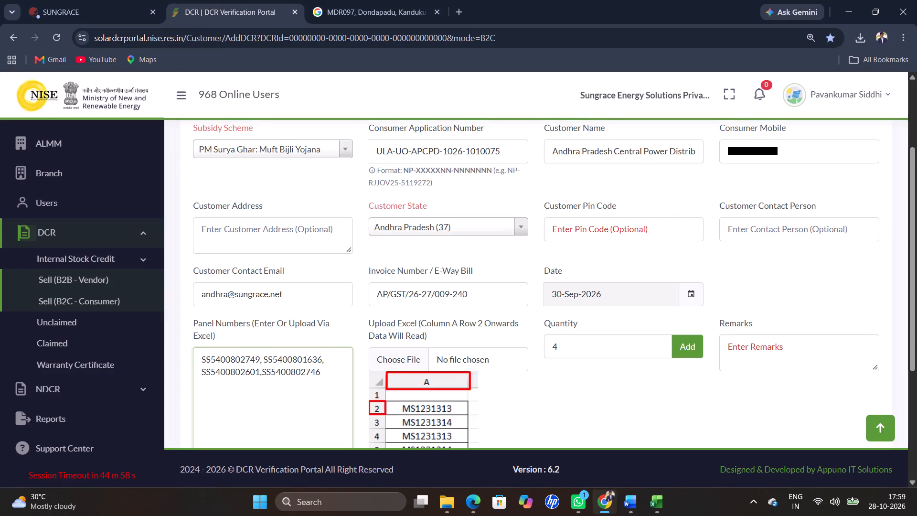
{"action": "key", "text": "BackSpace"}
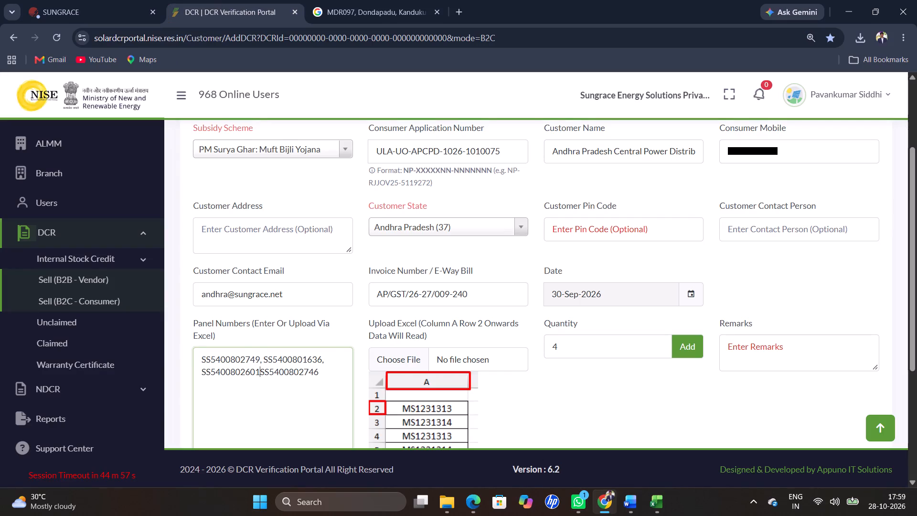
{"action": "key", "text": "Return"}
{"action": "key", "text": "Up"}
{"action": "key", "text": "Up"}
{"action": "key", "text": "Up"}
{"action": "key", "text": "Up"}
{"action": "key", "text": "Up"}
{"action": "key", "text": "Right"}
{"action": "key", "text": "Right"}
{"action": "key", "text": "Right"}
{"action": "key", "text": "Right"}
{"action": "key", "text": "Right"}
{"action": "key", "text": "Right"}
{"action": "key", "text": "Right"}
{"action": "key", "text": "Right"}
{"action": "key", "text": "Right"}
{"action": "key", "text": "Right"}
{"action": "key", "text": "Right"}
{"action": "key", "text": "Right"}
{"action": "key", "text": "Right"}
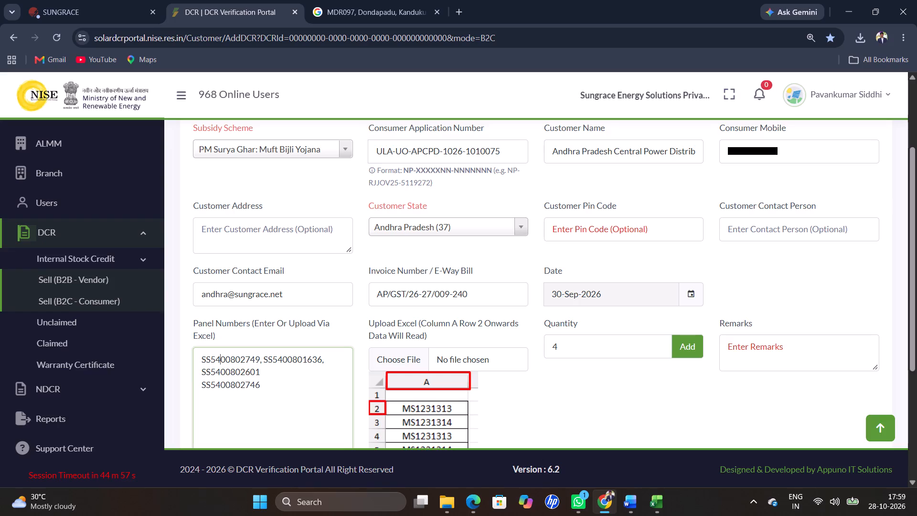
{"action": "key", "text": "Right"}
{"action": "key", "text": "Right"}
{"action": "key", "text": "Left"}
{"action": "key", "text": "BackSpace"}
{"action": "key", "text": "BackSpace"}
{"action": "key", "text": "Return"}
{"action": "key", "text": "Right"}
{"action": "key", "text": "Right"}
{"action": "key", "text": "Right"}
{"action": "key", "text": "Right"}
{"action": "key", "text": "Right"}
{"action": "key", "text": "Right"}
{"action": "key", "text": "Right"}
{"action": "key", "text": "Right"}
{"action": "key", "text": "Right"}
{"action": "key", "text": "Right"}
{"action": "key", "text": "Right"}
{"action": "key", "text": "Right"}
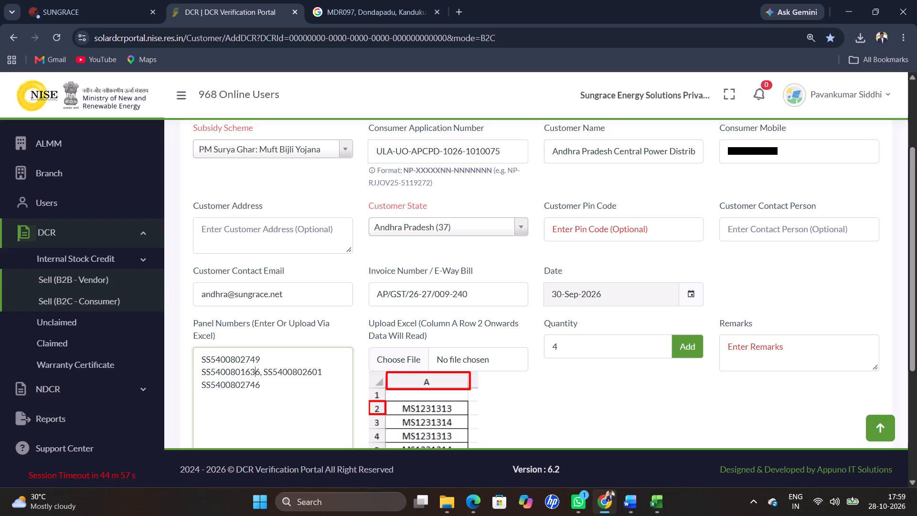
{"action": "key", "text": "Right"}
{"action": "key", "text": "Right"}
{"action": "key", "text": "BackSpace"}
{"action": "key", "text": "BackSpace"}
{"action": "key", "text": "Return"}
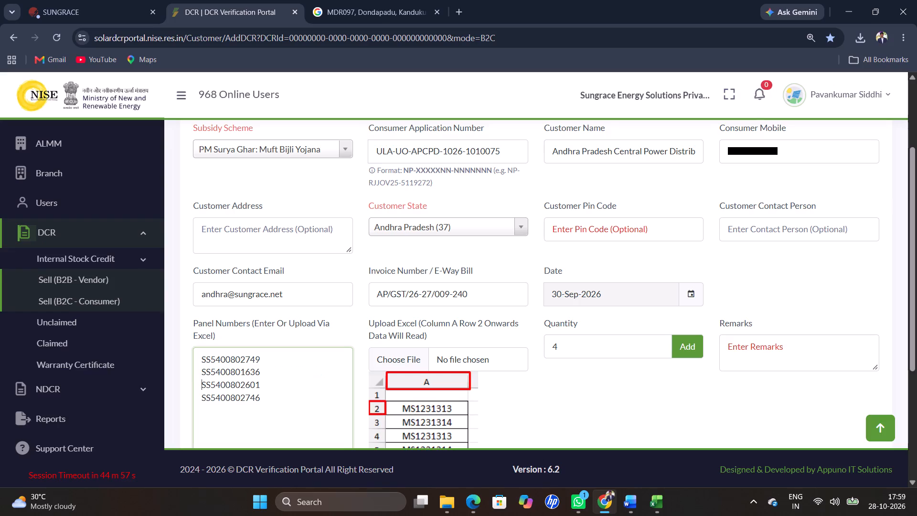
{"action": "key", "text": "Right"}
{"action": "left_click", "coordinate": [683, 346]}
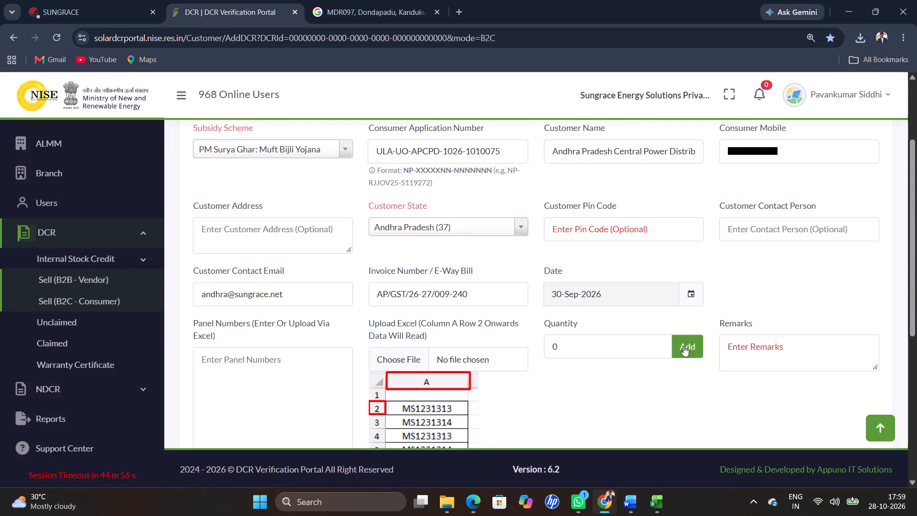
Copy the installation address from the S.No 291 work order in SUNGRACE into the DCR form's Remarks.
{"action": "left_click", "coordinate": [738, 357]}
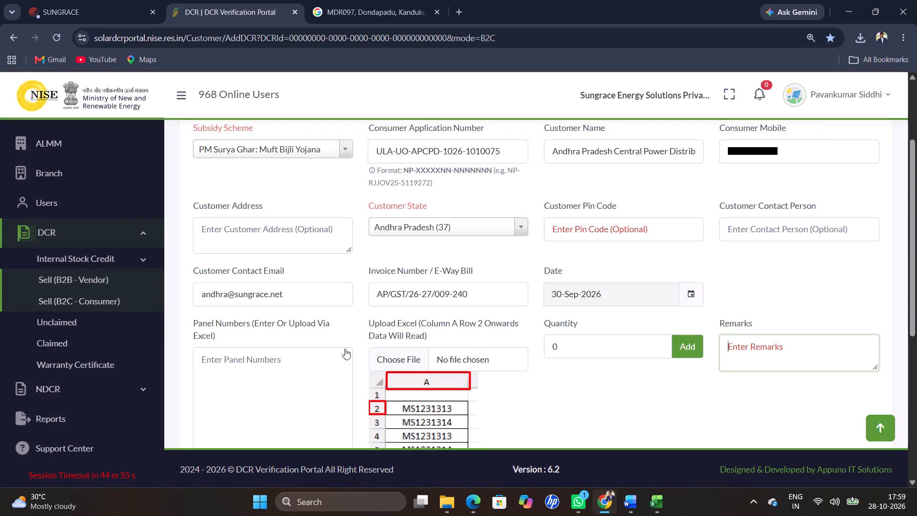
{"action": "left_click", "coordinate": [102, 3]}
{"action": "left_click", "coordinate": [560, 124]}
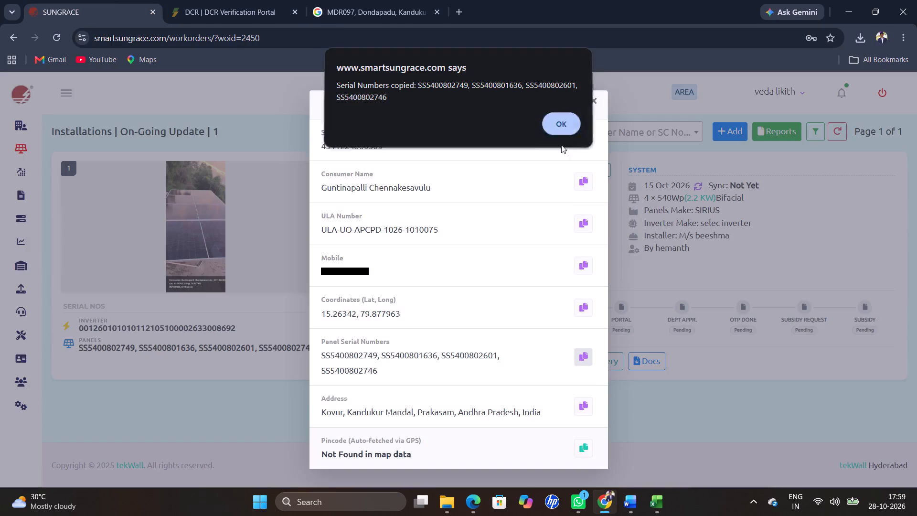
{"action": "left_click", "coordinate": [579, 404]}
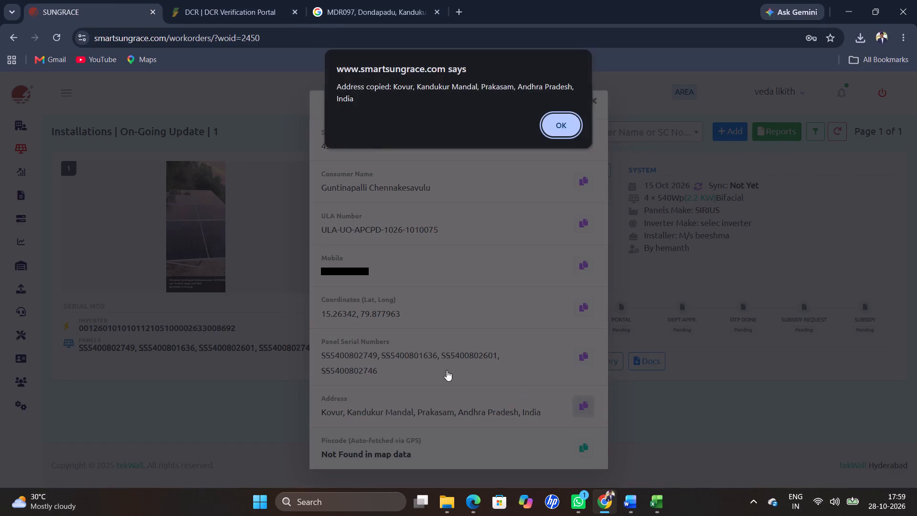
{"action": "left_click", "coordinate": [247, 0]}
{"action": "key", "text": "ctrl+v"}
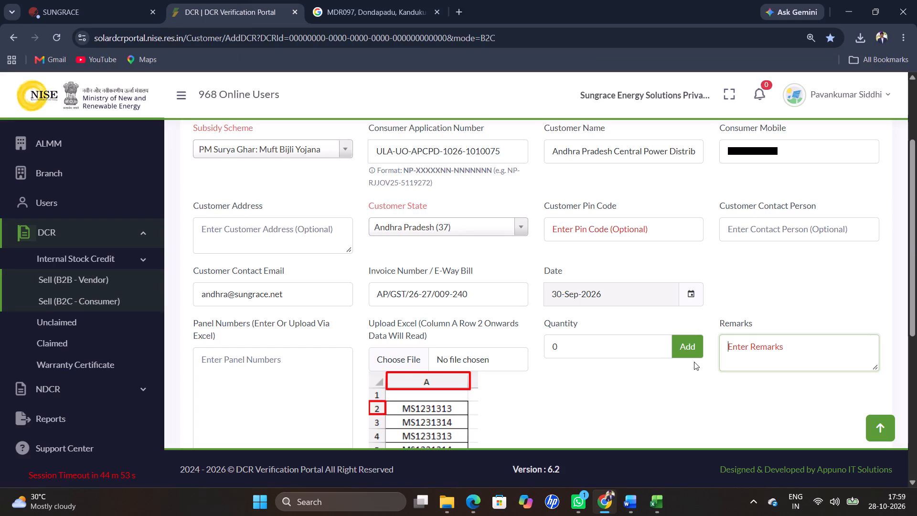
Search Google for the Kovur, Andhra Pradesh pincode and copy 534350 into the DCR form's Customer Pin Code.
{"action": "left_click", "coordinate": [608, 224]}
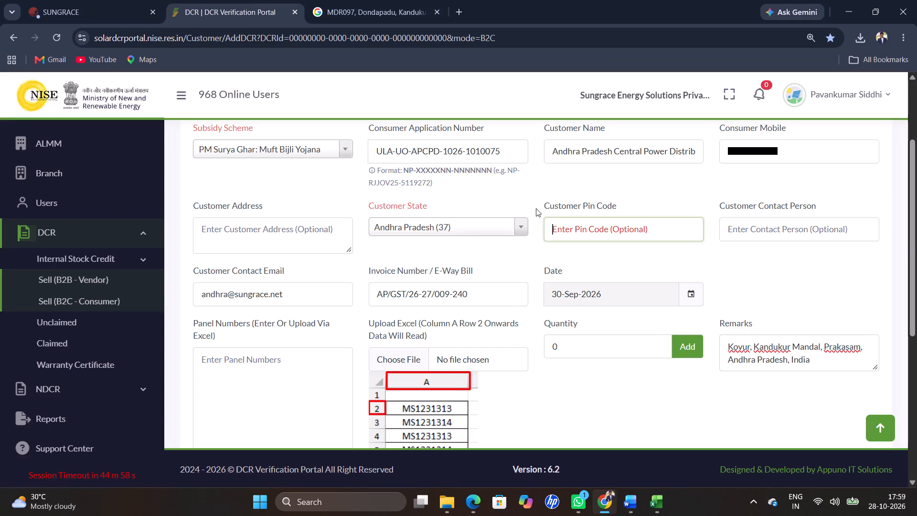
{"action": "left_click", "coordinate": [463, 8]}
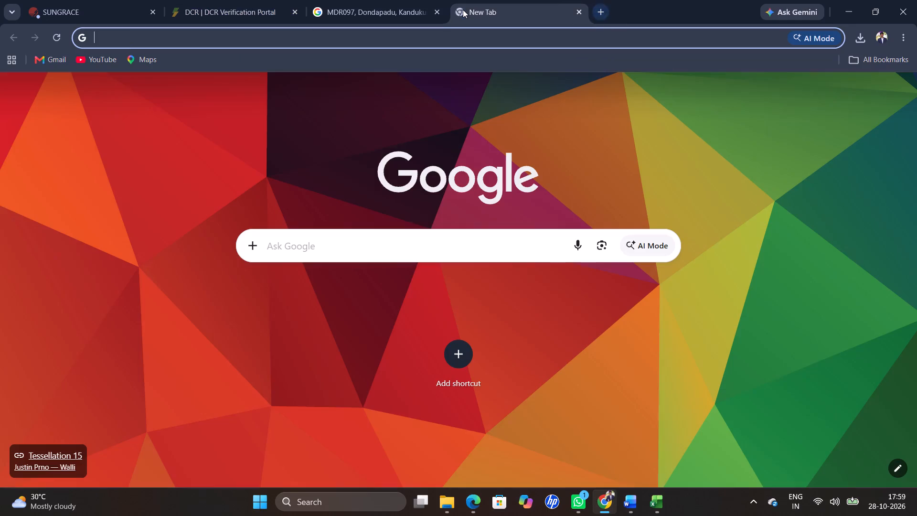
{"action": "key", "text": "ctrl+b"}
{"action": "key", "text": "ctrl+v"}
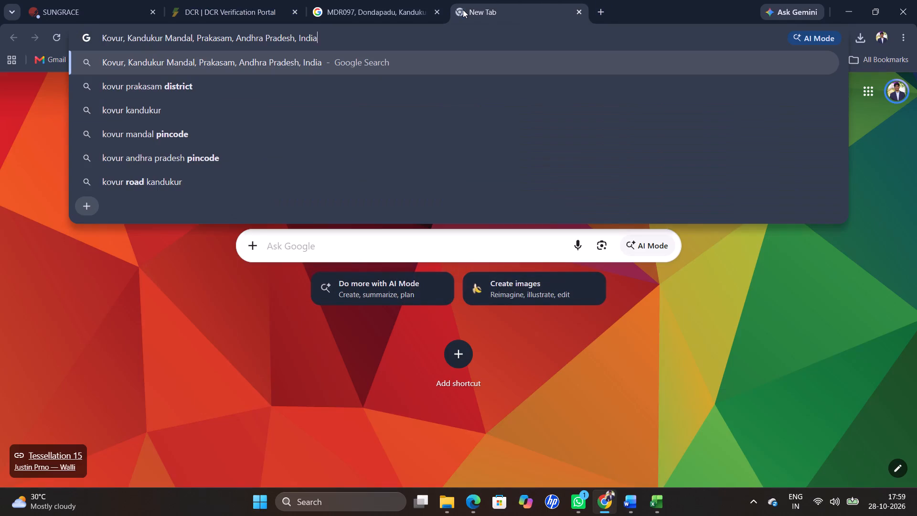
{"action": "left_click", "coordinate": [238, 155]}
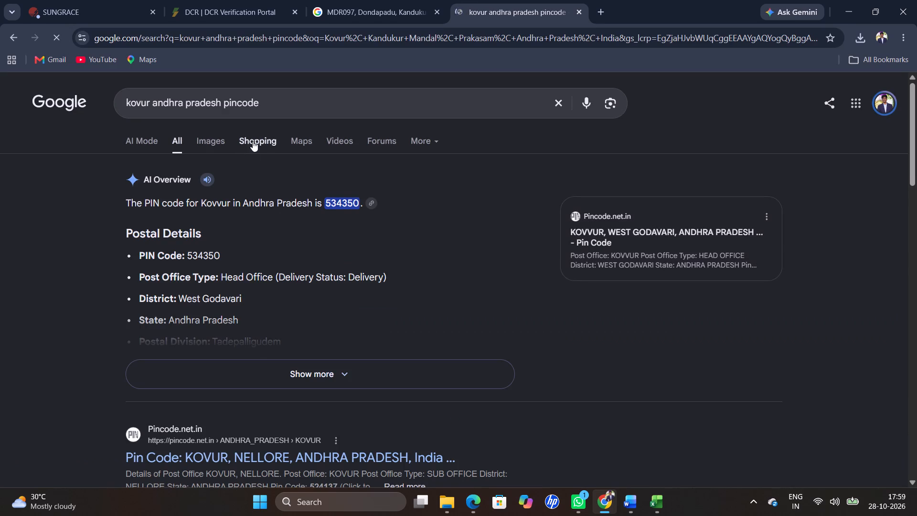
{"action": "double_click", "coordinate": [330, 197]}
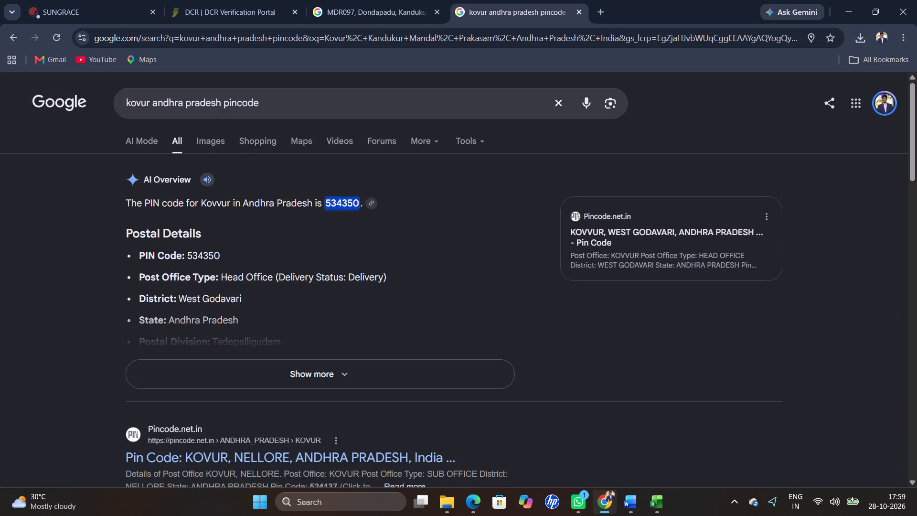
{"action": "key", "text": "ctrl+c"}
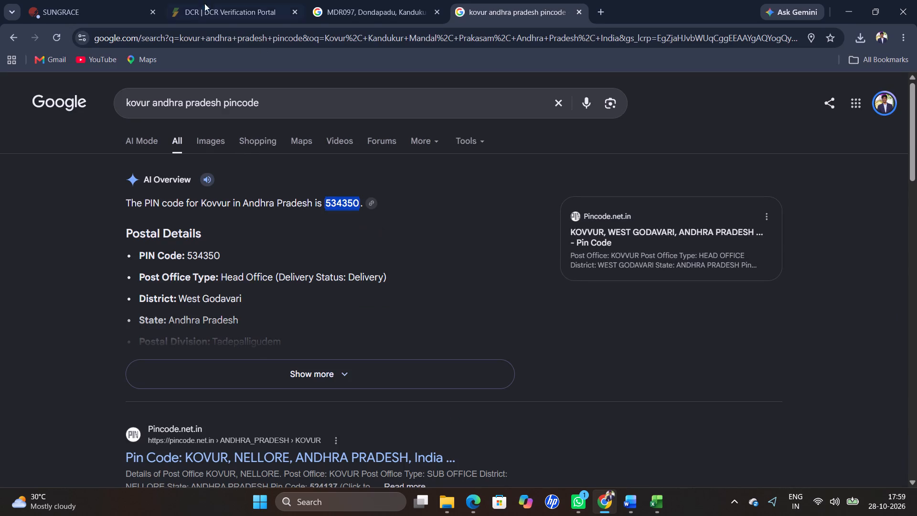
{"action": "left_click", "coordinate": [212, 0]}
{"action": "key", "text": "ctrl+v"}
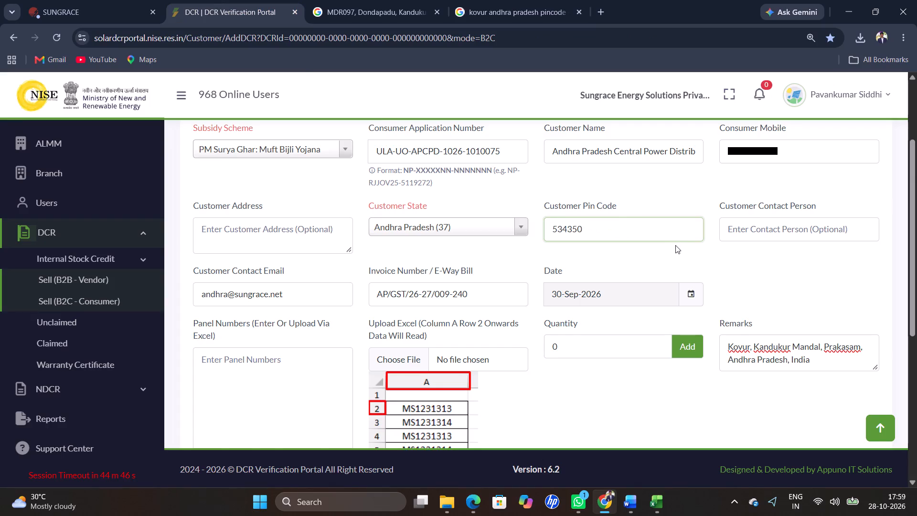
Confirm the completed DCR to issue it to the consumer.
{"action": "scroll", "coordinate": [675, 247], "scroll_direction": "down", "scroll_amount": 3}
{"action": "left_click", "coordinate": [822, 344]}
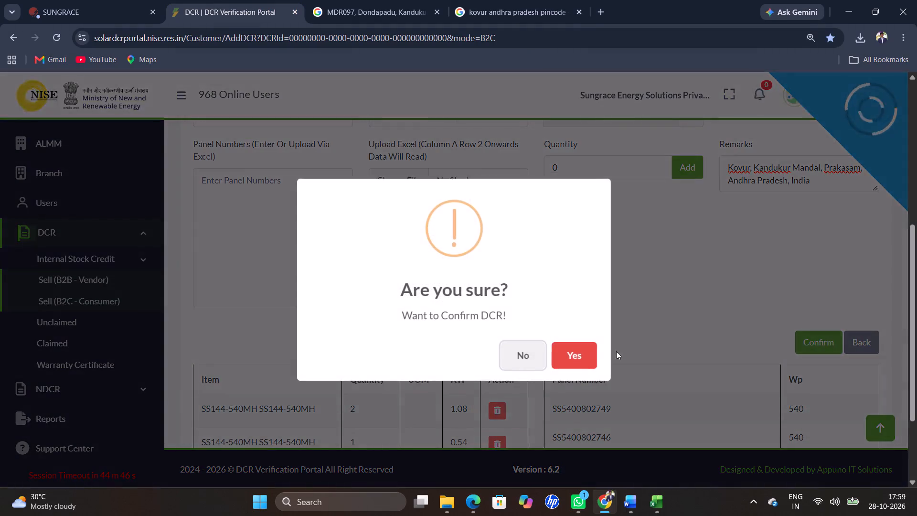
{"action": "left_click", "coordinate": [590, 353]}
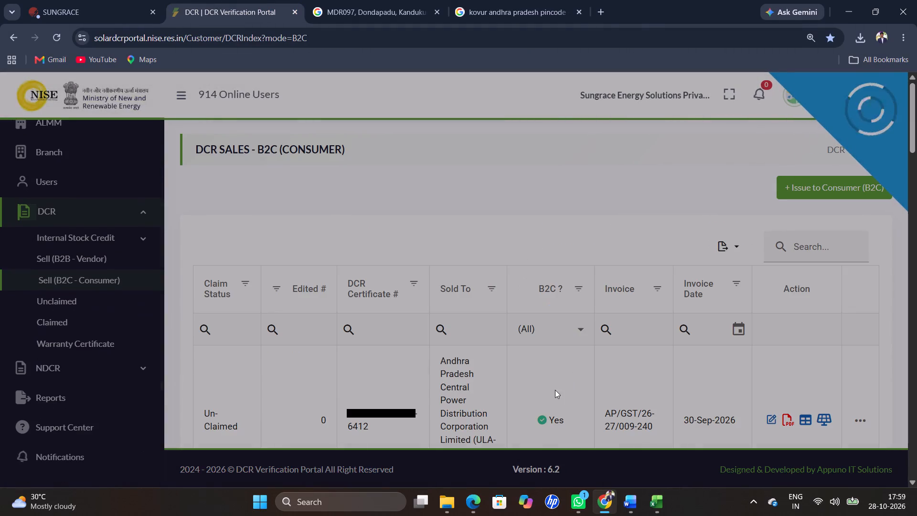
Create a new folder named 240_ inside the DCR009 folder in File Explorer.
{"action": "left_click", "coordinate": [456, 448]}
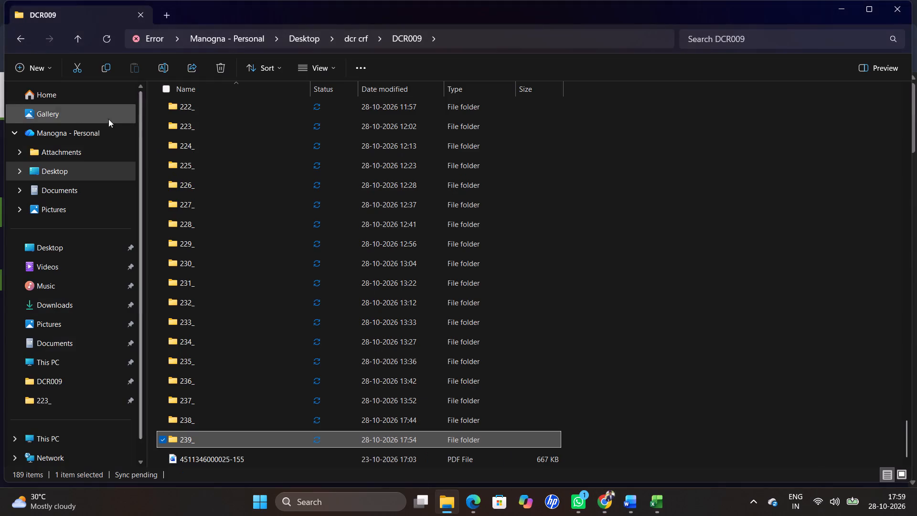
{"action": "left_click", "coordinate": [20, 63]}
{"action": "left_click", "coordinate": [37, 94]}
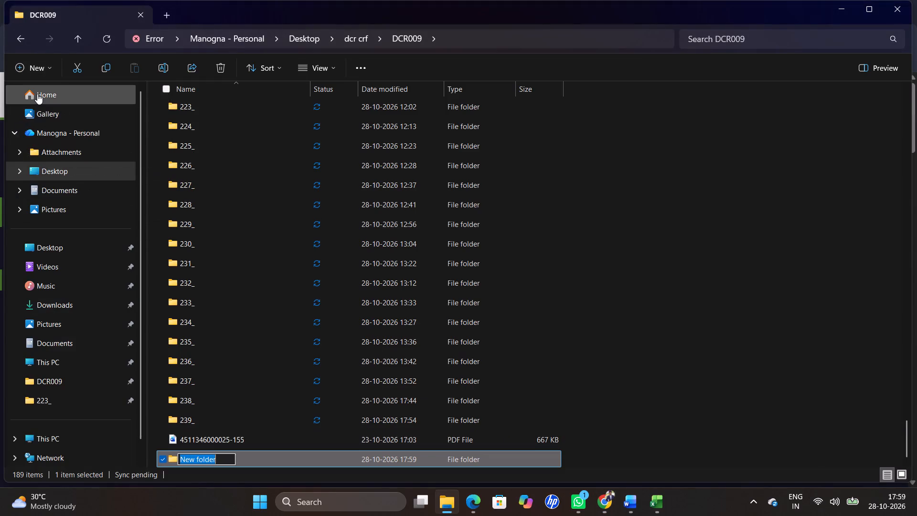
{"action": "type", "text": "240"}
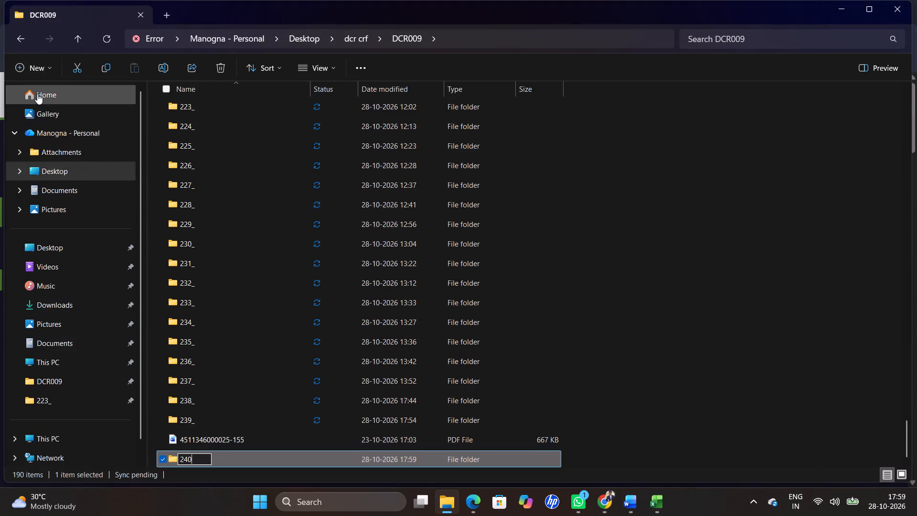
{"action": "key", "text": "shift+underscore"}
{"action": "key", "text": "Return"}
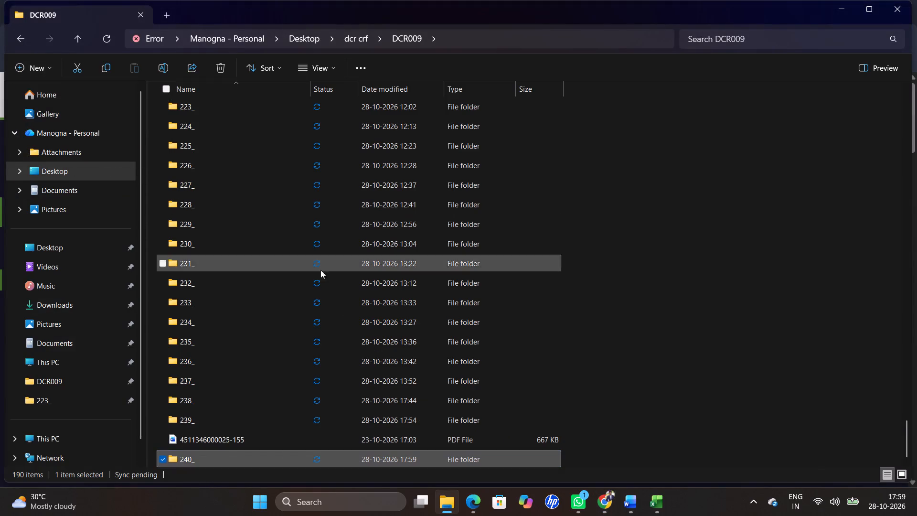
Copy the service number from the S.No 291 work order in SUNGRACE and return to the DCR portal.
{"action": "left_click", "coordinate": [605, 464]}
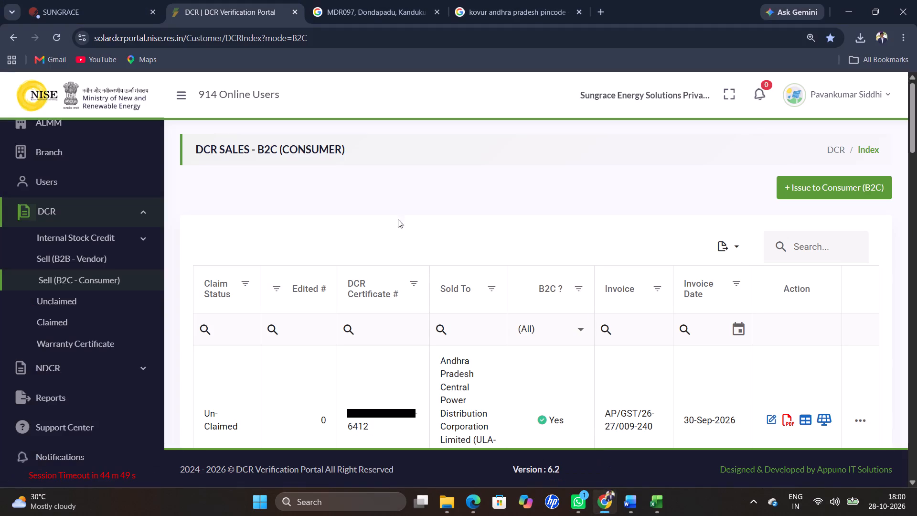
{"action": "left_click", "coordinate": [116, 0]}
{"action": "left_click", "coordinate": [547, 137]}
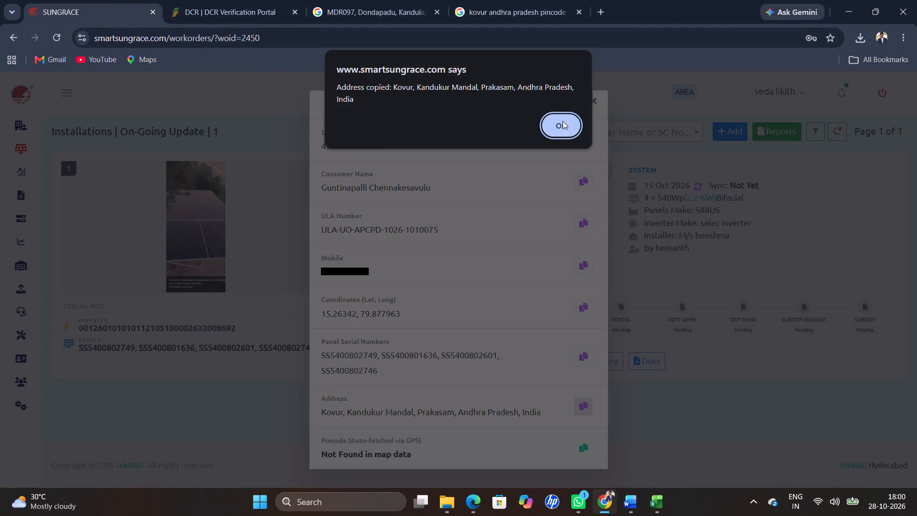
{"action": "left_click", "coordinate": [561, 120]}
{"action": "left_click", "coordinate": [575, 138]}
{"action": "left_click_drag", "start_coordinate": [277, 1], "coordinate": [278, 6]}
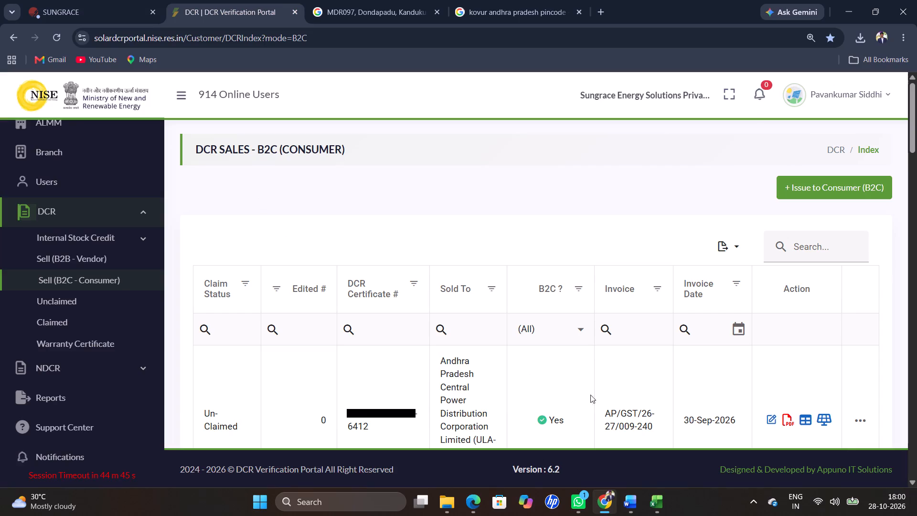
Save the newly issued DCR certificate PDF in DCR009's 240_ folder, named with the copied service number followed by -240.
{"action": "left_click", "coordinate": [786, 415]}
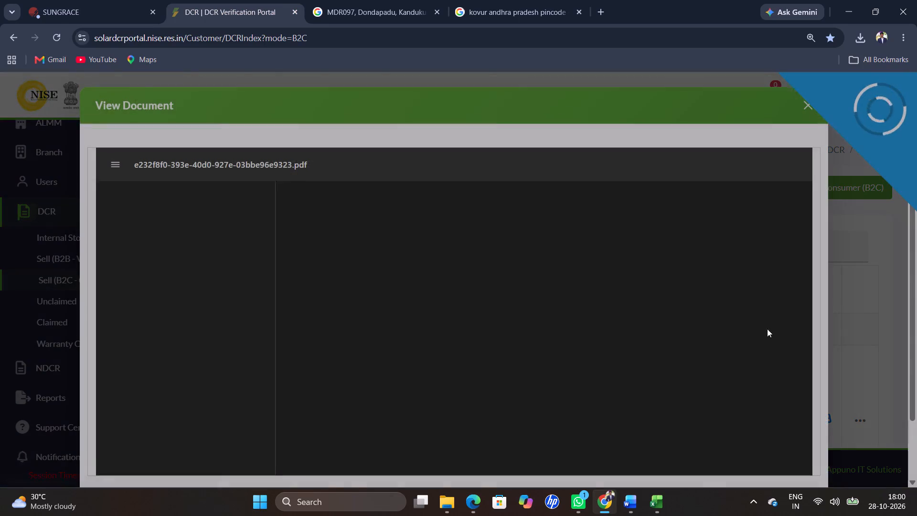
{"action": "left_click", "coordinate": [746, 173]}
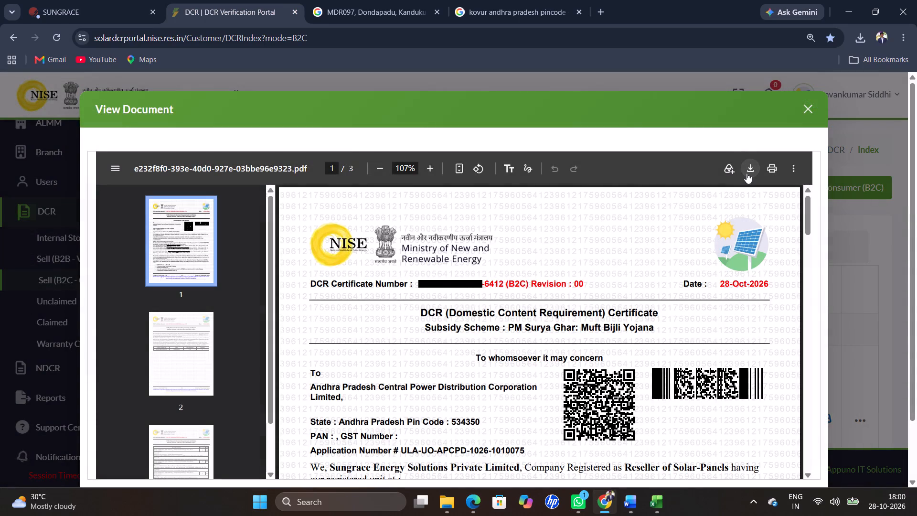
{"action": "key", "text": "ctrl+v"}
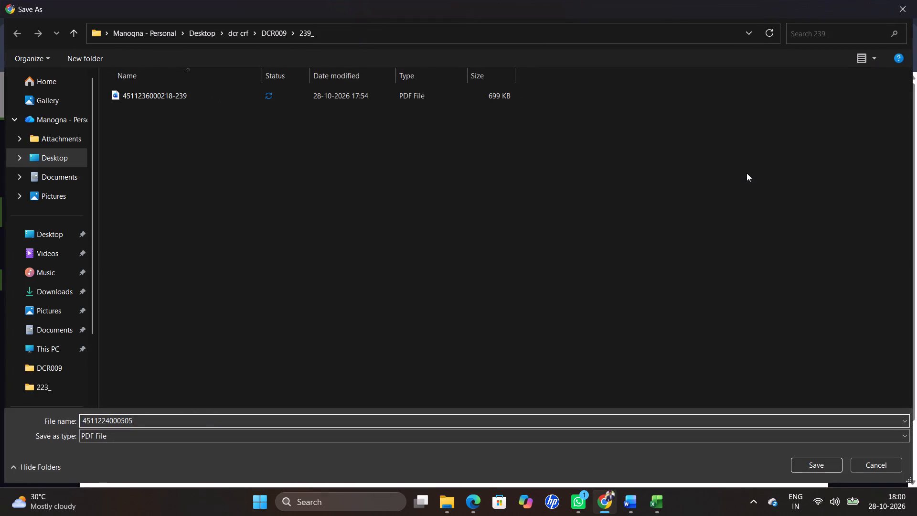
{"action": "type", "text": "-240"}
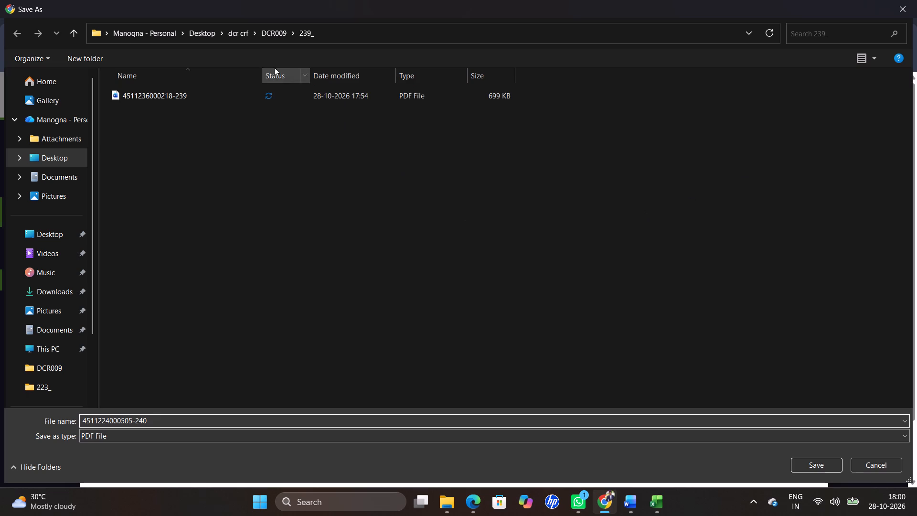
{"action": "left_click", "coordinate": [285, 33]}
{"action": "scroll", "coordinate": [238, 336], "scroll_direction": "down", "scroll_amount": 6}
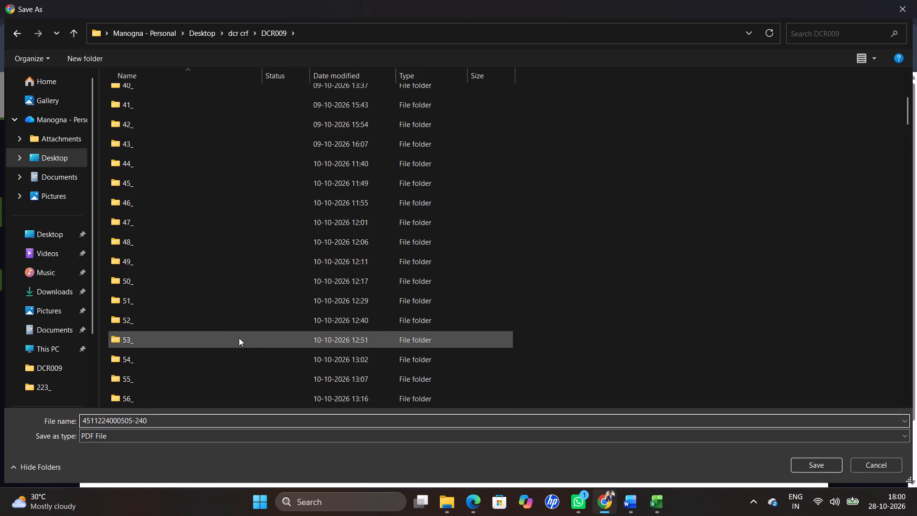
{"action": "scroll", "coordinate": [239, 338], "scroll_direction": "down", "scroll_amount": 16}
{"action": "scroll", "coordinate": [243, 339], "scroll_direction": "down", "scroll_amount": 5}
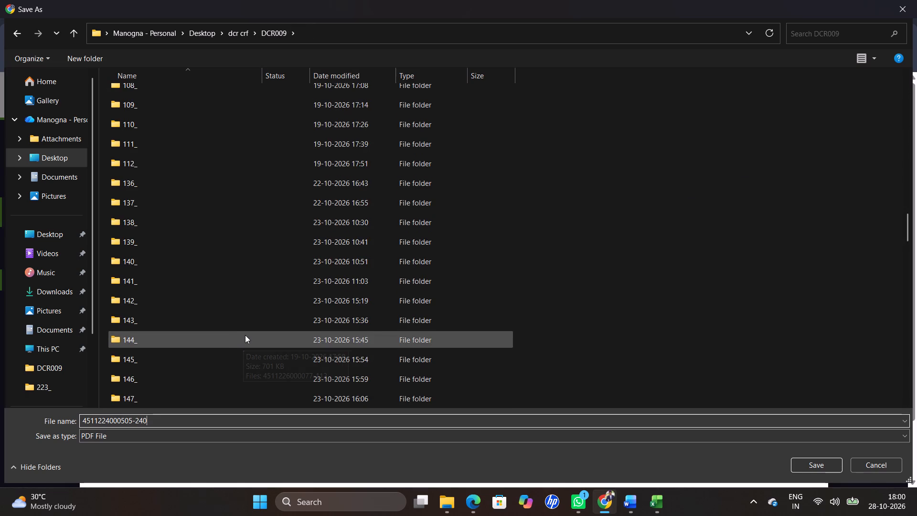
{"action": "scroll", "coordinate": [245, 334], "scroll_direction": "down", "scroll_amount": 5}
{"action": "scroll", "coordinate": [245, 334], "scroll_direction": "down", "scroll_amount": 20}
{"action": "scroll", "coordinate": [245, 334], "scroll_direction": "down", "scroll_amount": 1}
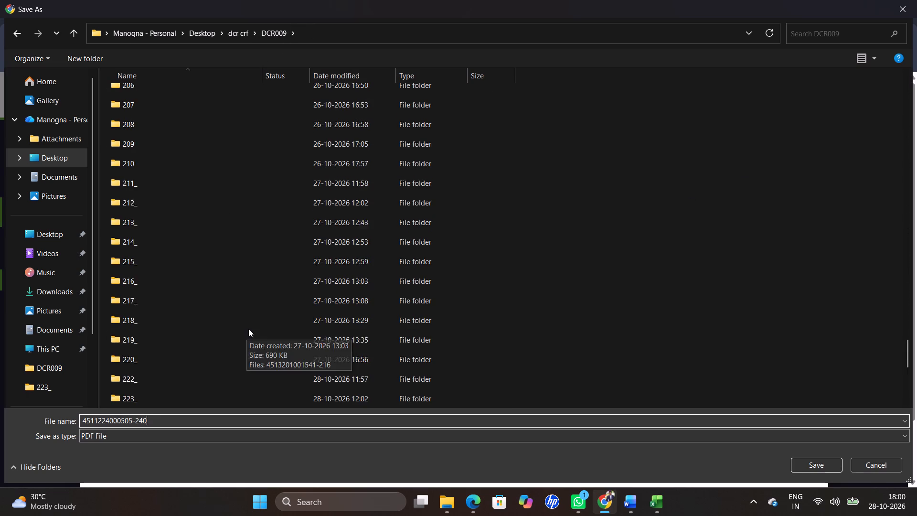
{"action": "scroll", "coordinate": [248, 329], "scroll_direction": "down", "scroll_amount": 17}
{"action": "scroll", "coordinate": [247, 332], "scroll_direction": "down", "scroll_amount": 6}
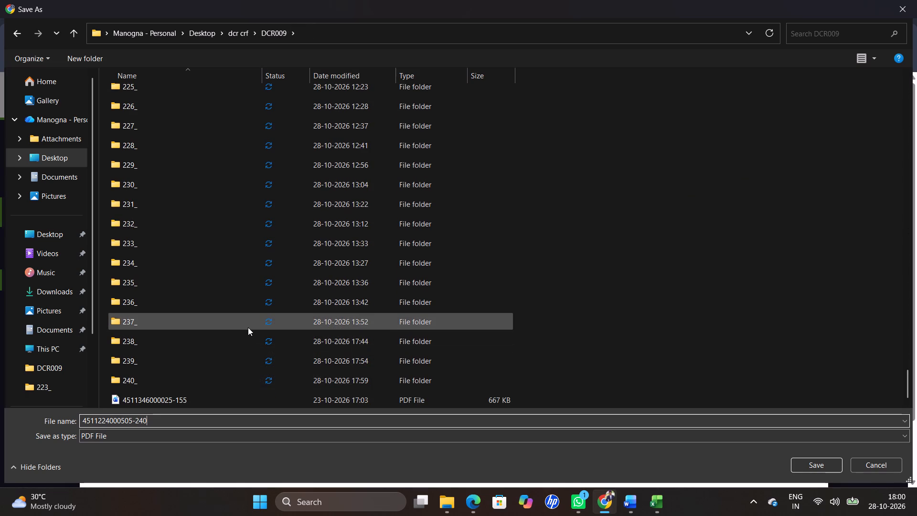
{"action": "scroll", "coordinate": [248, 327], "scroll_direction": "down", "scroll_amount": 7}
{"action": "left_click", "coordinate": [250, 370]}
{"action": "double_click", "coordinate": [250, 377]}
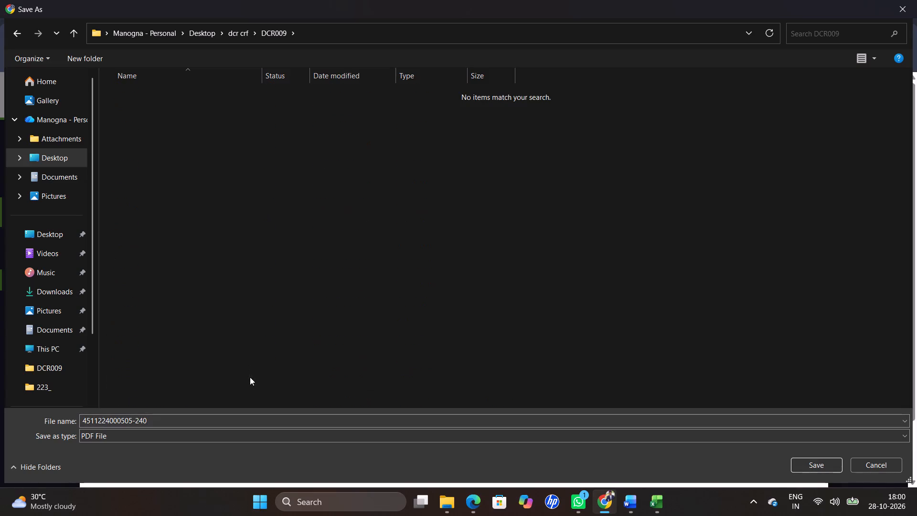
{"action": "left_click", "coordinate": [819, 457]}
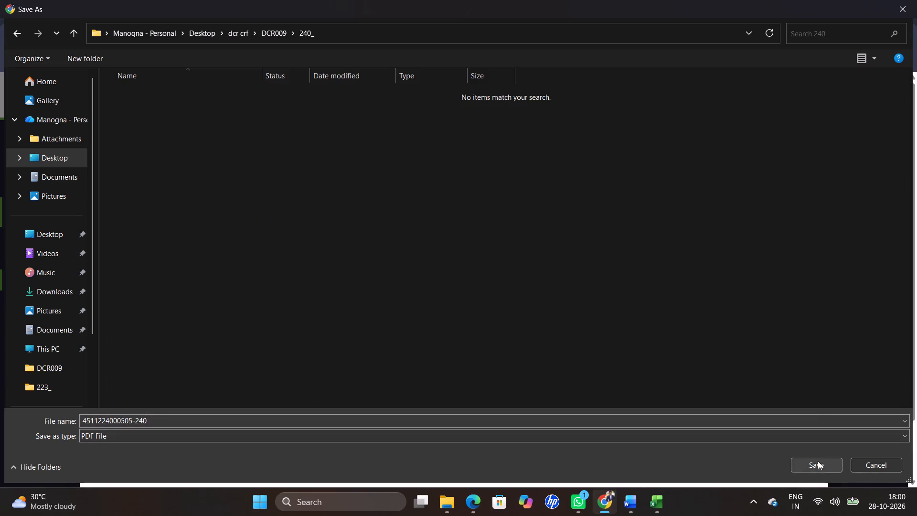
{"action": "left_click", "coordinate": [818, 461]}
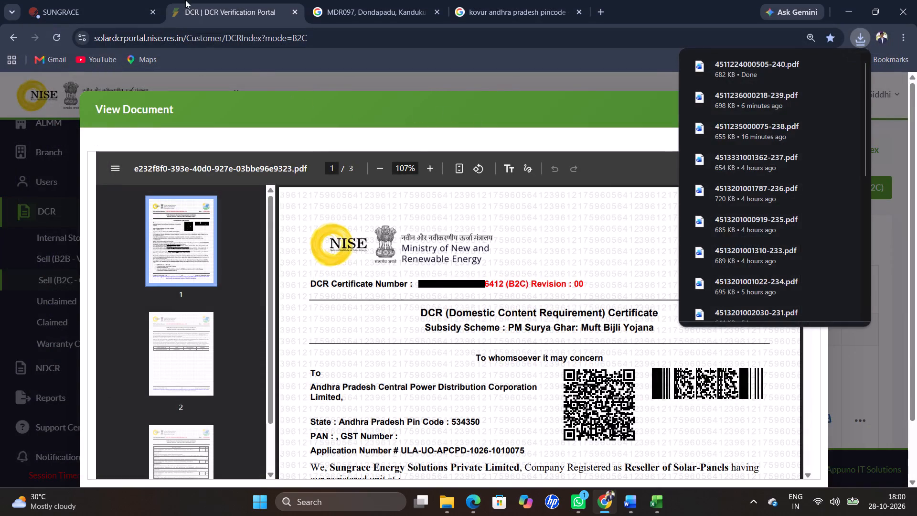
In the SUNGRACE work order's Project Stage form, attach the certificate PDF from the 240_ folder as the DCR upload and submit it.
{"action": "left_click", "coordinate": [102, 10]}
{"action": "left_click", "coordinate": [562, 111]}
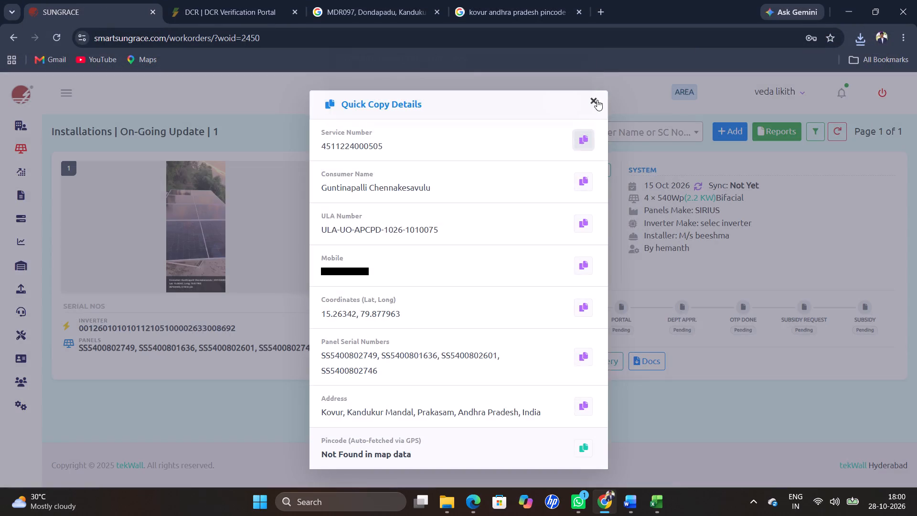
{"action": "left_click", "coordinate": [597, 100]}
{"action": "left_click", "coordinate": [503, 355]}
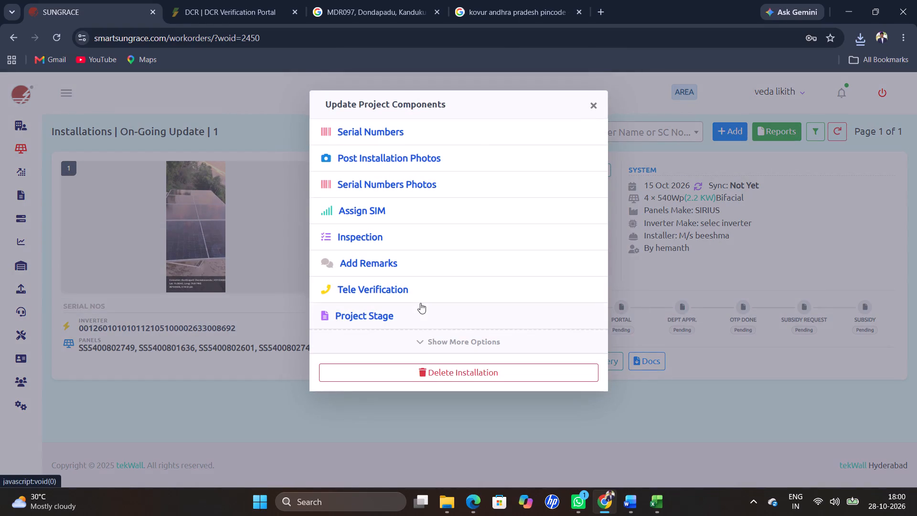
{"action": "left_click", "coordinate": [420, 309]}
{"action": "scroll", "coordinate": [423, 307], "scroll_direction": "down", "scroll_amount": 3}
{"action": "left_click", "coordinate": [334, 405]}
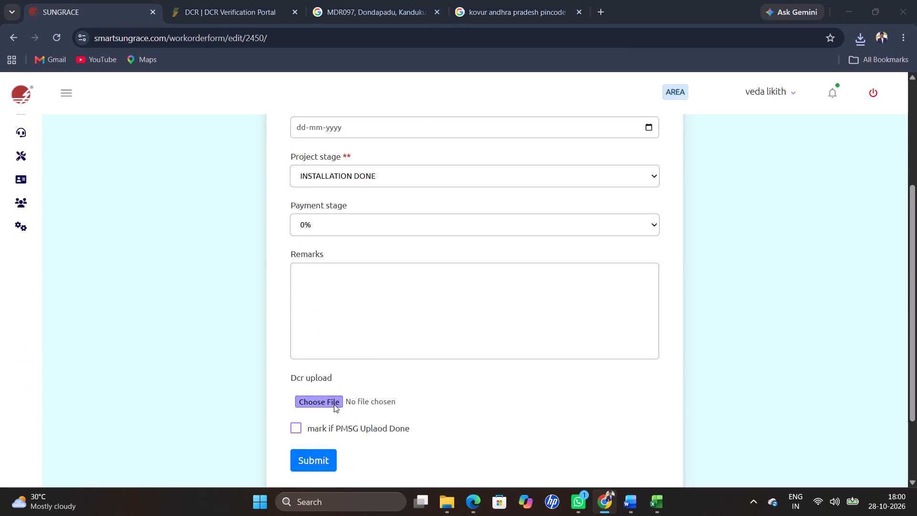
{"action": "left_click", "coordinate": [274, 34]}
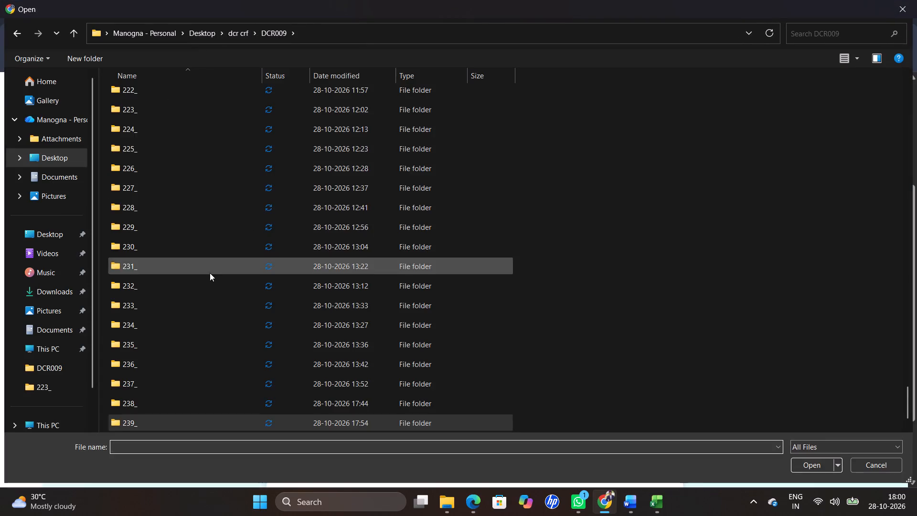
{"action": "scroll", "coordinate": [210, 273], "scroll_direction": "down", "scroll_amount": 4}
{"action": "left_click", "coordinate": [211, 404]}
{"action": "left_click", "coordinate": [211, 404]}
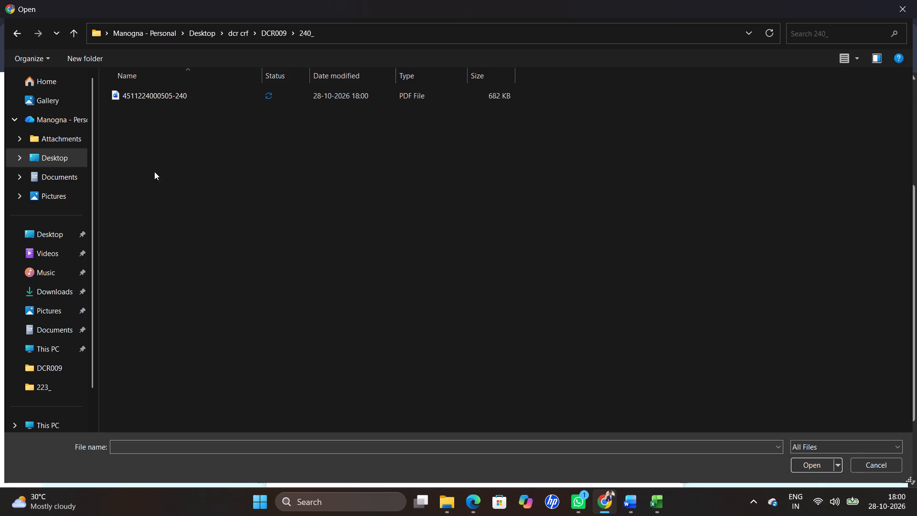
{"action": "left_click", "coordinate": [191, 93]}
{"action": "left_click", "coordinate": [192, 97]}
{"action": "double_click", "coordinate": [258, 93]}
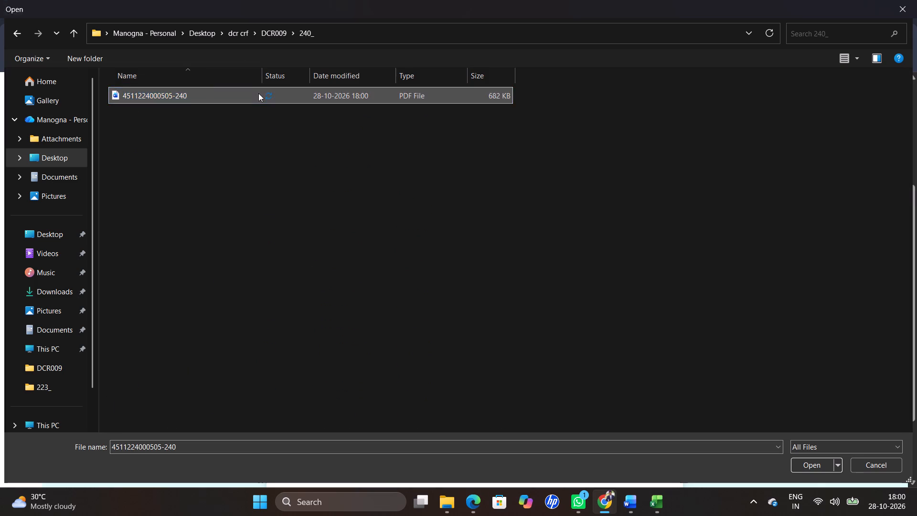
{"action": "left_click", "coordinate": [316, 463]}
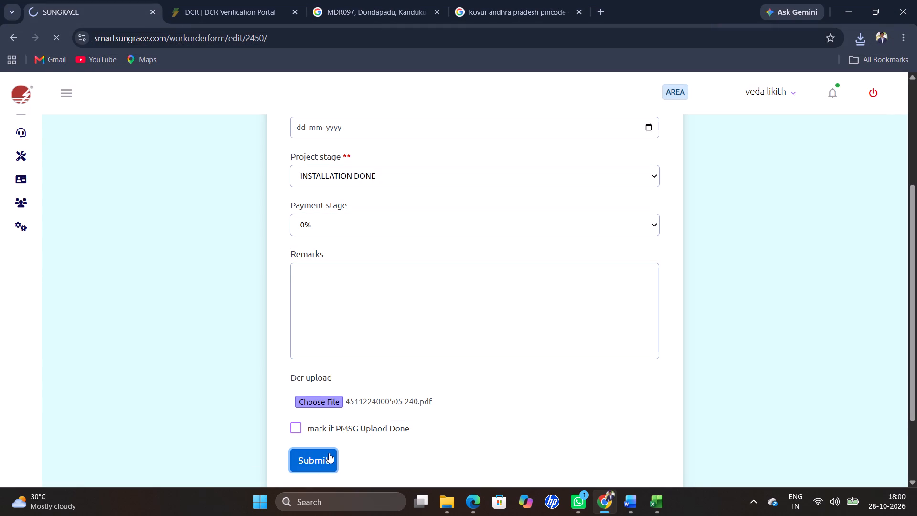
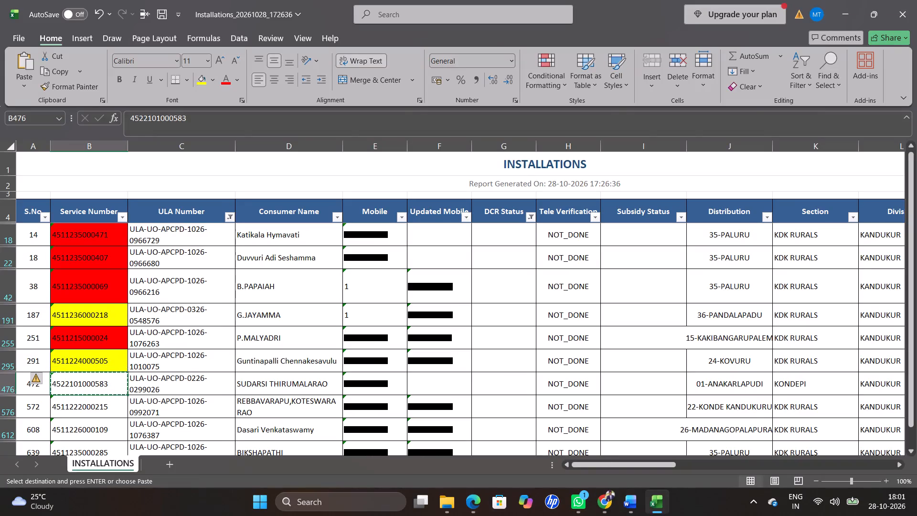
Look up the S.No 472 work order in SUNGRACE by its copied service number, and check its Installation Stage in the Excel sheet.
{"action": "left_click", "coordinate": [608, 460]}
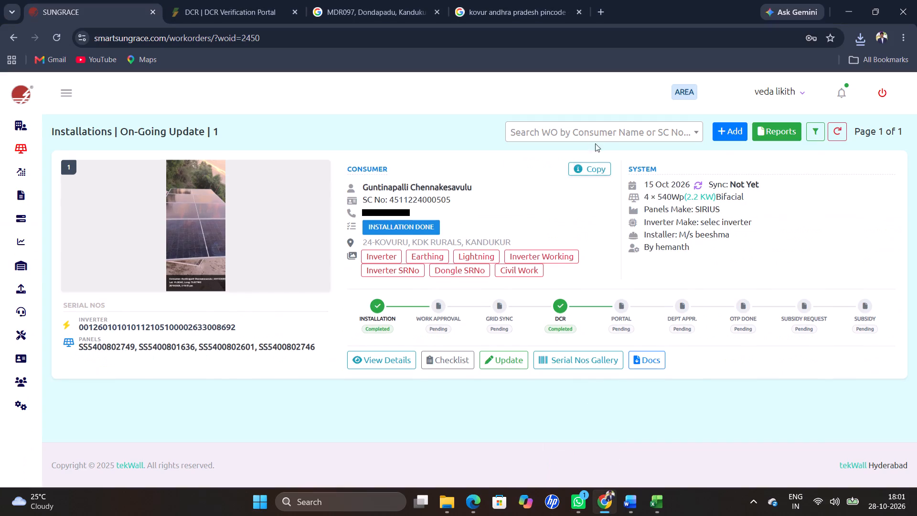
{"action": "left_click", "coordinate": [592, 131]}
{"action": "key", "text": "ctrl+v"}
{"action": "key", "text": "Return"}
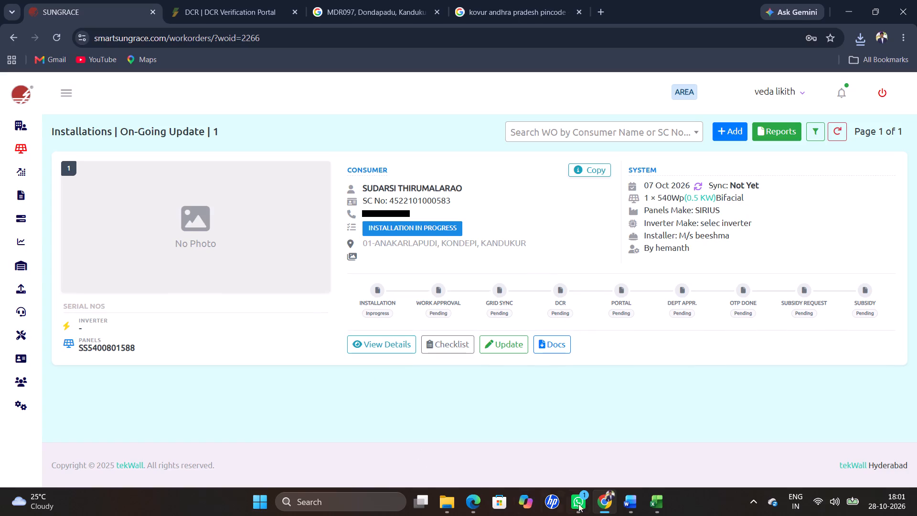
{"action": "left_click", "coordinate": [659, 465]}
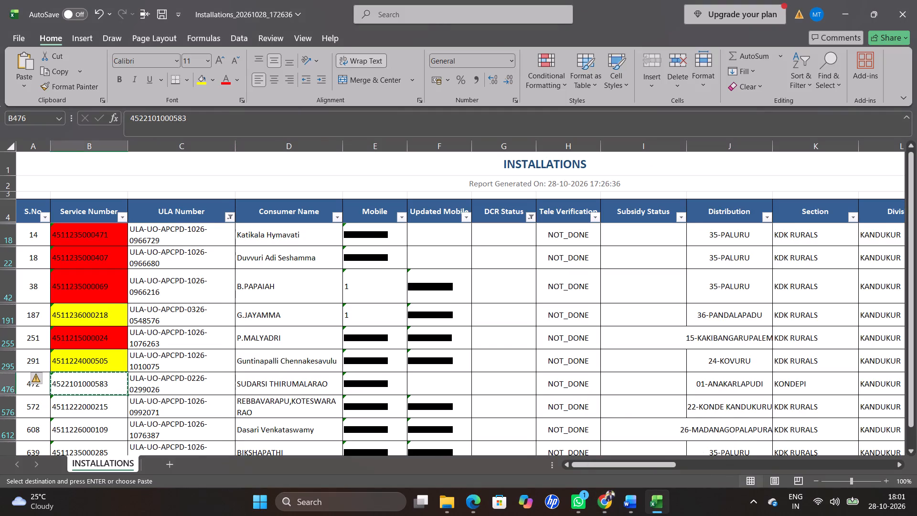
{"action": "left_click_drag", "start_coordinate": [588, 465], "coordinate": [611, 464]}
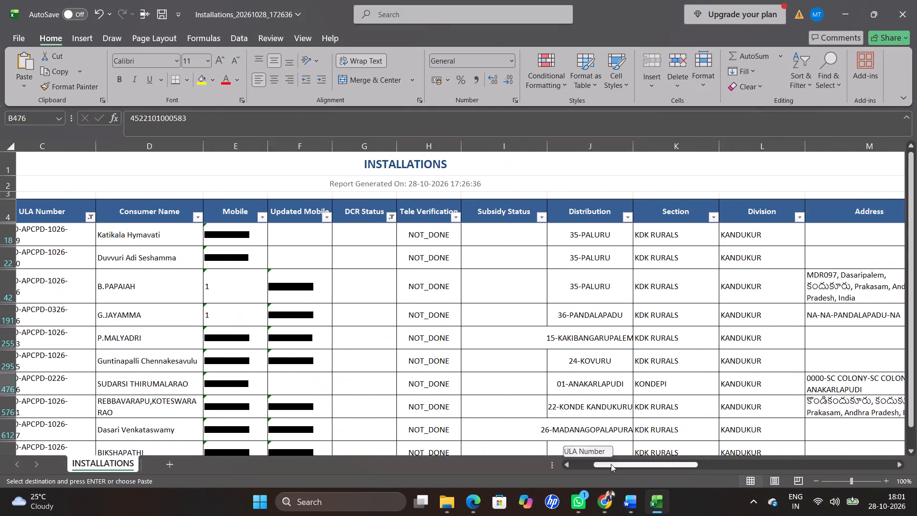
{"action": "left_click_drag", "start_coordinate": [611, 464], "coordinate": [700, 471]}
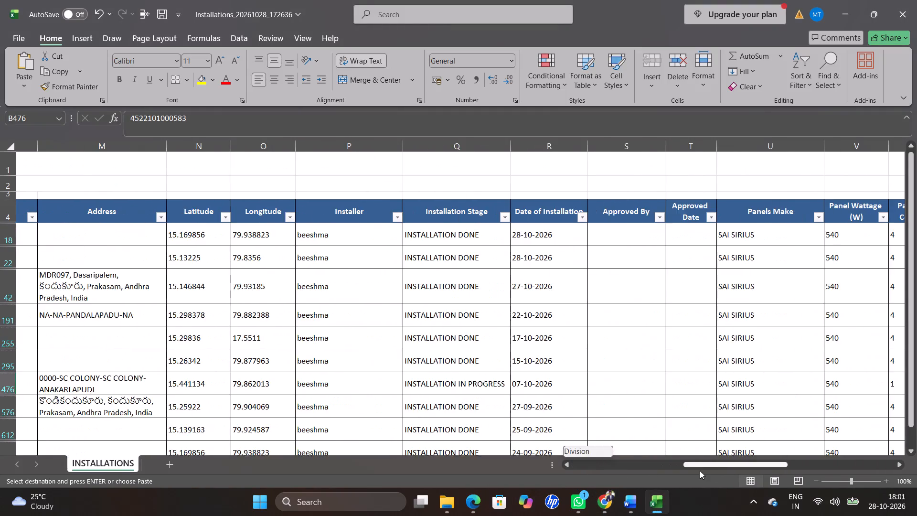
{"action": "left_click_drag", "start_coordinate": [700, 471], "coordinate": [536, 472]}
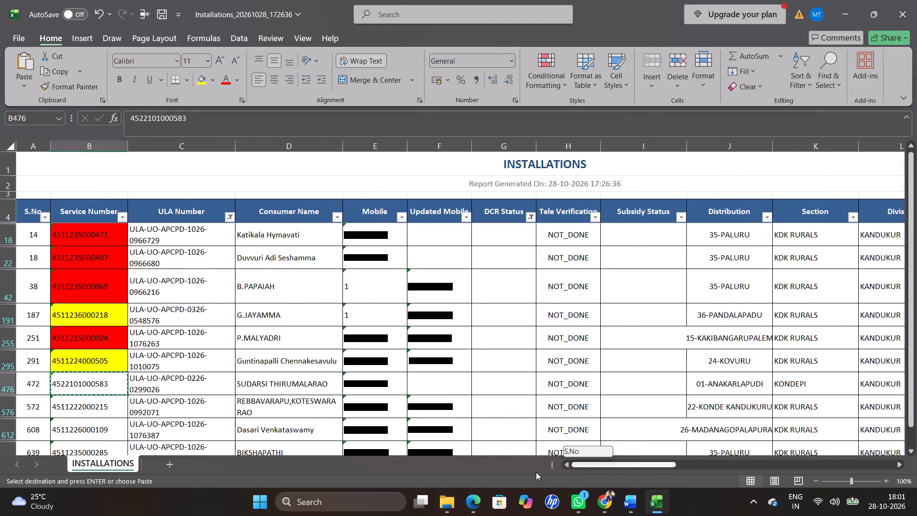
{"action": "left_click_drag", "start_coordinate": [536, 472], "coordinate": [533, 471]}
Copy the S.No 572 service number from Excel and open its work order in SUNGRACE.
{"action": "left_click", "coordinate": [118, 411]}
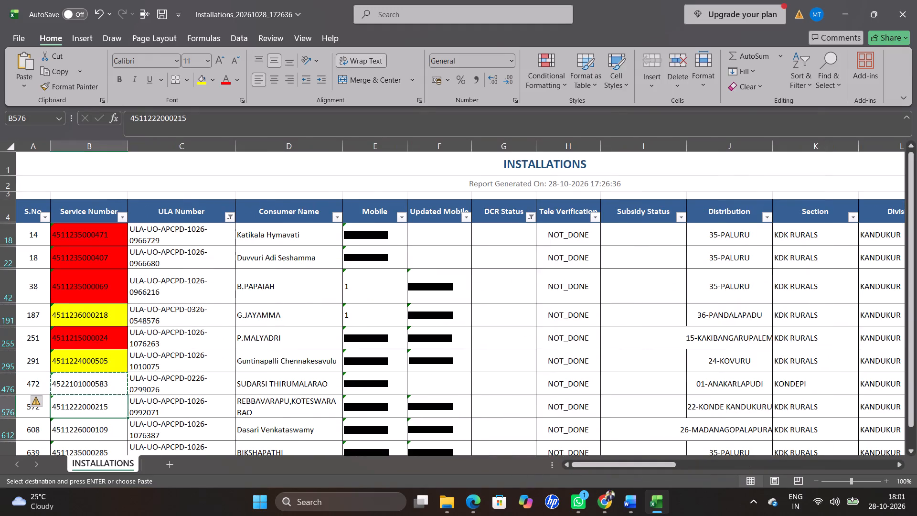
{"action": "key", "text": "ctrl+c"}
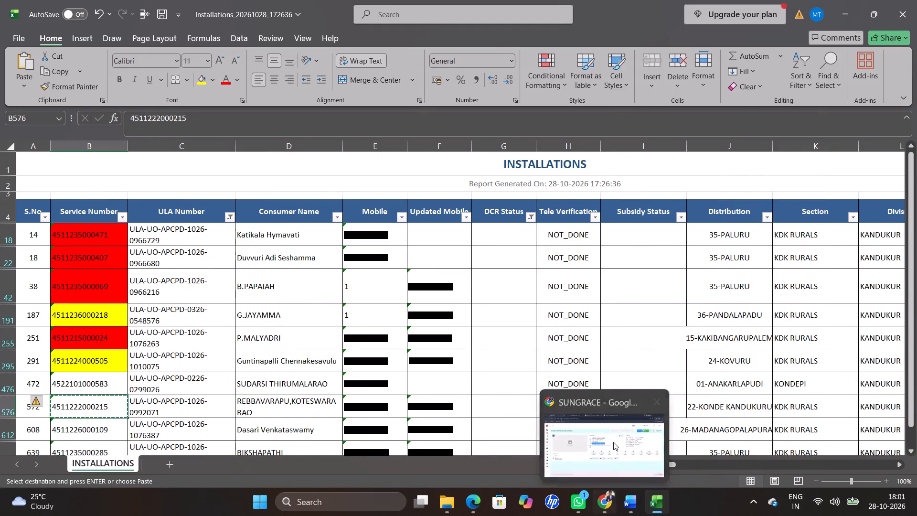
{"action": "left_click", "coordinate": [614, 441]}
{"action": "left_click", "coordinate": [611, 133]}
{"action": "key", "text": "ctrl+v"}
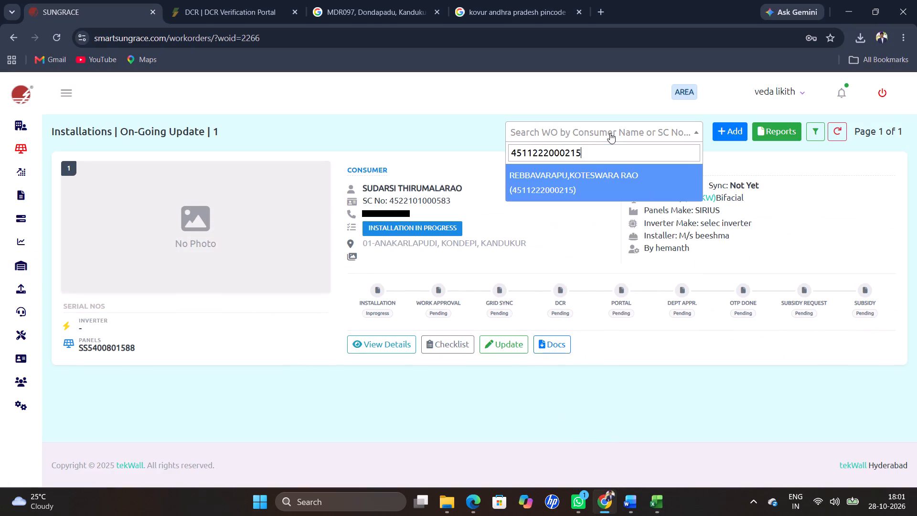
{"action": "key", "text": "Return"}
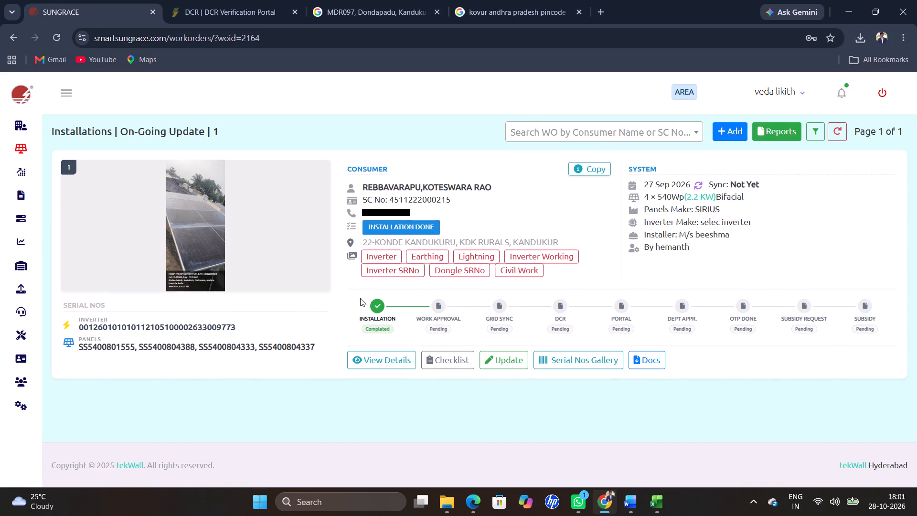
Copy the work order's ULA number and enter it as the Consumer Application Number in a new B2C issue form on the DCR portal.
{"action": "left_click", "coordinate": [598, 172]}
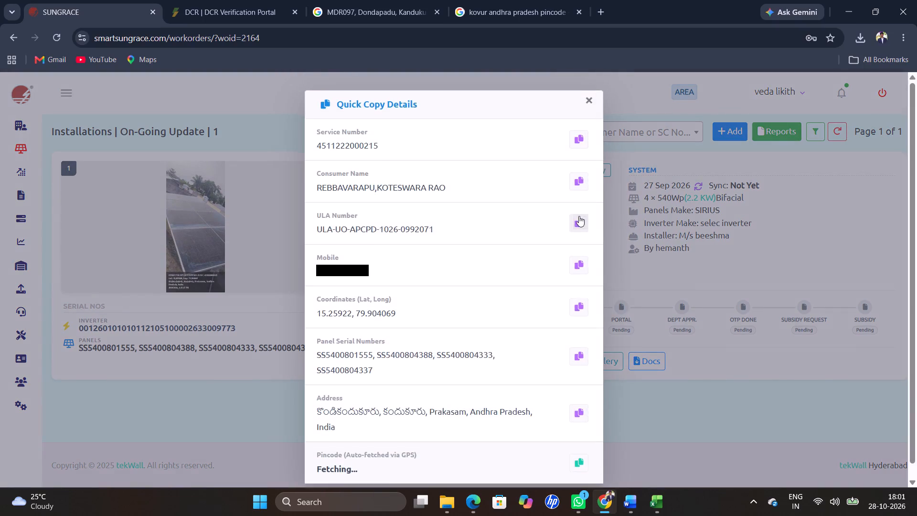
{"action": "left_click", "coordinate": [579, 216]}
{"action": "left_click", "coordinate": [245, 10]}
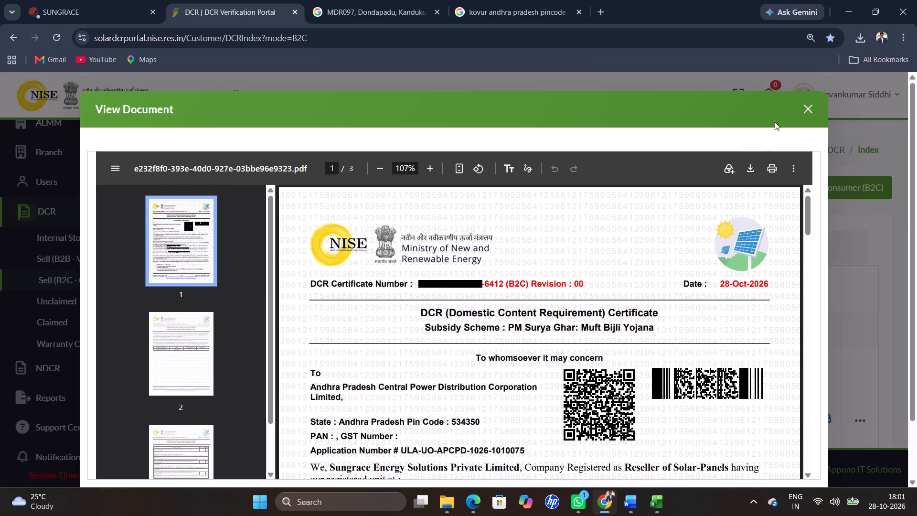
{"action": "left_click", "coordinate": [802, 107]}
{"action": "left_click", "coordinate": [808, 178]}
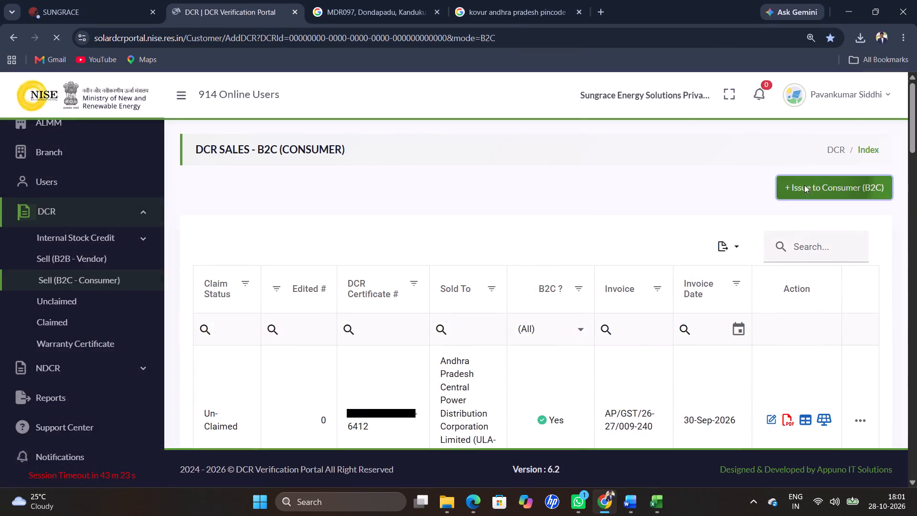
{"action": "left_click", "coordinate": [471, 265]}
{"action": "key", "text": "ctrl+v"}
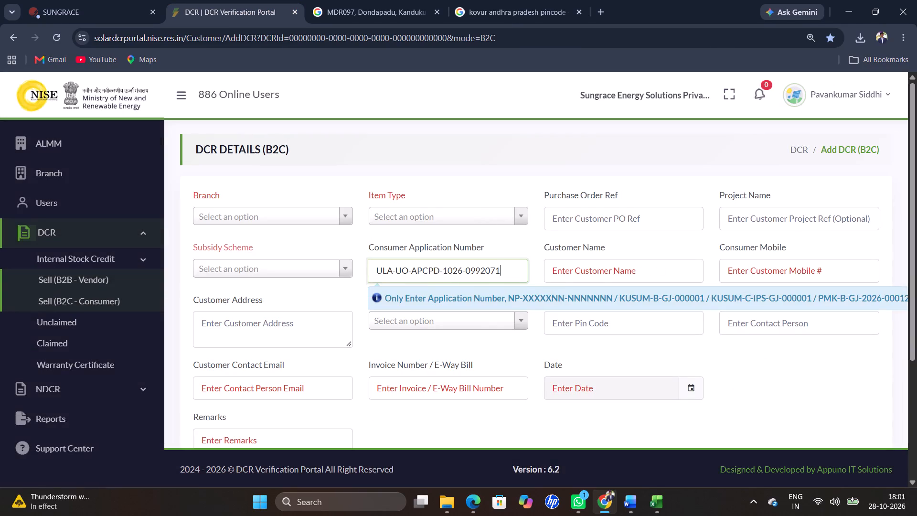
Set the branch to Andhra Pradesh, the subsidy scheme to PM Surya Ghar: Muft Bijli Yojana, and the item type to Solar Panels.
{"action": "left_click", "coordinate": [246, 221]}
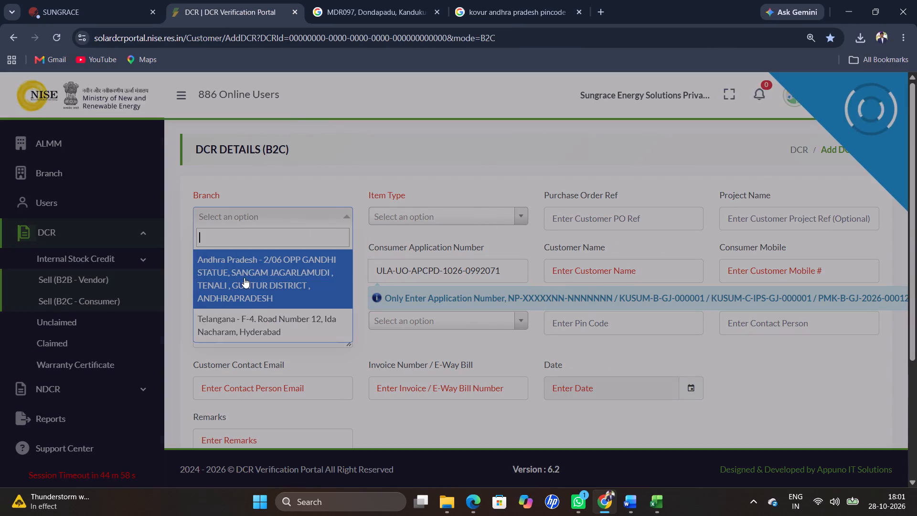
{"action": "left_click", "coordinate": [244, 278]}
{"action": "left_click", "coordinate": [246, 268]}
{"action": "left_click", "coordinate": [253, 368]}
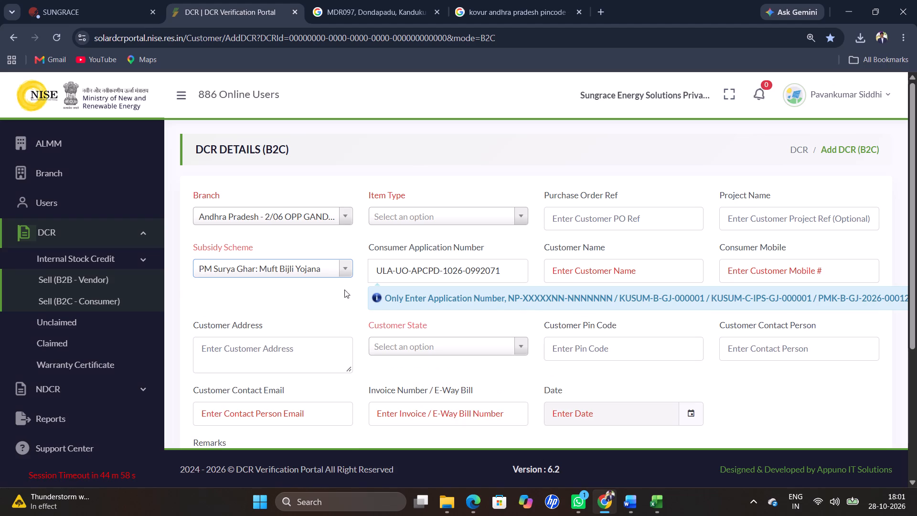
{"action": "left_click", "coordinate": [394, 218]}
{"action": "left_click", "coordinate": [390, 259]}
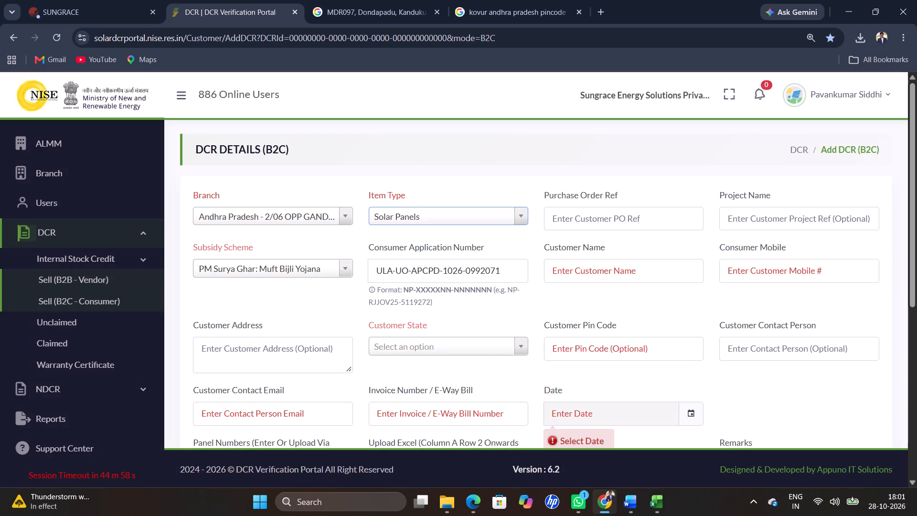
{"action": "left_click", "coordinate": [553, 276]}
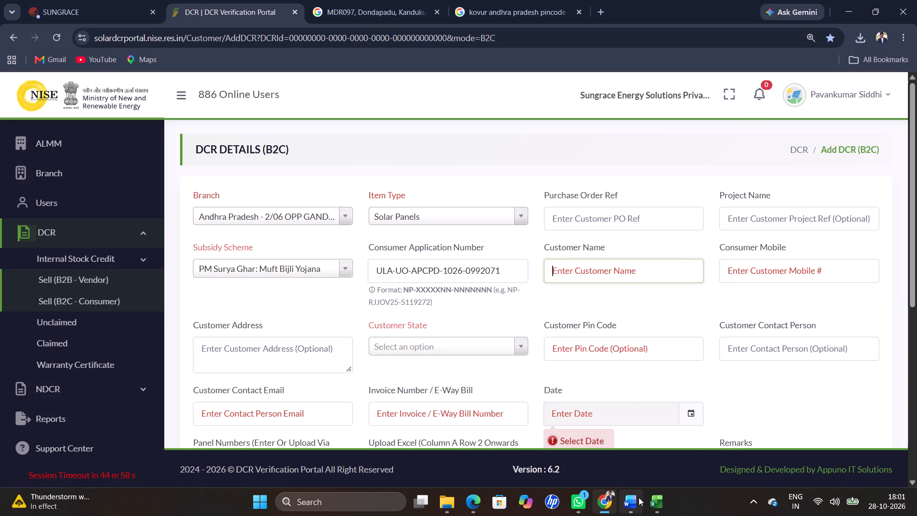
{"action": "left_click", "coordinate": [637, 451]}
{"action": "scroll", "coordinate": [322, 204], "scroll_direction": "up", "scroll_amount": 4}
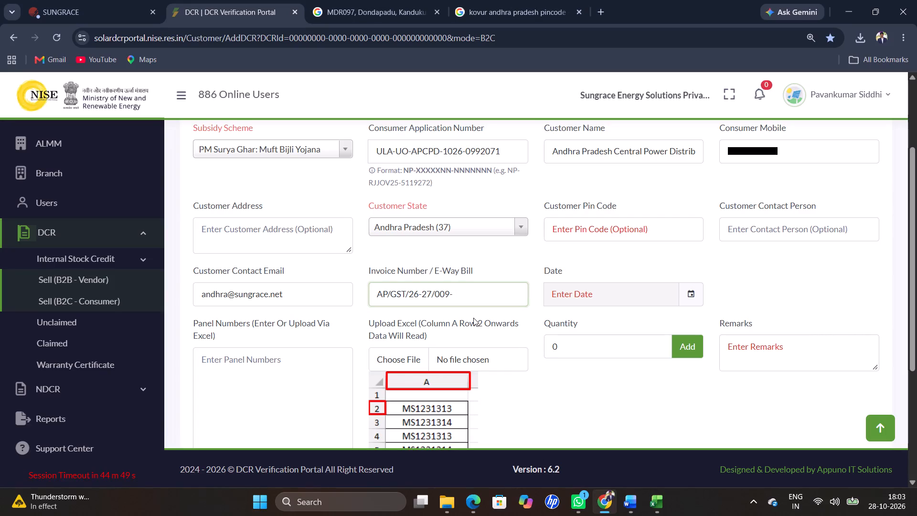
{"action": "type", "text": "240"}
{"action": "left_click", "coordinate": [563, 301]}
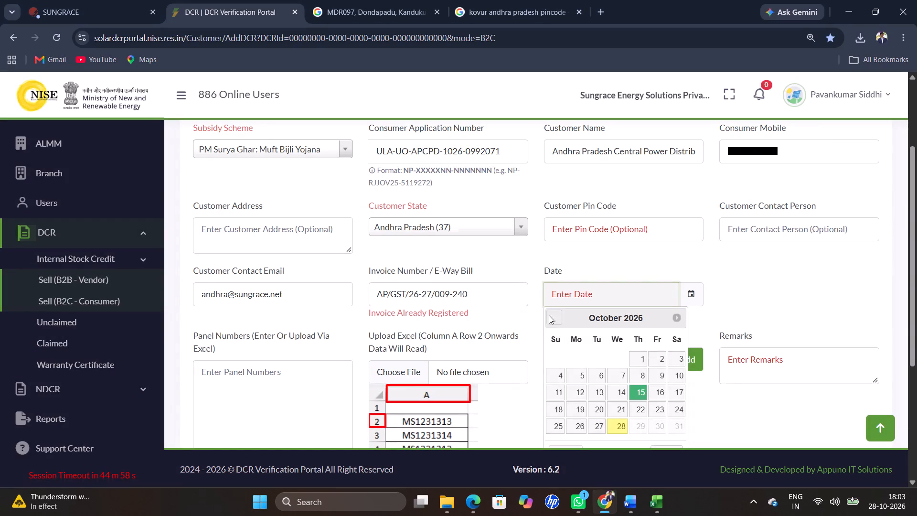
Change the Invoice Number / E-Way Bill to AP/GST/26-27/009-241, checking the last numbered folder in DCR009 for the sequence.
{"action": "double_click", "coordinate": [510, 305]}
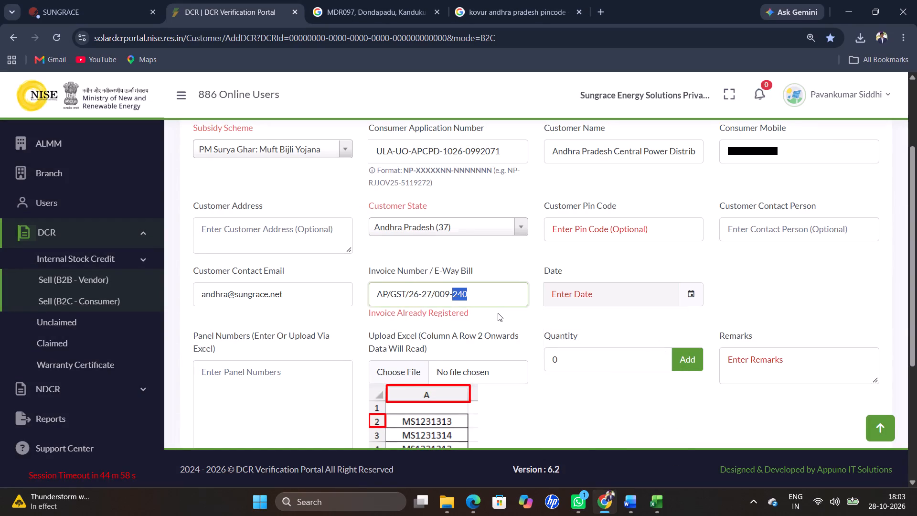
{"action": "key", "text": "BackSpace"}
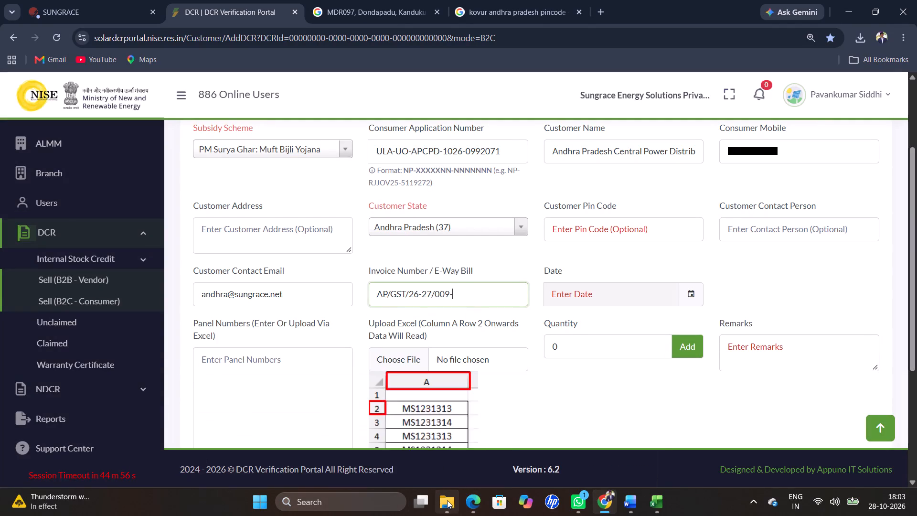
{"action": "left_click", "coordinate": [442, 460]}
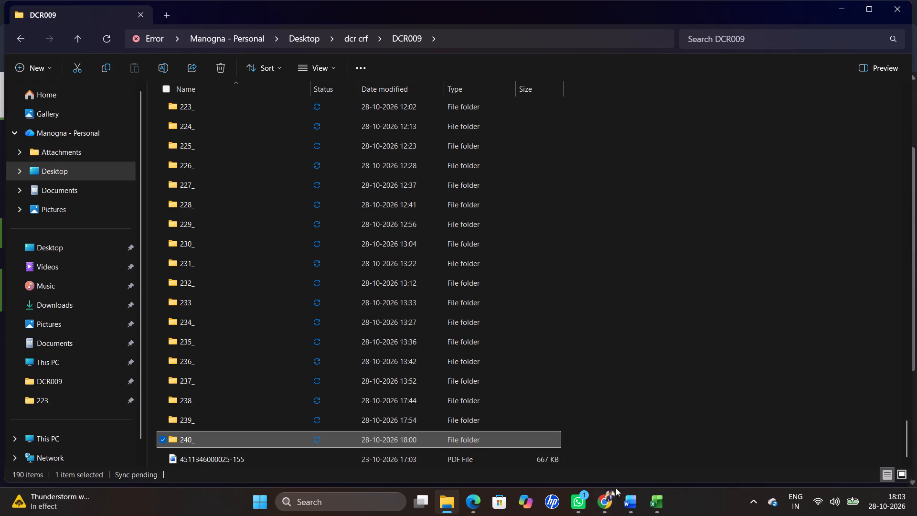
{"action": "left_click", "coordinate": [594, 466]}
{"action": "type", "text": "241"}
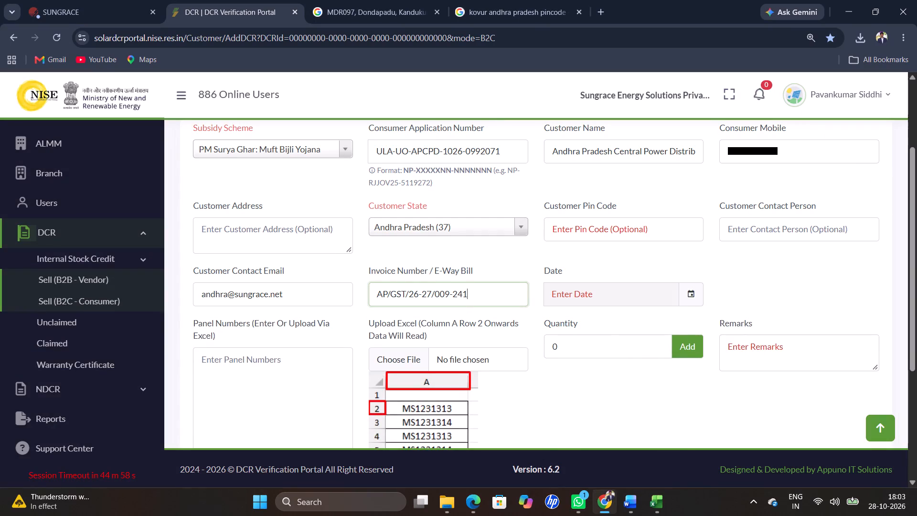
Set the invoice date to 30-Sep-2026.
{"action": "left_click", "coordinate": [602, 300]}
{"action": "left_click", "coordinate": [558, 316]}
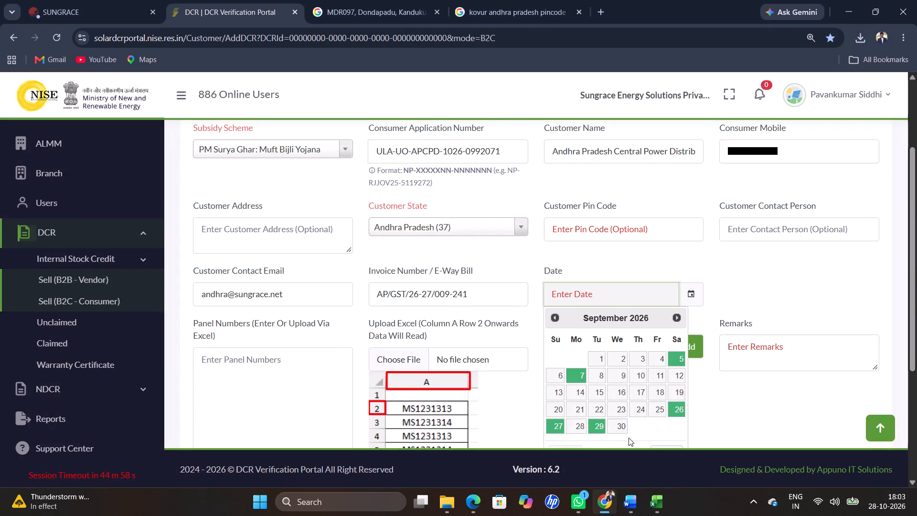
{"action": "left_click", "coordinate": [629, 430]}
{"action": "left_click", "coordinate": [615, 424]}
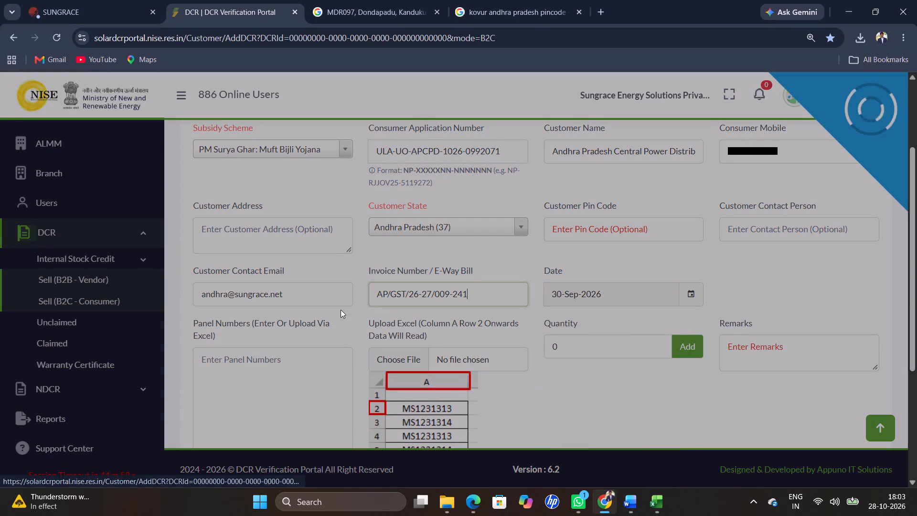
Copy the panel serial numbers from the SUNGRACE work order's Quick Copy Details into the DCR form's Panel Numbers field.
{"action": "scroll", "coordinate": [300, 325], "scroll_direction": "down", "scroll_amount": 1}
{"action": "left_click", "coordinate": [282, 344]}
{"action": "left_click_drag", "start_coordinate": [98, 17], "coordinate": [94, 19]}
{"action": "left_click", "coordinate": [557, 114]}
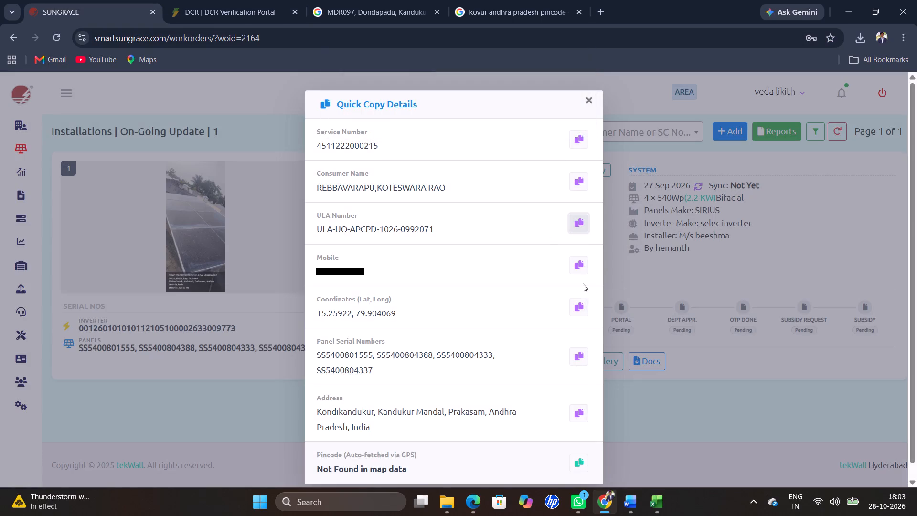
{"action": "left_click", "coordinate": [581, 355]}
{"action": "left_click", "coordinate": [282, 0]}
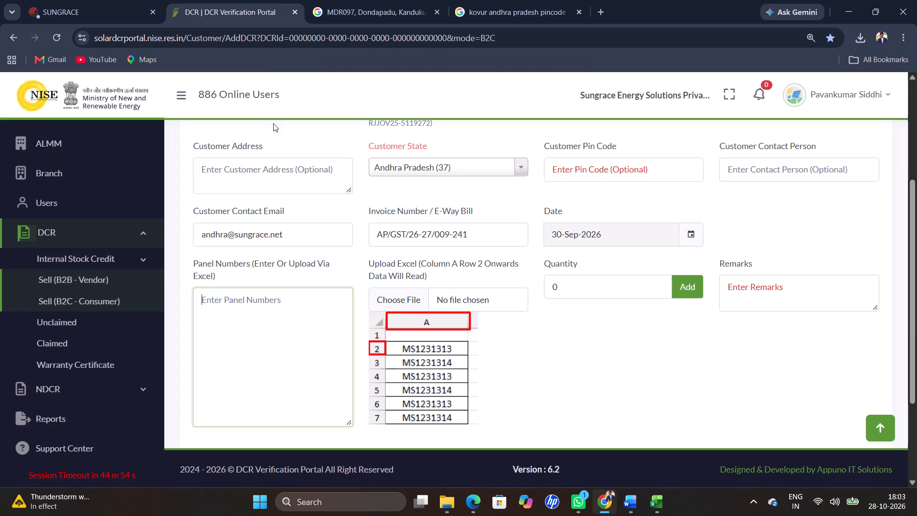
{"action": "key", "text": "ctrl+v"}
{"action": "key", "text": "Left"}
{"action": "key", "text": "Left"}
{"action": "key", "text": "Left"}
{"action": "key", "text": "Left"}
{"action": "key", "text": "Left"}
{"action": "key", "text": "Left"}
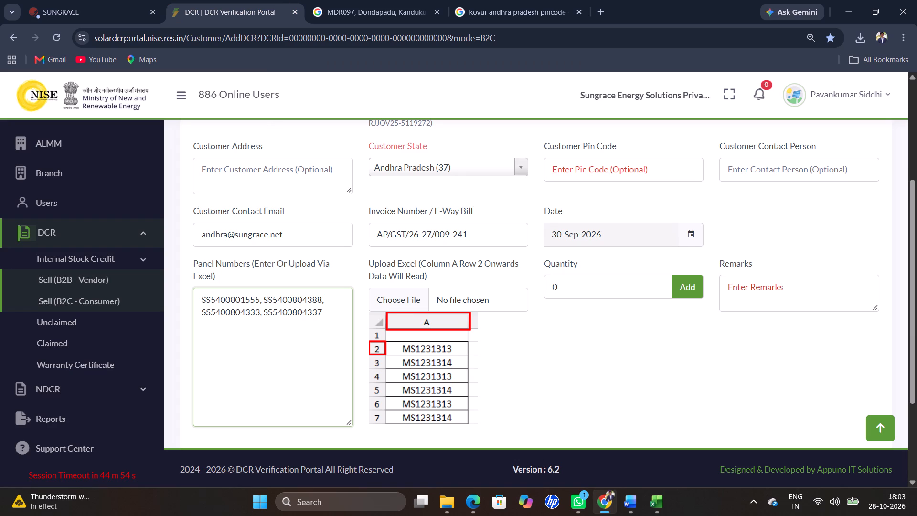
{"action": "key", "text": "Left"}
{"action": "key", "text": "Left"}
{"action": "key", "text": "Left"}
{"action": "key", "text": "Left"}
{"action": "key", "text": "Left"}
{"action": "key", "text": "Left"}
{"action": "key", "text": "BackSpace"}
{"action": "key", "text": "BackSpace"}
{"action": "key", "text": "Return"}
{"action": "key", "text": "Up"}
{"action": "key", "text": "Up"}
{"action": "key", "text": "Up"}
{"action": "key", "text": "Up"}
{"action": "key", "text": "Up"}
{"action": "key", "text": "Up"}
{"action": "key", "text": "Up"}
{"action": "key", "text": "Up"}
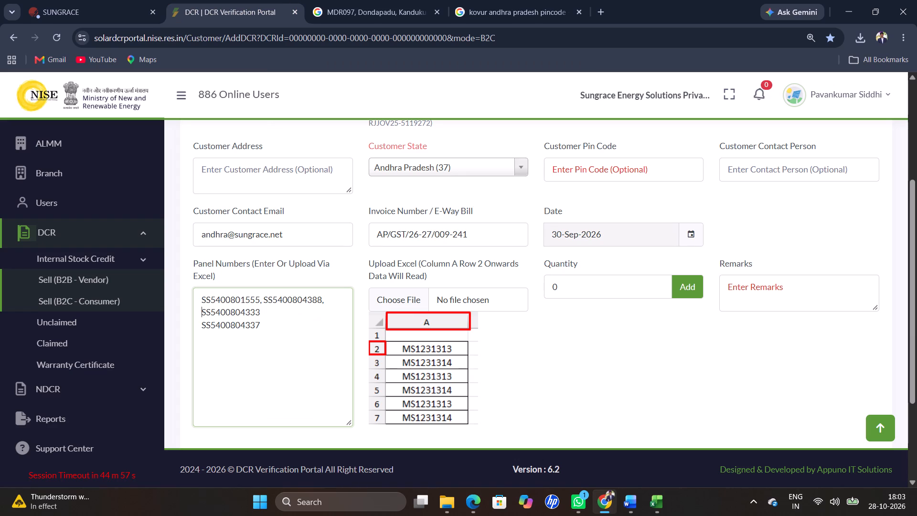
{"action": "key", "text": "Right"}
{"action": "key", "text": "Right"}
{"action": "key", "text": "Right"}
{"action": "key", "text": "Right"}
{"action": "key", "text": "Right"}
{"action": "key", "text": "Right"}
{"action": "key", "text": "Right"}
{"action": "key", "text": "Right"}
{"action": "key", "text": "Right"}
{"action": "key", "text": "Right"}
{"action": "key", "text": "Right"}
{"action": "key", "text": "Right"}
{"action": "key", "text": "Right"}
{"action": "key", "text": "Right"}
{"action": "key", "text": "BackSpace"}
{"action": "key", "text": "BackSpace"}
{"action": "key", "text": "Return"}
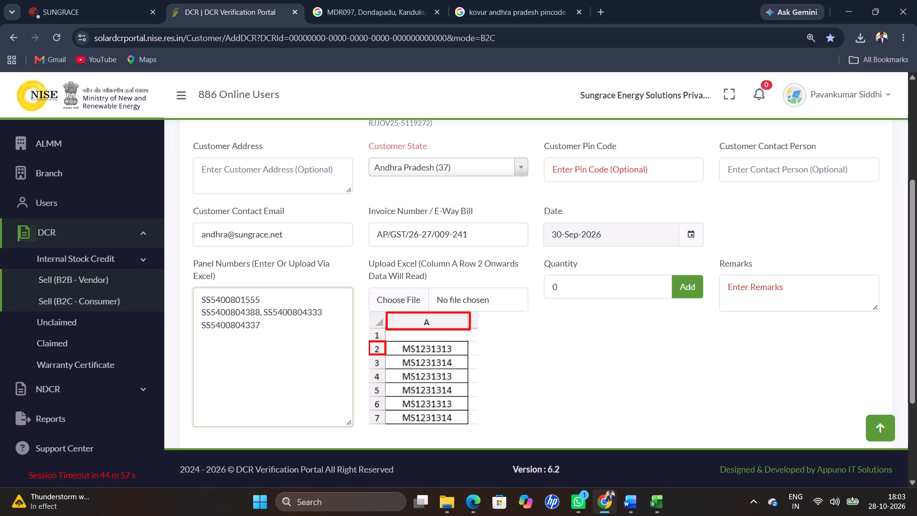
{"action": "key", "text": "Right"}
{"action": "key", "text": "Right"}
{"action": "key", "text": "Right"}
{"action": "key", "text": "Right"}
{"action": "key", "text": "Right"}
{"action": "key", "text": "Right"}
{"action": "key", "text": "Right"}
{"action": "key", "text": "Right"}
{"action": "key", "text": "Right"}
{"action": "key", "text": "Right"}
{"action": "key", "text": "Right"}
{"action": "key", "text": "Right"}
{"action": "key", "text": "Right"}
{"action": "key", "text": "Right"}
{"action": "key", "text": "Right"}
{"action": "key", "text": "Right"}
{"action": "key", "text": "Right"}
{"action": "key", "text": "Left"}
{"action": "key", "text": "Left"}
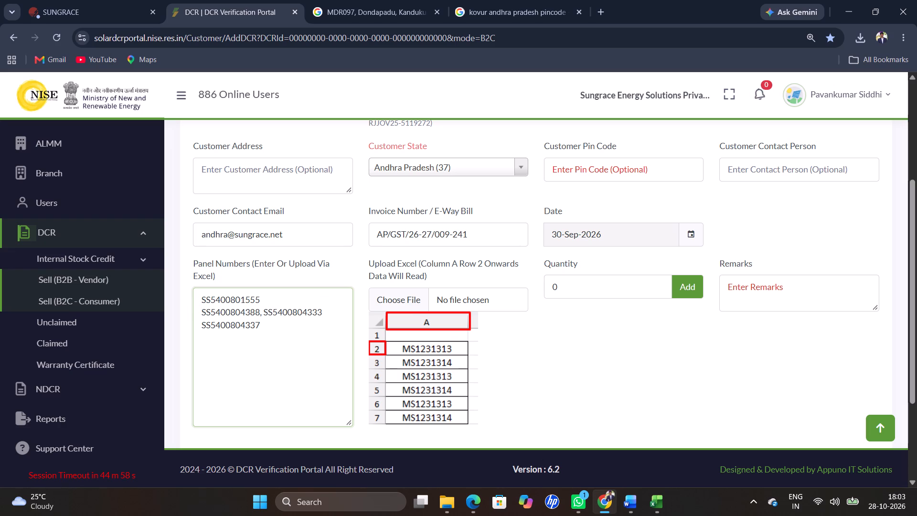
{"action": "key", "text": "Left"}
{"action": "key", "text": "BackSpace"}
{"action": "key", "text": "BackSpace"}
{"action": "key", "text": "Return"}
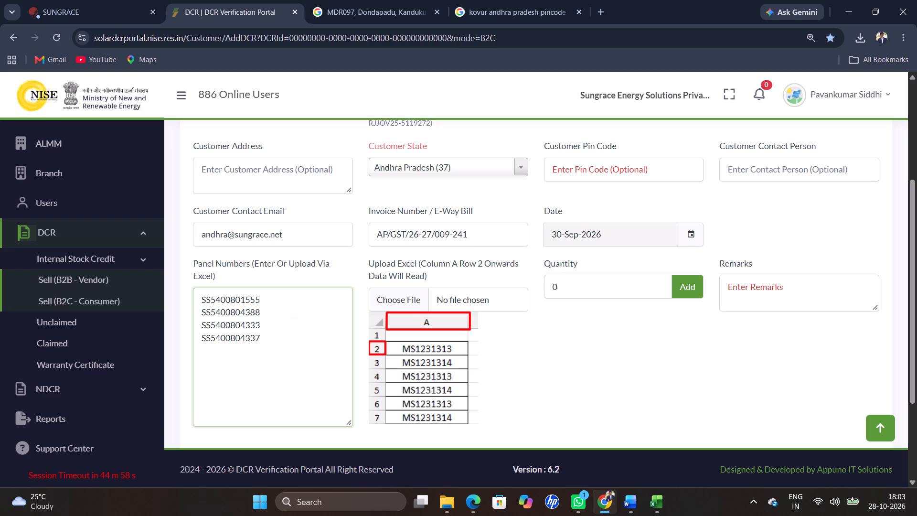
Set the Quantity to 4 and try to add the listed panels to the DCR form.
{"action": "left_click", "coordinate": [584, 291]}
{"action": "scroll", "coordinate": [584, 291], "scroll_direction": "up", "scroll_amount": 4}
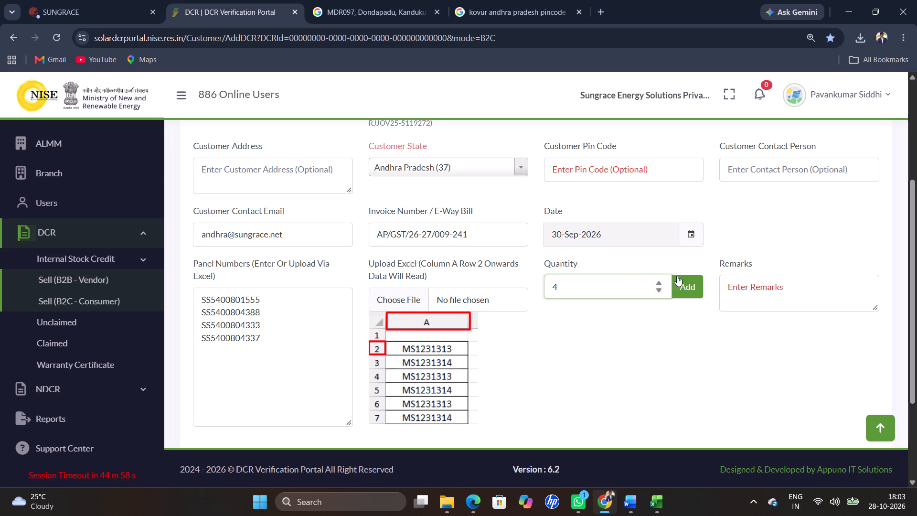
{"action": "left_click_drag", "start_coordinate": [692, 285], "coordinate": [693, 290]}
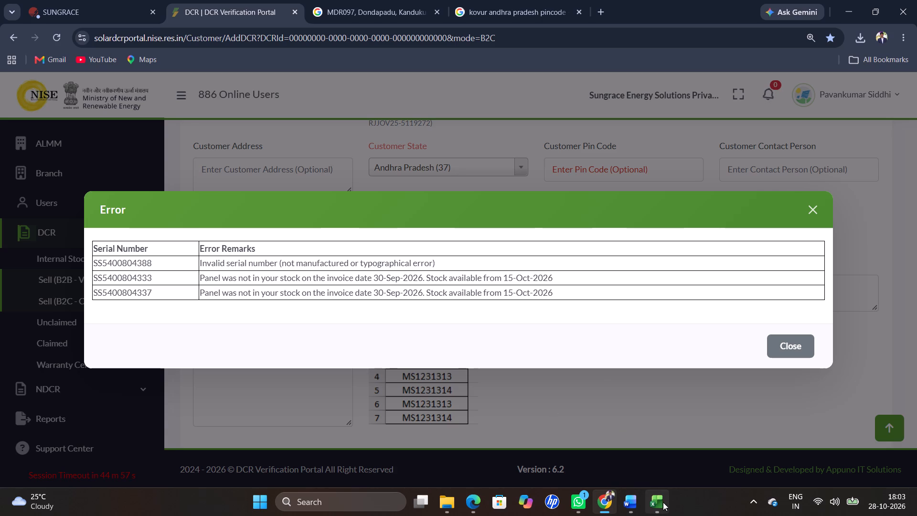
Switch to the Excel installations sheet and fill the current installation's service number cell, B576, with red.
{"action": "left_click_drag", "start_coordinate": [651, 474], "coordinate": [647, 470]}
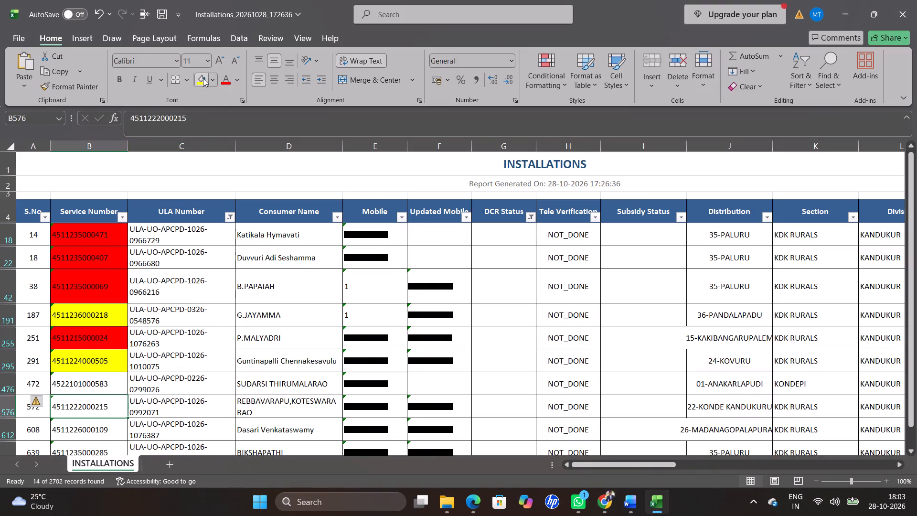
{"action": "left_click", "coordinate": [212, 79]}
{"action": "left_click", "coordinate": [218, 255]}
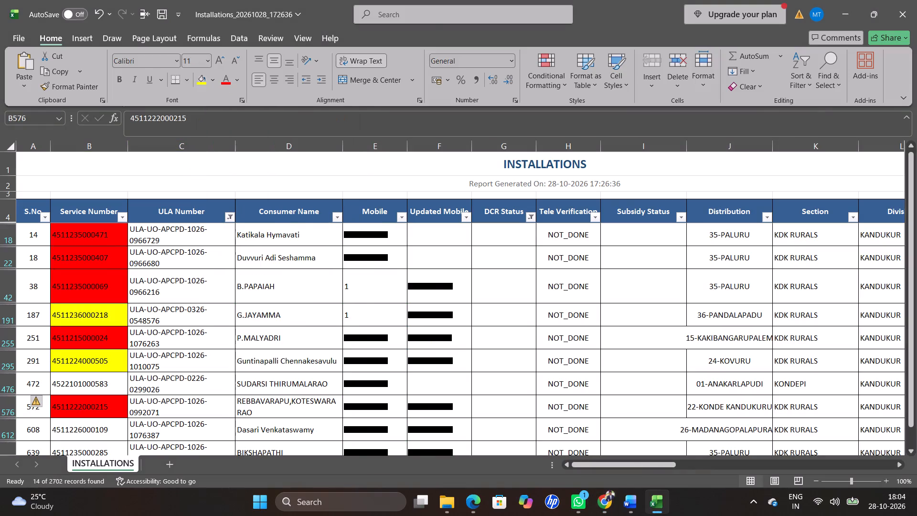
Copy the next service number, in cell B612, from Excel and open its work order in SUNGRACE.
{"action": "scroll", "coordinate": [222, 301], "scroll_direction": "down", "scroll_amount": 3}
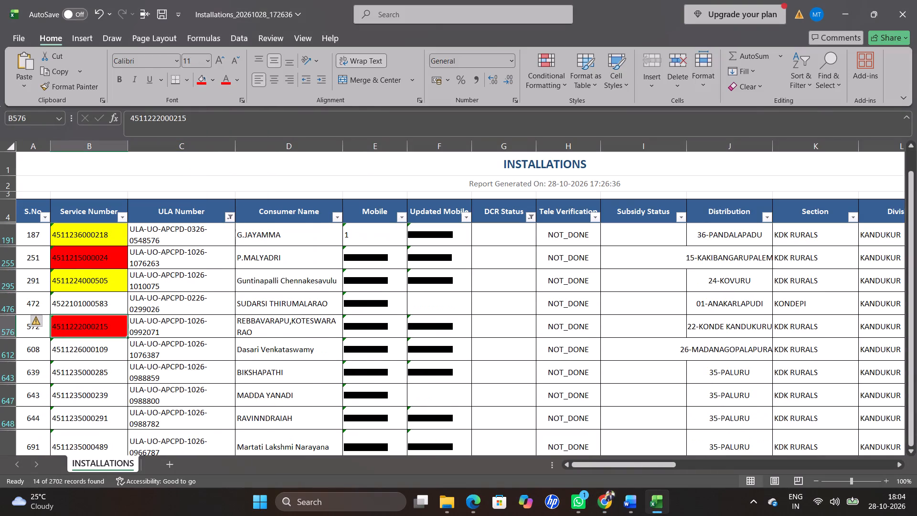
{"action": "key", "text": "Down"}
{"action": "key", "text": "ctrl+c"}
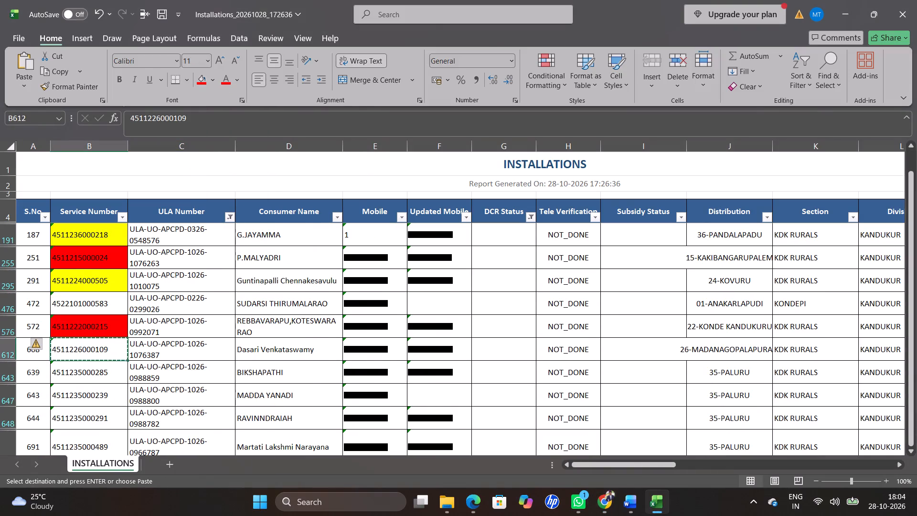
{"action": "left_click", "coordinate": [597, 454]}
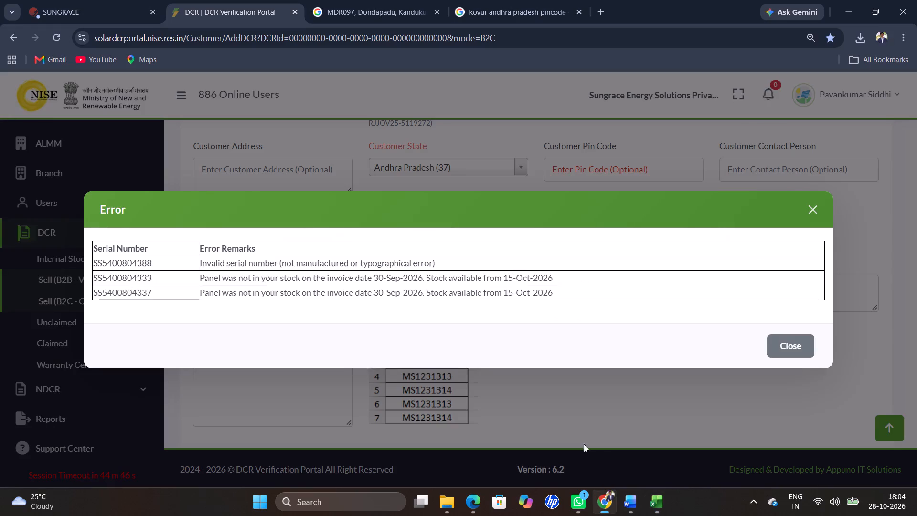
{"action": "left_click", "coordinate": [126, 16]}
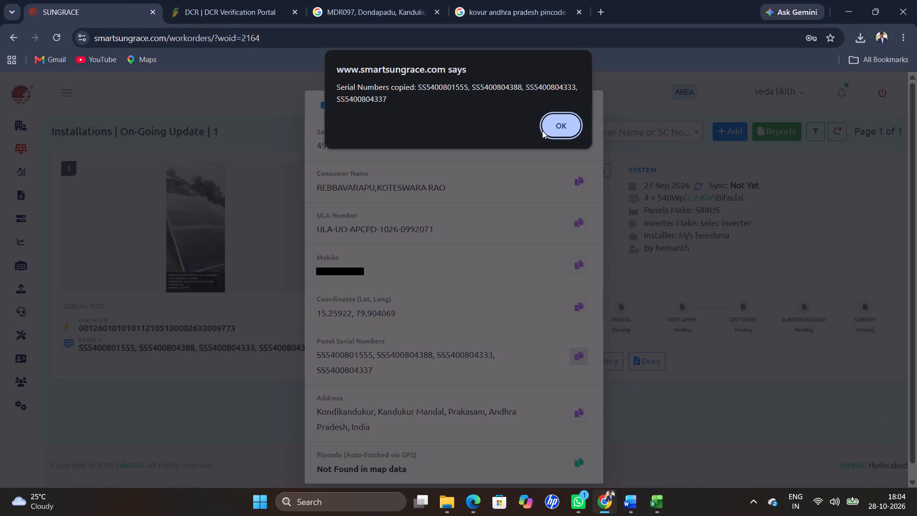
{"action": "left_click", "coordinate": [546, 130]}
{"action": "left_click", "coordinate": [585, 96]}
{"action": "left_click", "coordinate": [560, 125]}
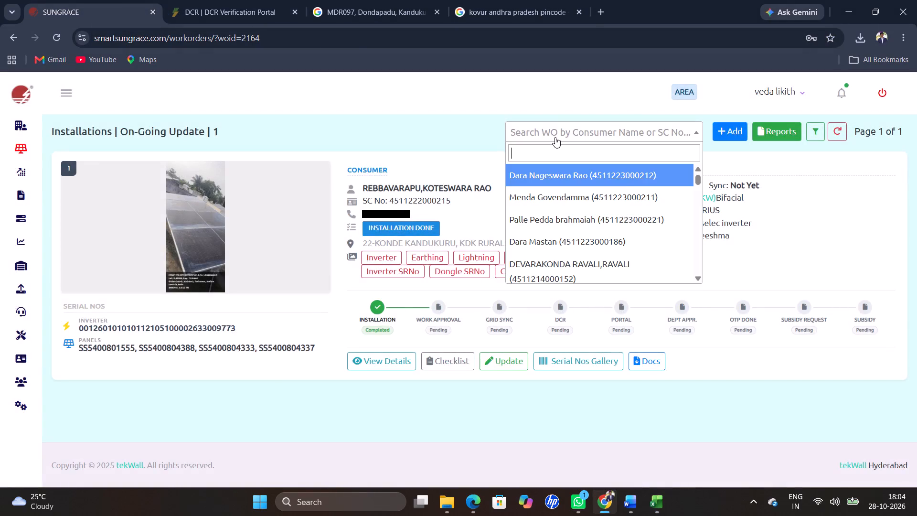
{"action": "key", "text": "ctrl+v"}
{"action": "key", "text": "Return"}
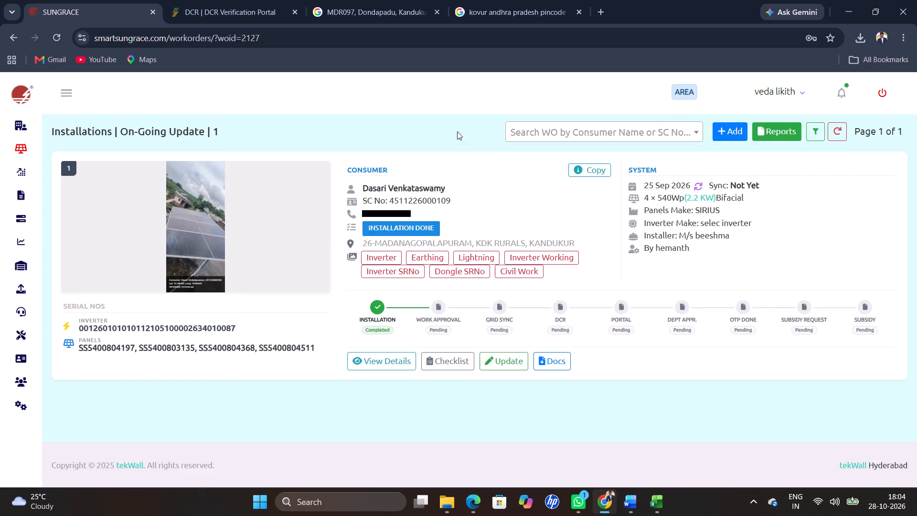
Replace the DCR form's Consumer Application Number with the ULA number copied from the newly opened SUNGRACE work order.
{"action": "left_click", "coordinate": [592, 164]}
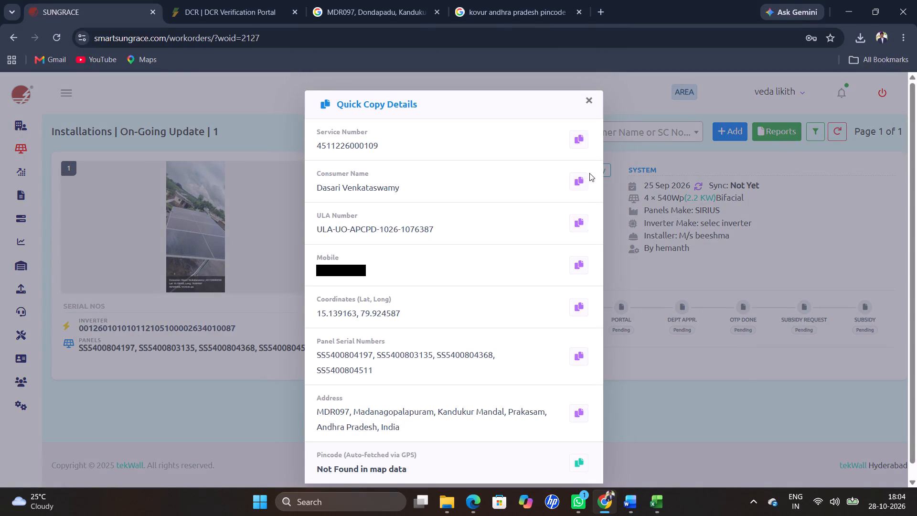
{"action": "left_click", "coordinate": [576, 219]}
{"action": "left_click_drag", "start_coordinate": [222, 0], "coordinate": [232, 20]}
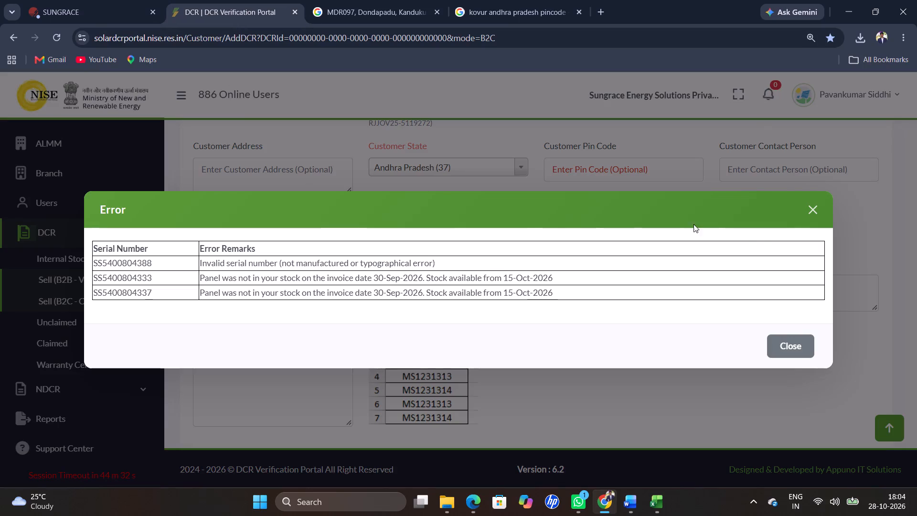
{"action": "left_click", "coordinate": [813, 205]}
{"action": "scroll", "coordinate": [549, 225], "scroll_direction": "up", "scroll_amount": 3}
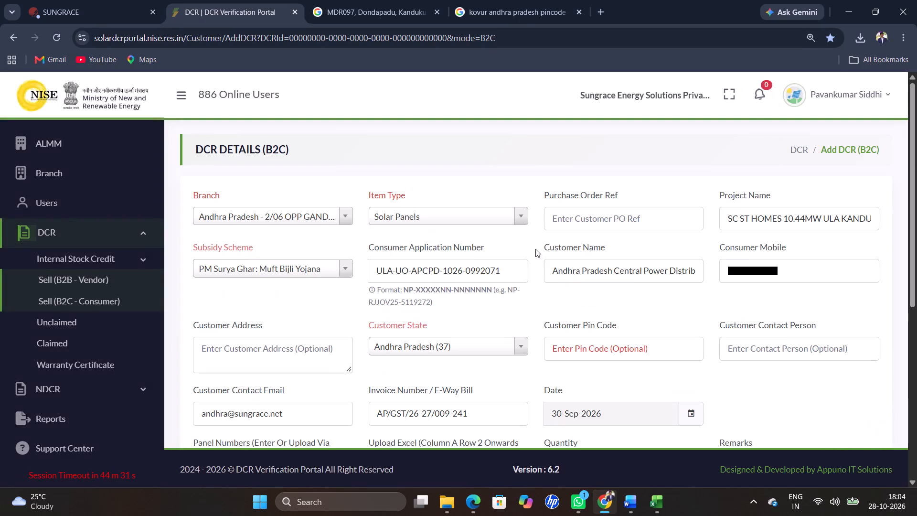
{"action": "left_click", "coordinate": [522, 267]}
{"action": "key", "text": "BackSpace"}
{"action": "key", "text": "BackSpace"}
{"action": "key", "text": "BackSpace"}
{"action": "key", "text": "BackSpace"}
{"action": "key", "text": "BackSpace"}
{"action": "key", "text": "BackSpace"}
{"action": "key", "text": "BackSpace"}
{"action": "key", "text": "BackSpace"}
{"action": "key", "text": "BackSpace"}
{"action": "key", "text": "BackSpace"}
{"action": "key", "text": "BackSpace"}
{"action": "key", "text": "BackSpace"}
{"action": "key", "text": "BackSpace"}
{"action": "key", "text": "BackSpace"}
{"action": "key", "text": "BackSpace"}
{"action": "key", "text": "BackSpace"}
{"action": "key", "text": "BackSpace"}
{"action": "key", "text": "BackSpace"}
{"action": "key", "text": "BackSpace"}
{"action": "key", "text": "BackSpace"}
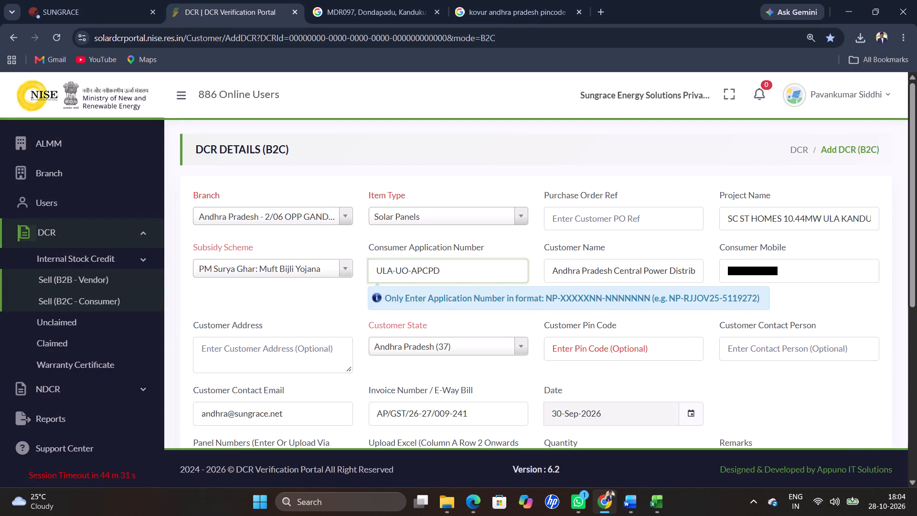
{"action": "key", "text": "ctrl+v"}
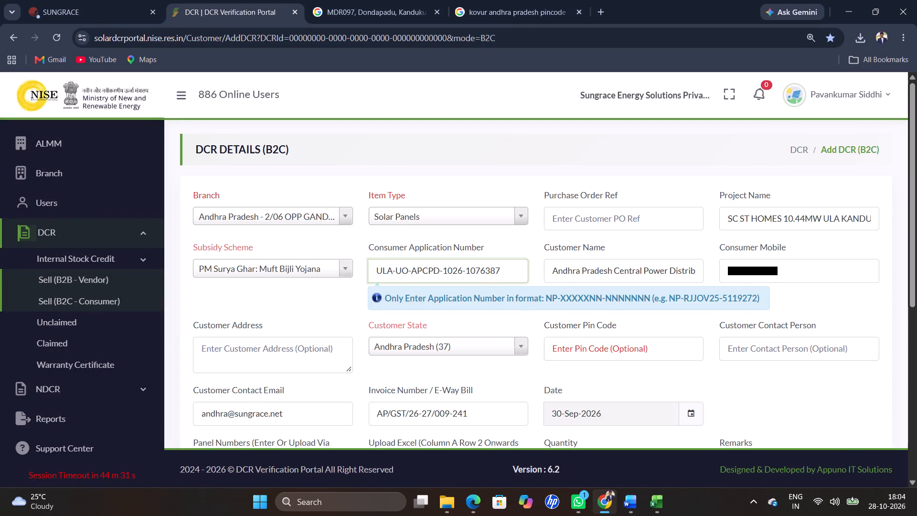
{"action": "scroll", "coordinate": [522, 268], "scroll_direction": "down", "scroll_amount": 1}
{"action": "scroll", "coordinate": [457, 283], "scroll_direction": "down", "scroll_amount": 1}
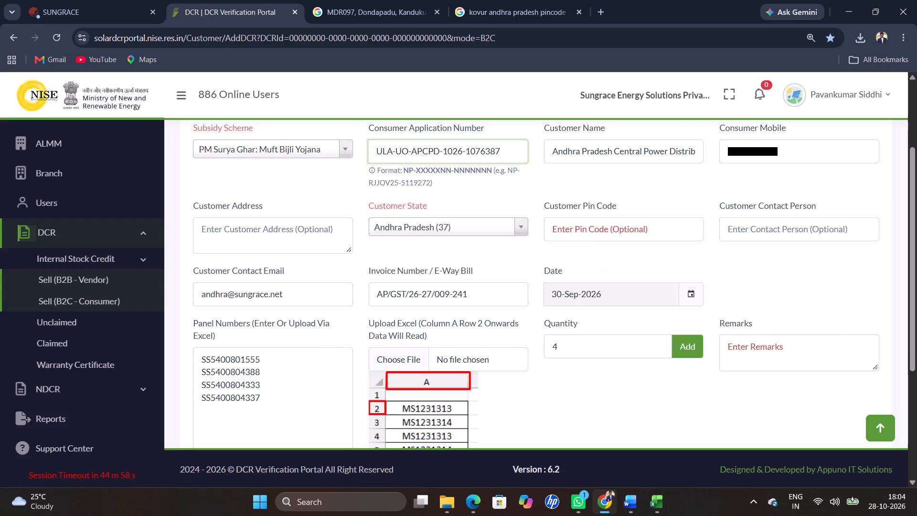
{"action": "left_click", "coordinate": [290, 399]}
{"action": "key", "text": "BackSpace"}
{"action": "key", "text": "BackSpace"}
{"action": "key", "text": "BackSpace"}
{"action": "key", "text": "BackSpace"}
{"action": "key", "text": "BackSpace"}
{"action": "key", "text": "BackSpace"}
{"action": "key", "text": "BackSpace"}
{"action": "key", "text": "BackSpace"}
{"action": "key", "text": "BackSpace"}
{"action": "key", "text": "BackSpace"}
{"action": "key", "text": "BackSpace"}
{"action": "key", "text": "BackSpace"}
{"action": "key", "text": "BackSpace"}
{"action": "key", "text": "BackSpace"}
{"action": "key", "text": "BackSpace"}
{"action": "key", "text": "BackSpace"}
{"action": "key", "text": "BackSpace"}
{"action": "key", "text": "BackSpace"}
{"action": "key", "text": "BackSpace"}
{"action": "key", "text": "BackSpace"}
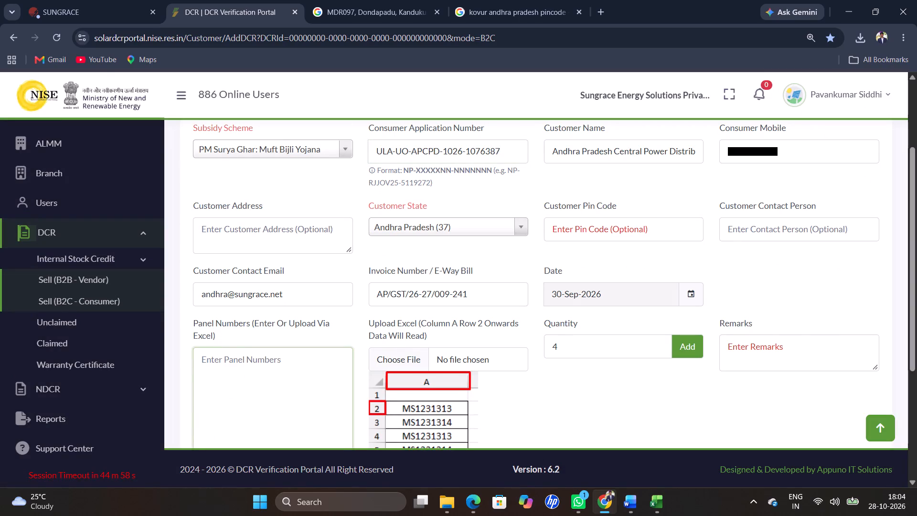
{"action": "left_click", "coordinate": [121, 0]}
{"action": "left_click", "coordinate": [569, 114]}
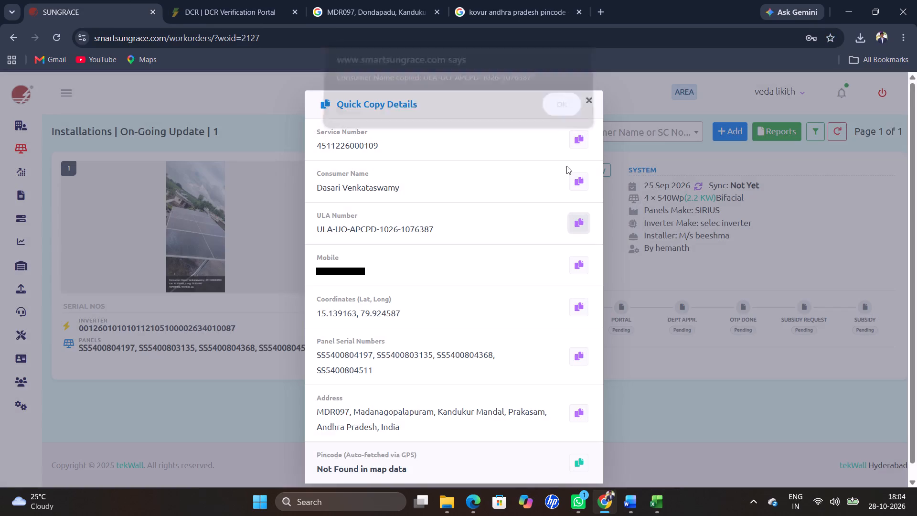
{"action": "left_click", "coordinate": [577, 360]}
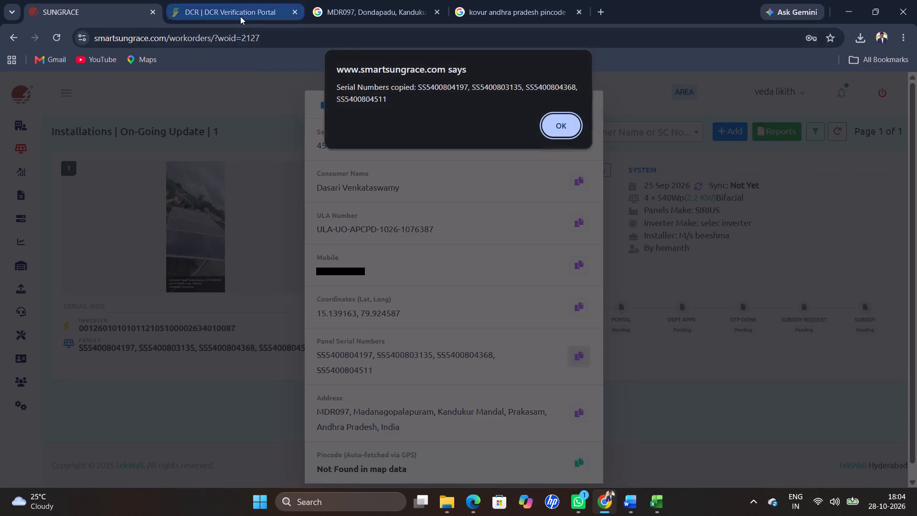
{"action": "left_click", "coordinate": [240, 16]}
{"action": "key", "text": "ctrl+v"}
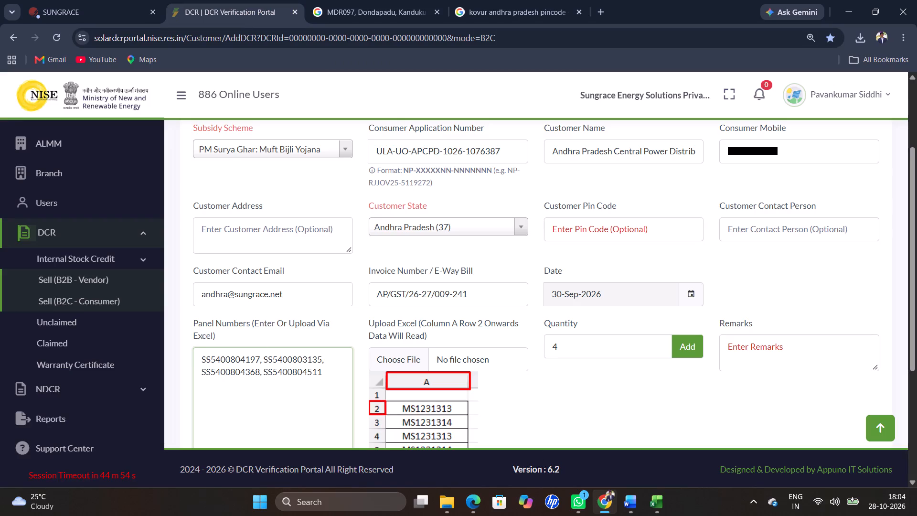
Put each of the four serials in the DCR form's Panel Numbers on its own line, removing the commas and spaces between them.
{"action": "key", "text": "Left"}
{"action": "key", "text": "Left"}
{"action": "key", "text": "Left"}
{"action": "key", "text": "Left"}
{"action": "key", "text": "Left"}
{"action": "key", "text": "Left"}
{"action": "key", "text": "Left"}
{"action": "key", "text": "Left"}
{"action": "key", "text": "Left"}
{"action": "key", "text": "Left"}
{"action": "key", "text": "Left"}
{"action": "key", "text": "Left"}
{"action": "key", "text": "Left"}
{"action": "key", "text": "Left"}
{"action": "key", "text": "Left"}
{"action": "key", "text": "Left"}
{"action": "key", "text": "Right"}
{"action": "key", "text": "Right"}
{"action": "key", "text": "Right"}
{"action": "key", "text": "Right"}
{"action": "key", "text": "BackSpace"}
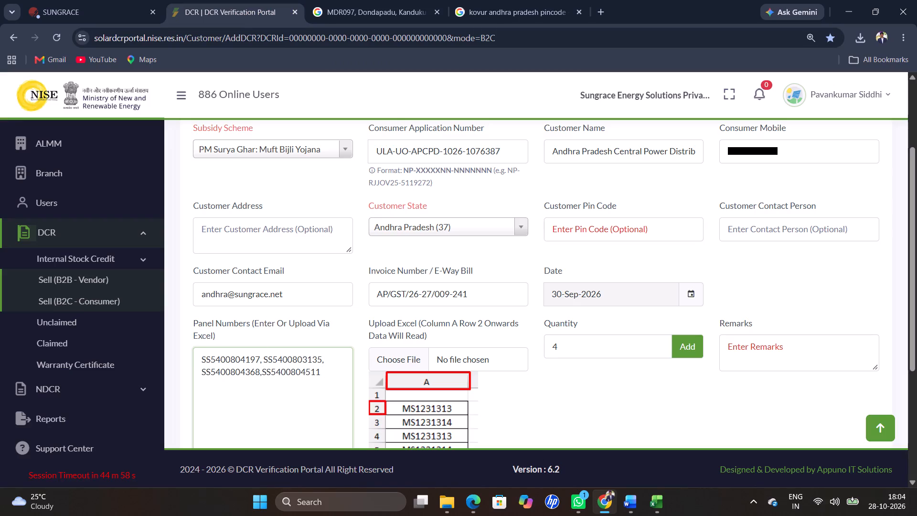
{"action": "key", "text": "BackSpace"}
{"action": "key", "text": "Return"}
{"action": "key", "text": "Right"}
{"action": "key", "text": "Up"}
{"action": "key", "text": "Up"}
{"action": "key", "text": "Up"}
{"action": "key", "text": "Up"}
{"action": "key", "text": "Up"}
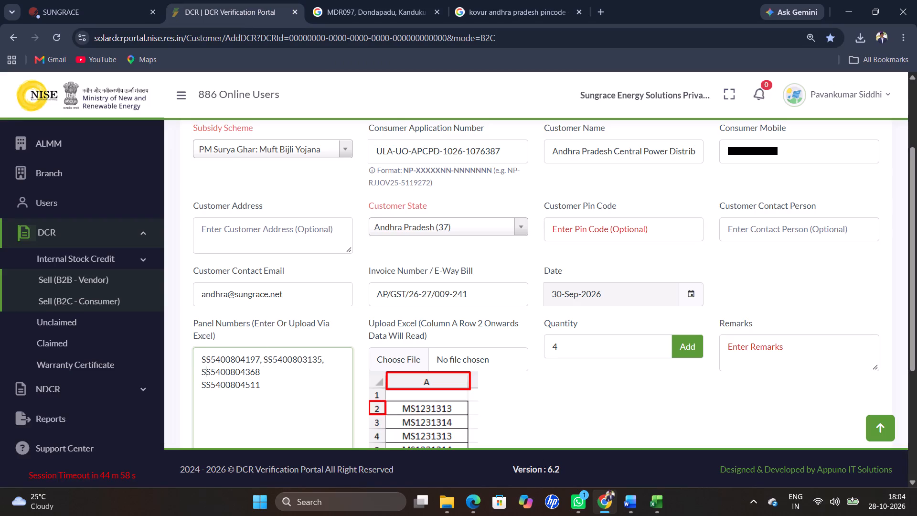
{"action": "key", "text": "Right"}
{"action": "key", "text": "Right"}
{"action": "key", "text": "Right"}
{"action": "key", "text": "Right"}
{"action": "key", "text": "Right"}
{"action": "key", "text": "Right"}
{"action": "key", "text": "Right"}
{"action": "key", "text": "Right"}
{"action": "key", "text": "Right"}
{"action": "key", "text": "Right"}
{"action": "key", "text": "Right"}
{"action": "key", "text": "Right"}
{"action": "key", "text": "Right"}
{"action": "key", "text": "Right"}
{"action": "key", "text": "Right"}
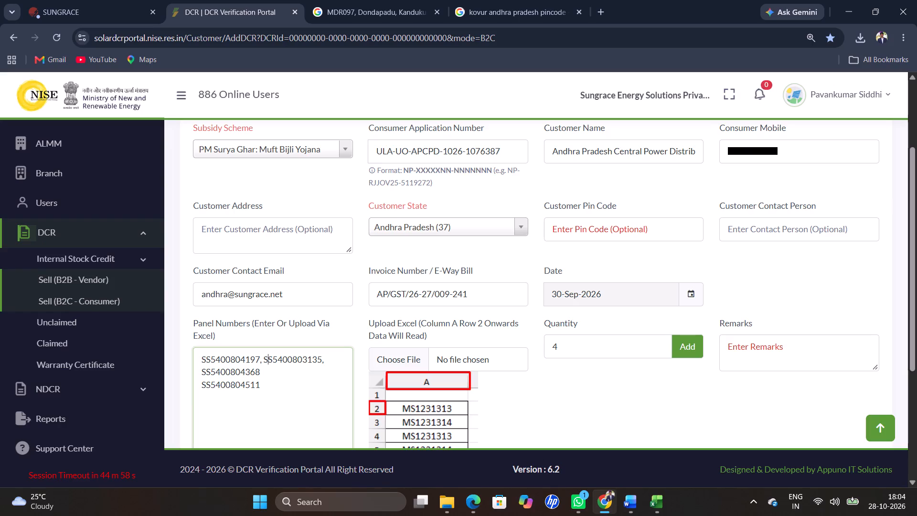
{"action": "key", "text": "Left"}
{"action": "key", "text": "BackSpace"}
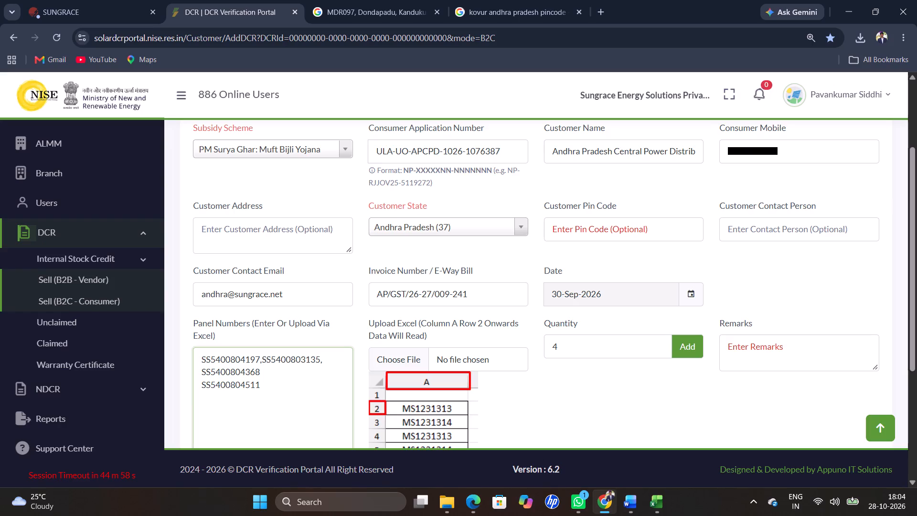
{"action": "key", "text": "BackSpace"}
{"action": "key", "text": "Return"}
{"action": "key", "text": "Right"}
{"action": "key", "text": "Right"}
{"action": "key", "text": "Right"}
{"action": "key", "text": "Right"}
{"action": "key", "text": "Right"}
{"action": "key", "text": "Right"}
{"action": "key", "text": "Right"}
{"action": "key", "text": "Right"}
{"action": "key", "text": "Right"}
{"action": "key", "text": "Right"}
{"action": "key", "text": "Right"}
{"action": "key", "text": "Right"}
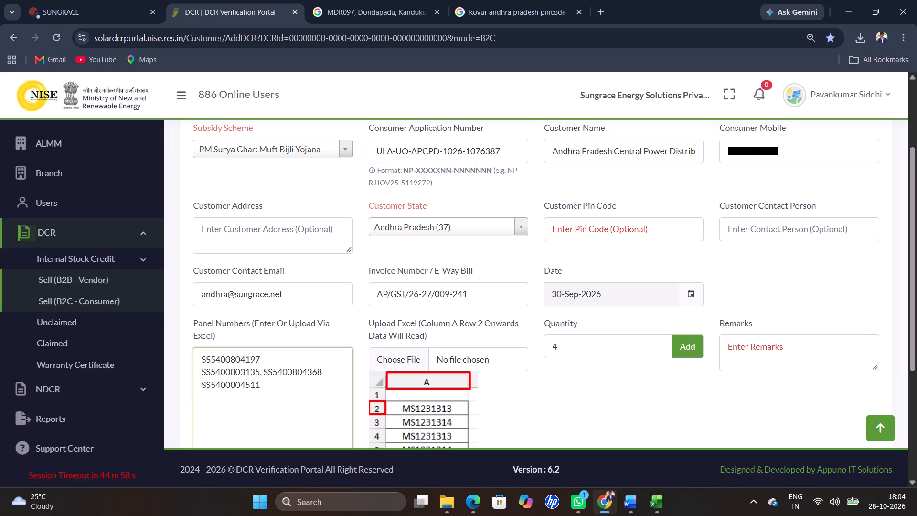
{"action": "key", "text": "Right"}
{"action": "key", "text": "Right"}
{"action": "key", "text": "BackSpace"}
{"action": "key", "text": "BackSpace"}
{"action": "key", "text": "Return"}
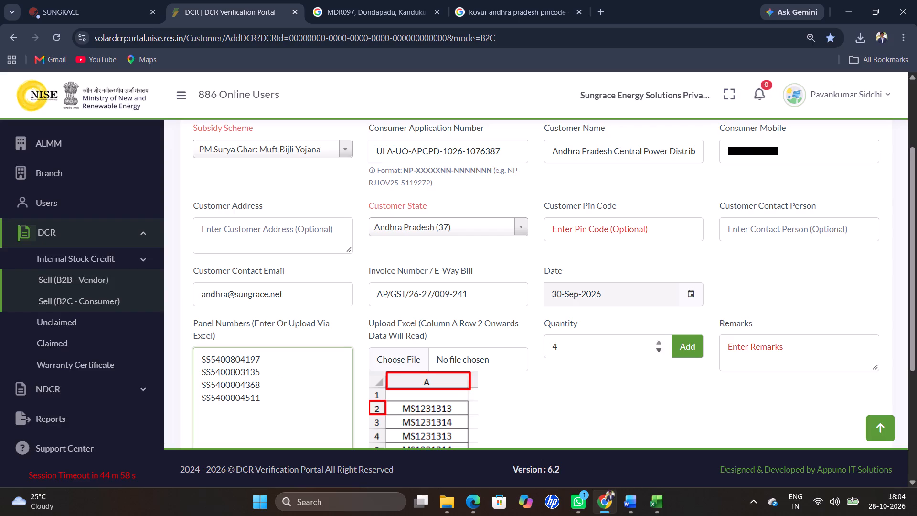
Try to add the four listed panels to the DCR form.
{"action": "left_click", "coordinate": [686, 348]}
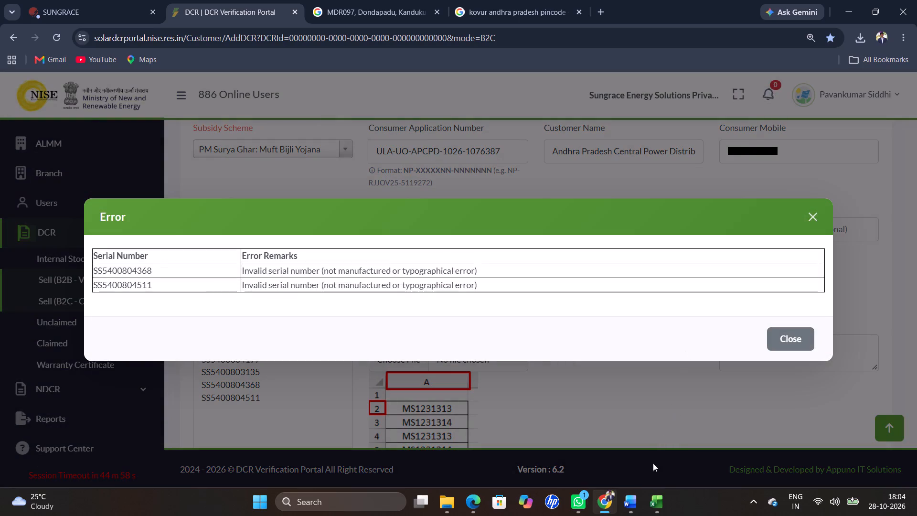
Switch to the Excel installations sheet and fill the current installation's service number cell, B612, with red.
{"action": "left_click", "coordinate": [653, 461]}
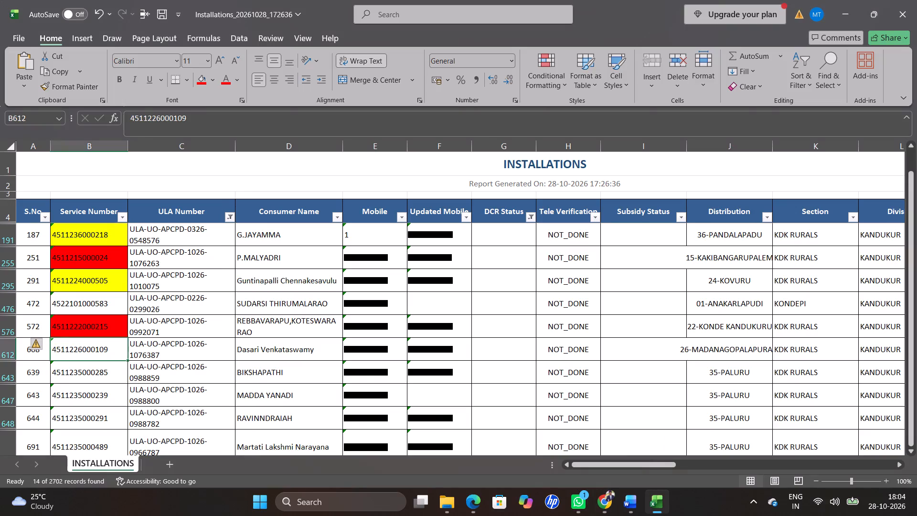
{"action": "left_click", "coordinate": [205, 78]}
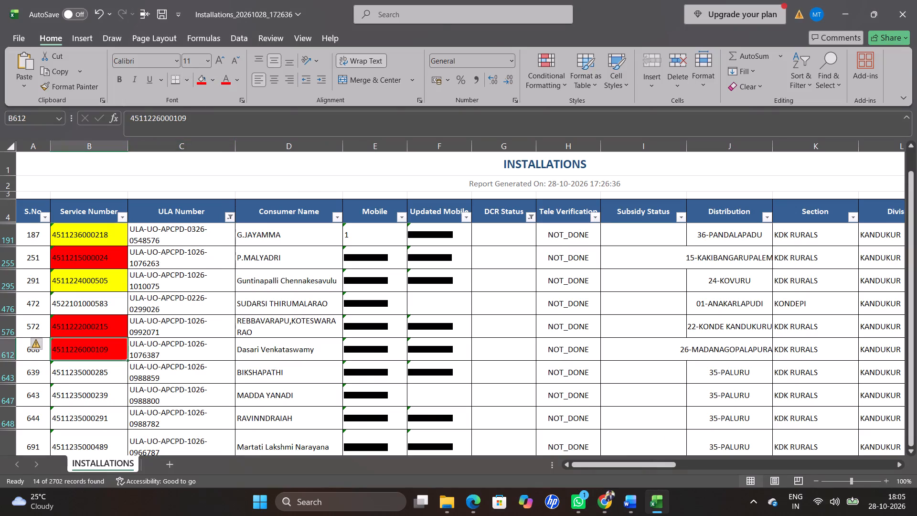
Copy the next service number, in cell B643, from Excel and open its work order in SUNGRACE.
{"action": "key", "text": "Down"}
{"action": "key", "text": "ctrl+c"}
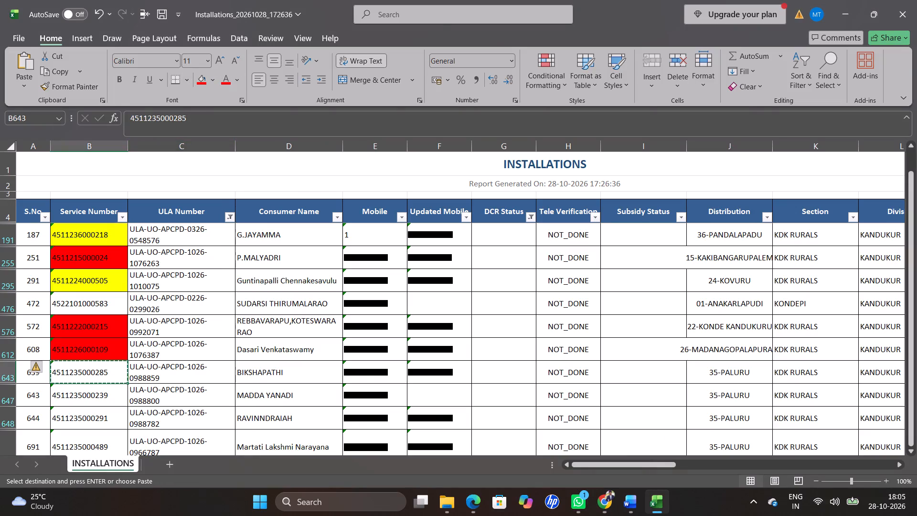
{"action": "left_click", "coordinate": [609, 471]}
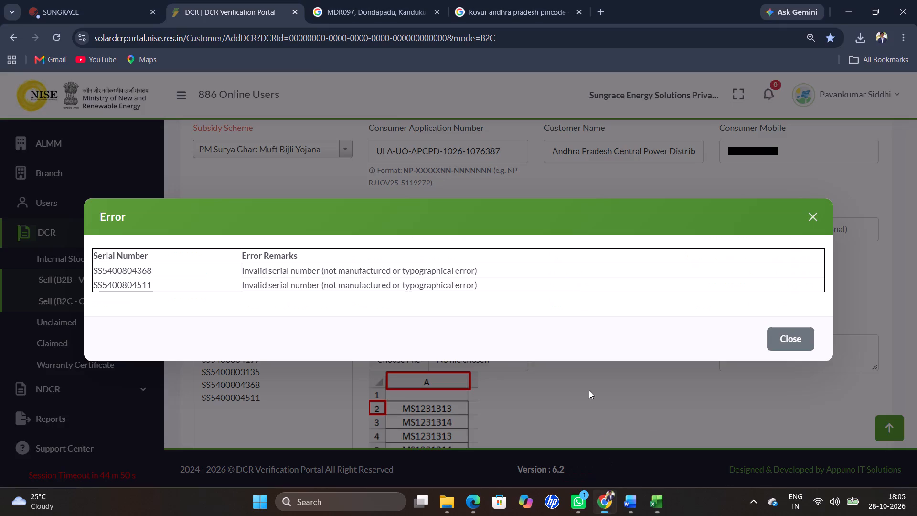
{"action": "left_click", "coordinate": [123, 11]}
{"action": "left_click_drag", "start_coordinate": [556, 123], "coordinate": [555, 128]}
{"action": "left_click_drag", "start_coordinate": [586, 97], "coordinate": [585, 104]}
{"action": "left_click", "coordinate": [577, 140]}
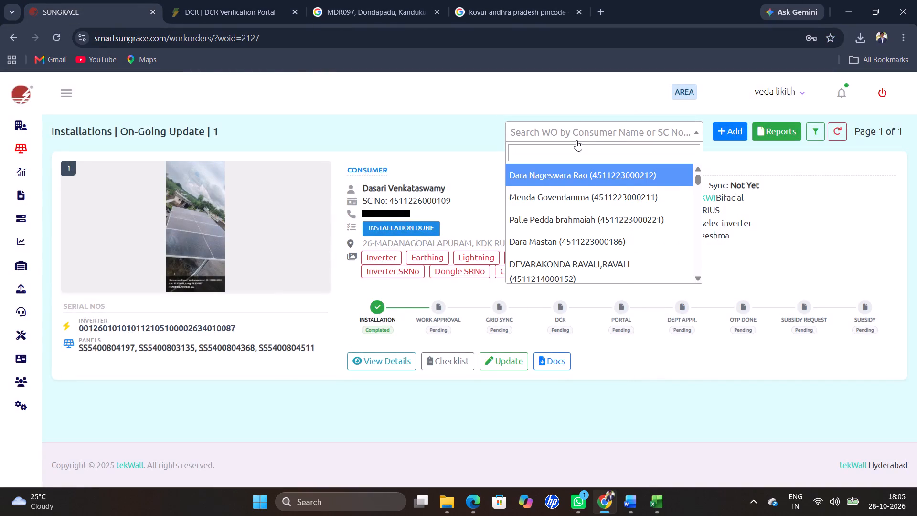
{"action": "key", "text": "ctrl+v"}
{"action": "key", "text": "Return"}
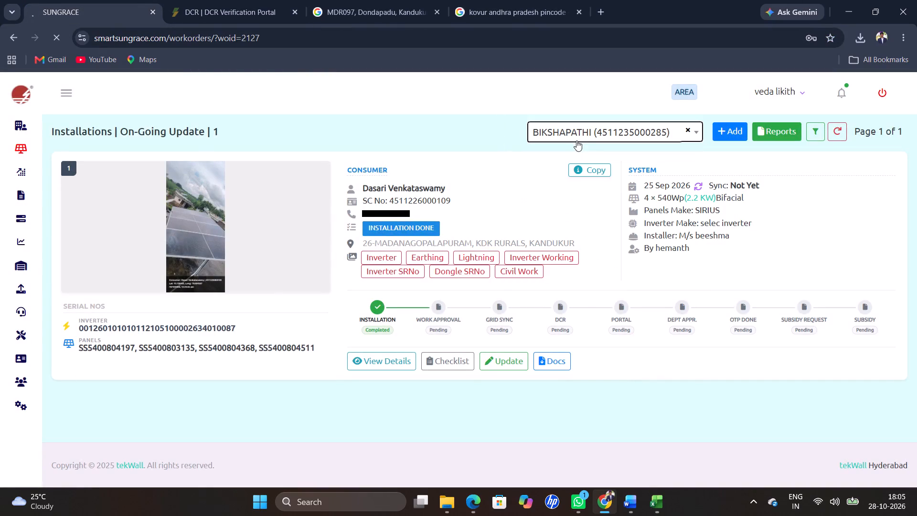
Replace the DCR form's Consumer Application Number with the ULA number copied from the newly opened SUNGRACE work order.
{"action": "left_click", "coordinate": [585, 170]}
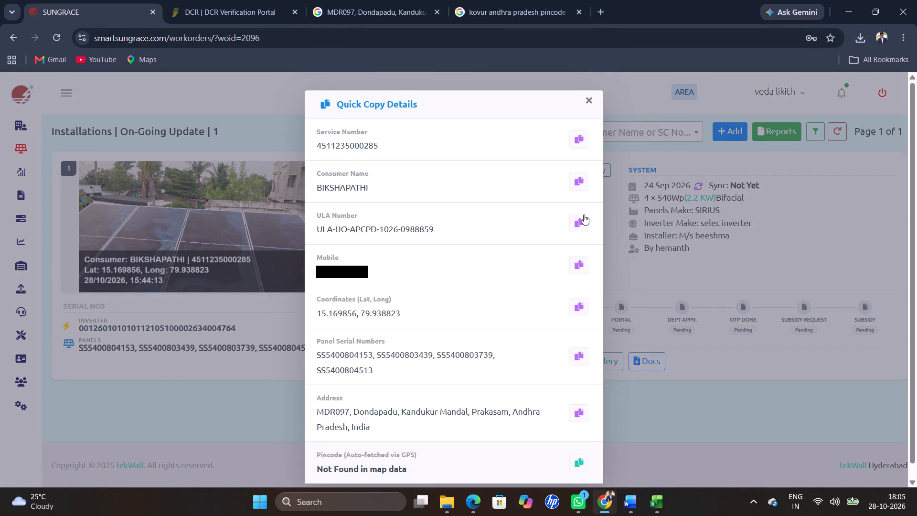
{"action": "left_click", "coordinate": [587, 219]}
{"action": "left_click_drag", "start_coordinate": [233, 0], "coordinate": [238, 9]}
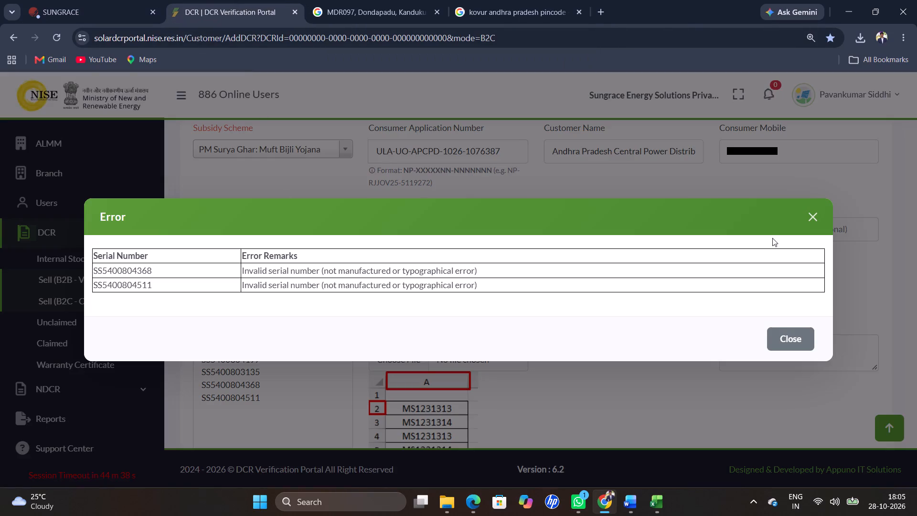
{"action": "left_click", "coordinate": [815, 215]}
{"action": "scroll", "coordinate": [614, 241], "scroll_direction": "up", "scroll_amount": 2}
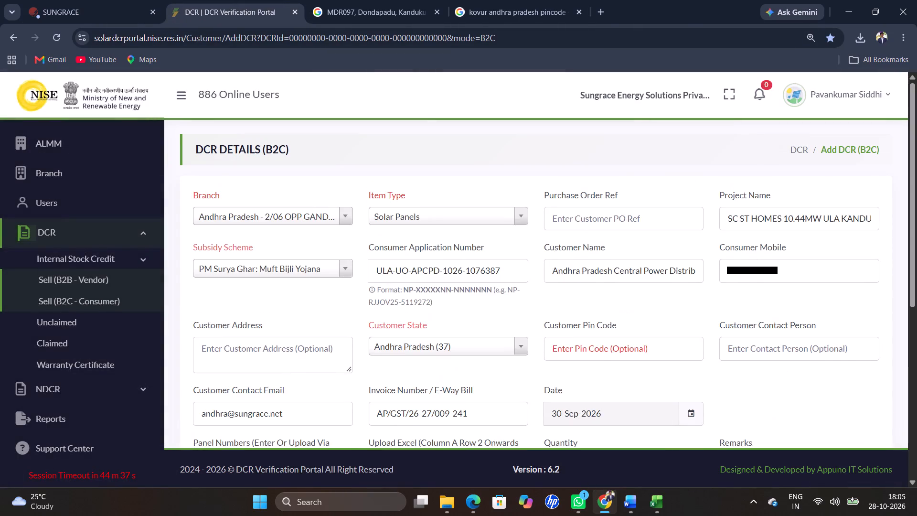
{"action": "left_click", "coordinate": [500, 273]}
{"action": "key", "text": "BackSpace"}
{"action": "key", "text": "BackSpace"}
{"action": "key", "text": "BackSpace"}
{"action": "key", "text": "BackSpace"}
{"action": "key", "text": "BackSpace"}
{"action": "key", "text": "BackSpace"}
{"action": "key", "text": "BackSpace"}
{"action": "key", "text": "BackSpace"}
{"action": "key", "text": "BackSpace"}
{"action": "key", "text": "BackSpace"}
{"action": "key", "text": "BackSpace"}
{"action": "key", "text": "BackSpace"}
{"action": "key", "text": "BackSpace"}
{"action": "key", "text": "BackSpace"}
{"action": "key", "text": "BackSpace"}
{"action": "key", "text": "BackSpace"}
{"action": "key", "text": "BackSpace"}
{"action": "key", "text": "BackSpace"}
{"action": "key", "text": "BackSpace"}
{"action": "key", "text": "BackSpace"}
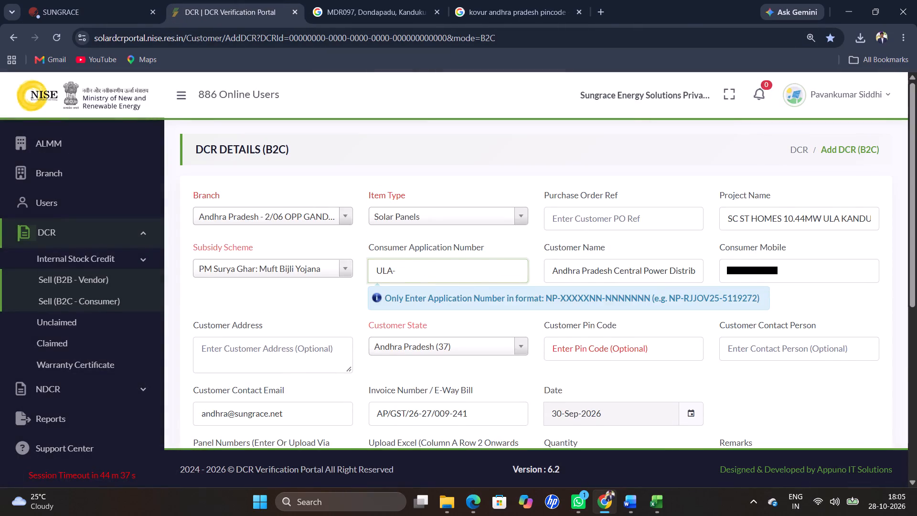
{"action": "key", "text": "ctrl+c"}
{"action": "key", "text": "ctrl+v"}
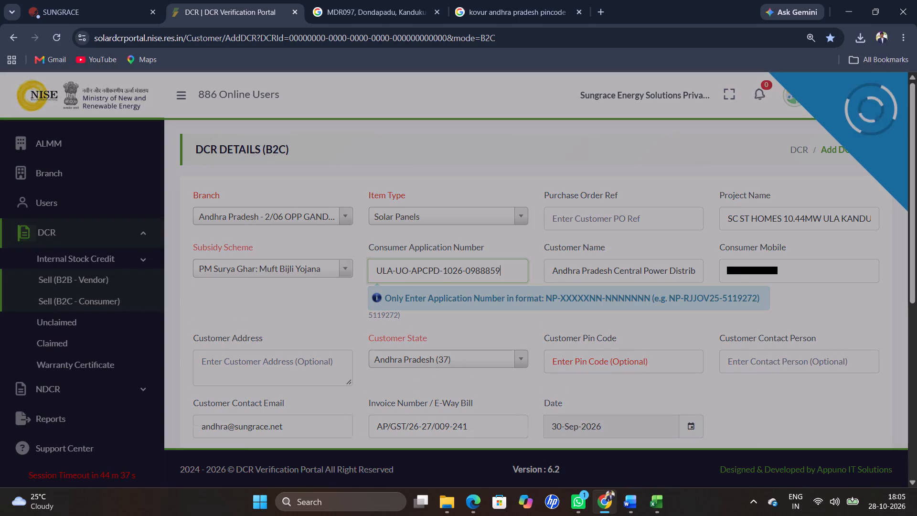
{"action": "scroll", "coordinate": [495, 277], "scroll_direction": "down", "scroll_amount": 2}
{"action": "left_click", "coordinate": [287, 430]}
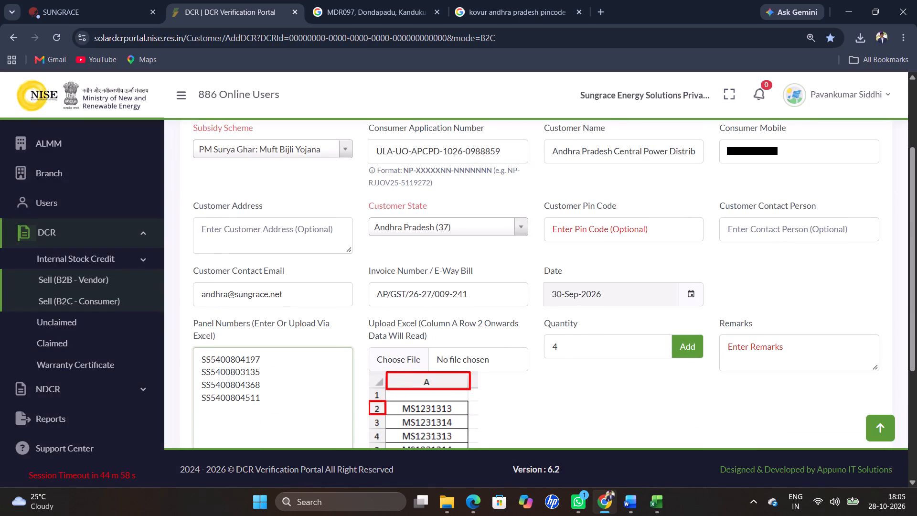
{"action": "key", "text": "BackSpace"}
{"action": "key", "text": "BackSpace"}
{"action": "key", "text": "BackSpace"}
{"action": "key", "text": "BackSpace"}
{"action": "key", "text": "BackSpace"}
{"action": "key", "text": "BackSpace"}
{"action": "key", "text": "BackSpace"}
{"action": "key", "text": "BackSpace"}
{"action": "key", "text": "BackSpace"}
{"action": "key", "text": "BackSpace"}
{"action": "key", "text": "BackSpace"}
{"action": "key", "text": "BackSpace"}
{"action": "key", "text": "BackSpace"}
{"action": "key", "text": "BackSpace"}
{"action": "key", "text": "BackSpace"}
{"action": "key", "text": "BackSpace"}
{"action": "key", "text": "BackSpace"}
{"action": "key", "text": "BackSpace"}
{"action": "key", "text": "BackSpace"}
{"action": "key", "text": "BackSpace"}
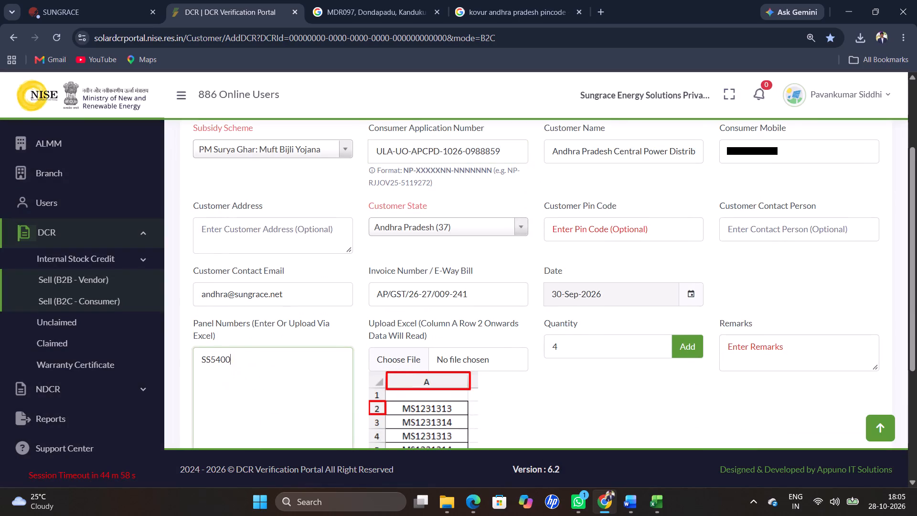
{"action": "left_click", "coordinate": [48, 0]}
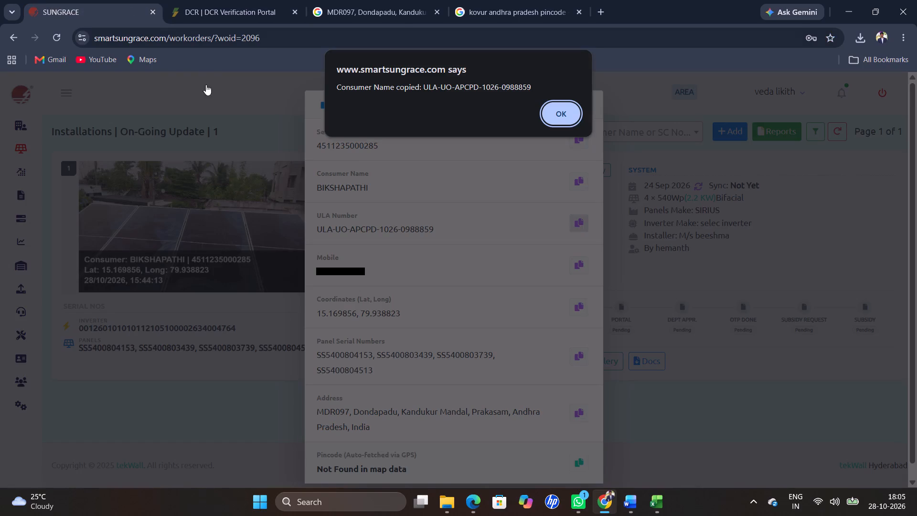
{"action": "left_click", "coordinate": [557, 114]}
{"action": "left_click", "coordinate": [575, 350]}
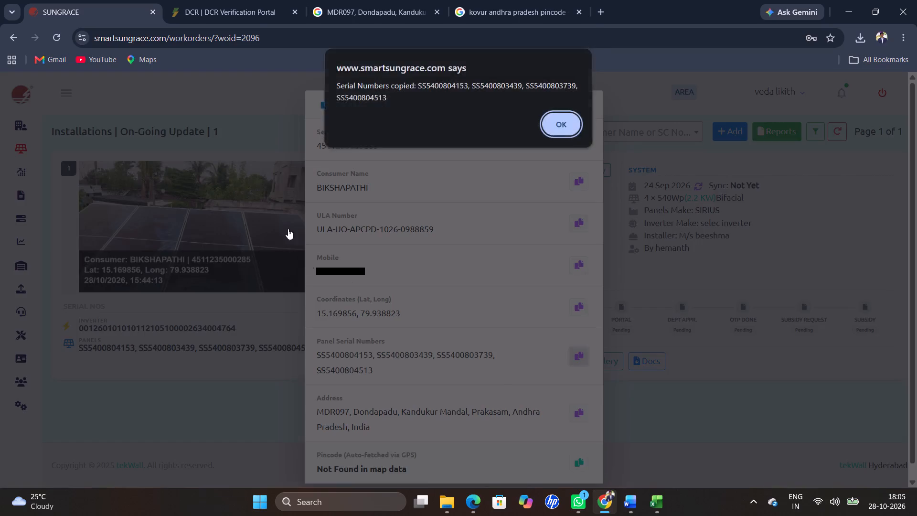
{"action": "left_click_drag", "start_coordinate": [240, 1], "coordinate": [239, 7]}
{"action": "key", "text": "ctrl+v"}
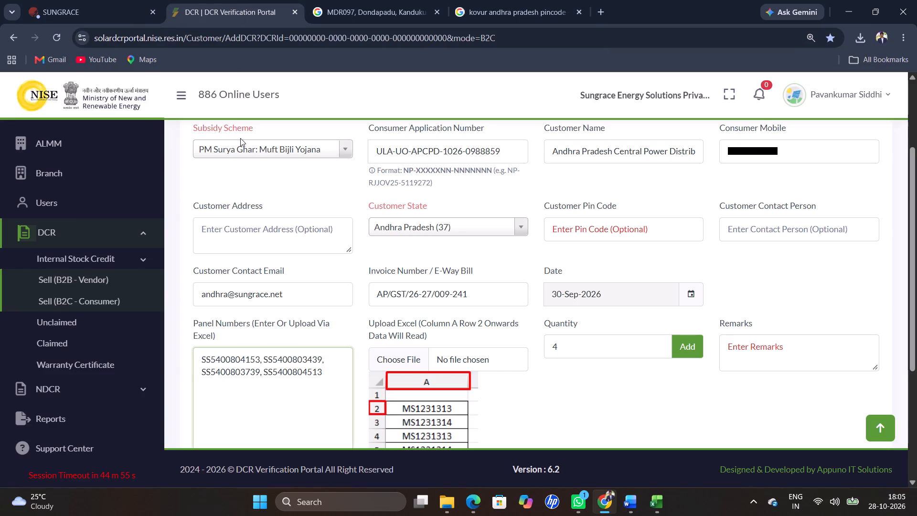
Put each of the four panel serials on its own line without commas and add them to the DCR form.
{"action": "key", "text": "Left"}
{"action": "key", "text": "Left"}
{"action": "key", "text": "Left"}
{"action": "key", "text": "Left"}
{"action": "key", "text": "Left"}
{"action": "key", "text": "Left"}
{"action": "key", "text": "Left"}
{"action": "key", "text": "Left"}
{"action": "key", "text": "Left"}
{"action": "key", "text": "Left"}
{"action": "key", "text": "Left"}
{"action": "key", "text": "Left"}
{"action": "key", "text": "BackSpace"}
{"action": "key", "text": "BackSpace"}
{"action": "key", "text": "backslash"}
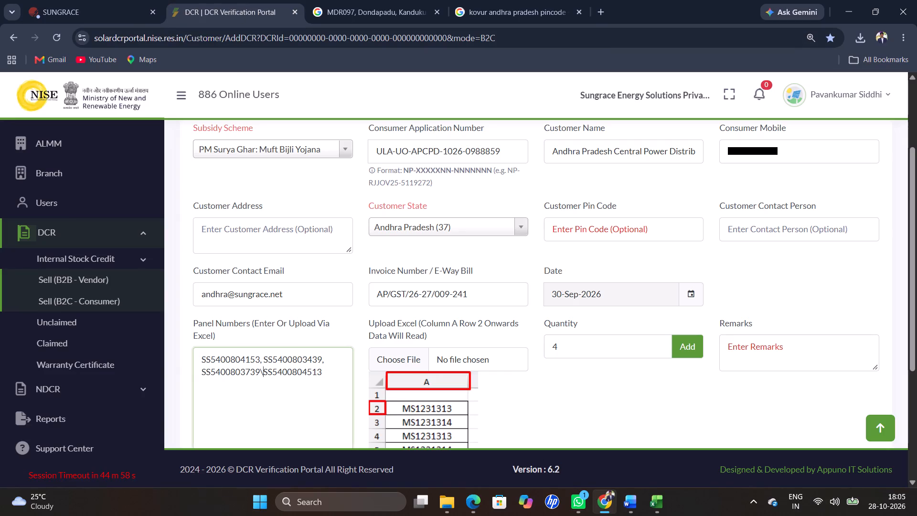
{"action": "key", "text": "BackSpace"}
{"action": "key", "text": "Return"}
{"action": "key", "text": "Up"}
{"action": "key", "text": "Up"}
{"action": "key", "text": "Up"}
{"action": "key", "text": "Up"}
{"action": "key", "text": "Up"}
{"action": "key", "text": "Right"}
{"action": "key", "text": "Right"}
{"action": "key", "text": "Right"}
{"action": "key", "text": "Right"}
{"action": "key", "text": "Right"}
{"action": "key", "text": "Right"}
{"action": "key", "text": "Right"}
{"action": "key", "text": "Right"}
{"action": "key", "text": "Right"}
{"action": "key", "text": "Right"}
{"action": "key", "text": "Right"}
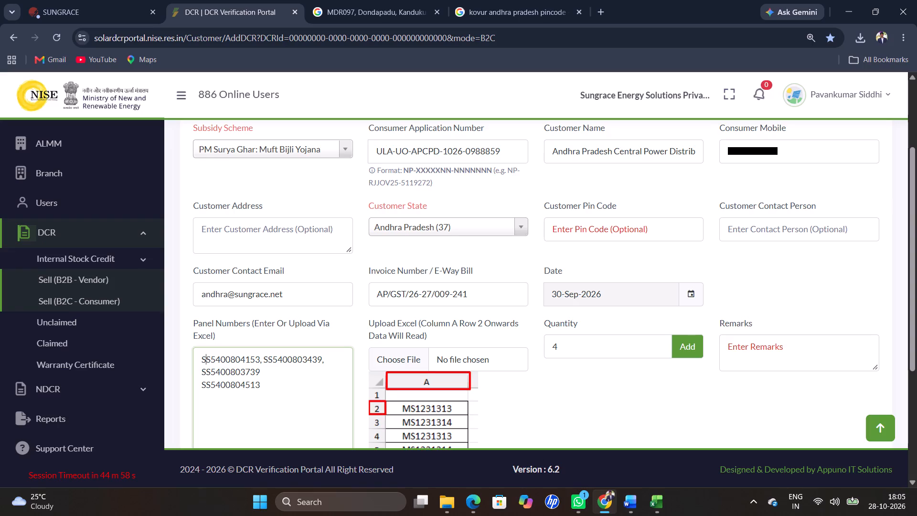
{"action": "key", "text": "Right"}
{"action": "key", "text": "Right"}
{"action": "key", "text": "Right"}
{"action": "key", "text": "BackSpace"}
{"action": "key", "text": "BackSpace"}
{"action": "key", "text": "Return"}
{"action": "key", "text": "Right"}
{"action": "key", "text": "Right"}
{"action": "key", "text": "Right"}
{"action": "key", "text": "Right"}
{"action": "key", "text": "Right"}
{"action": "key", "text": "Right"}
{"action": "key", "text": "Right"}
{"action": "key", "text": "Right"}
{"action": "key", "text": "Right"}
{"action": "key", "text": "Right"}
{"action": "key", "text": "Right"}
{"action": "key", "text": "Right"}
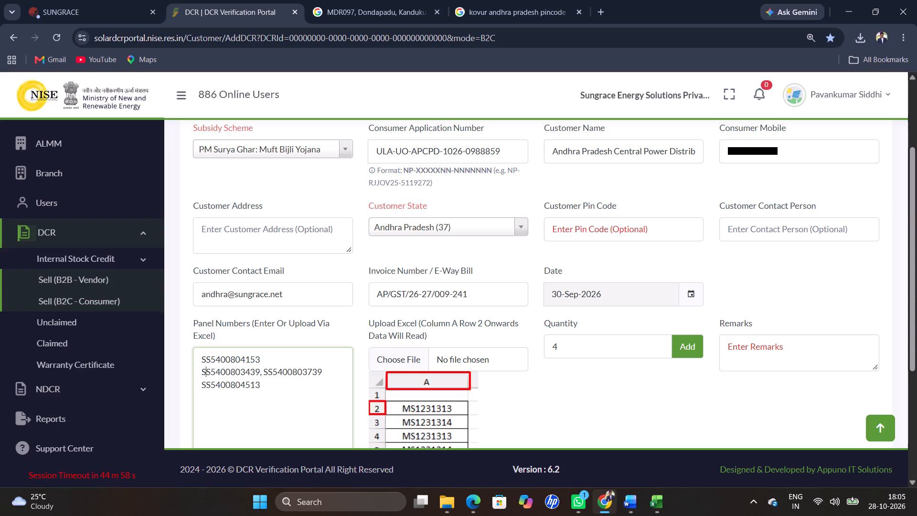
{"action": "key", "text": "Right"}
{"action": "key", "text": "Right"}
{"action": "key", "text": "BackSpace"}
{"action": "key", "text": "BackSpace"}
{"action": "key", "text": "Return"}
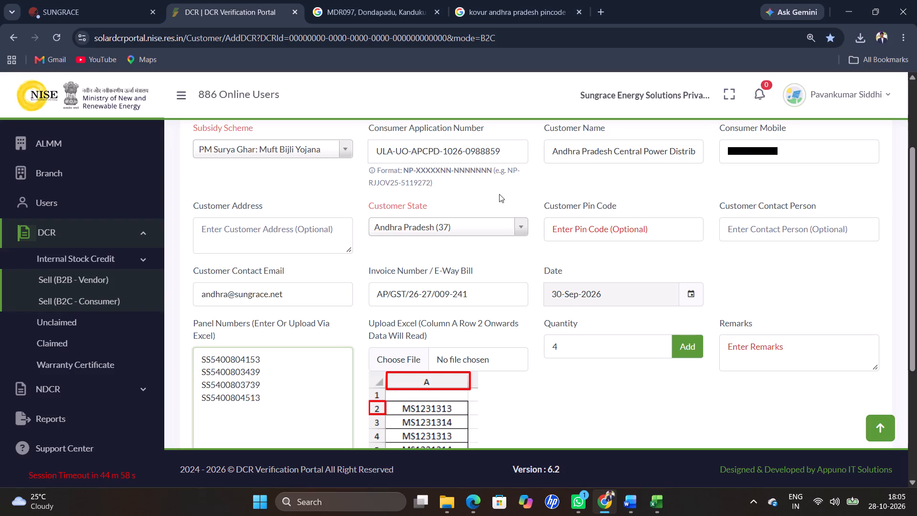
{"action": "left_click", "coordinate": [689, 348]}
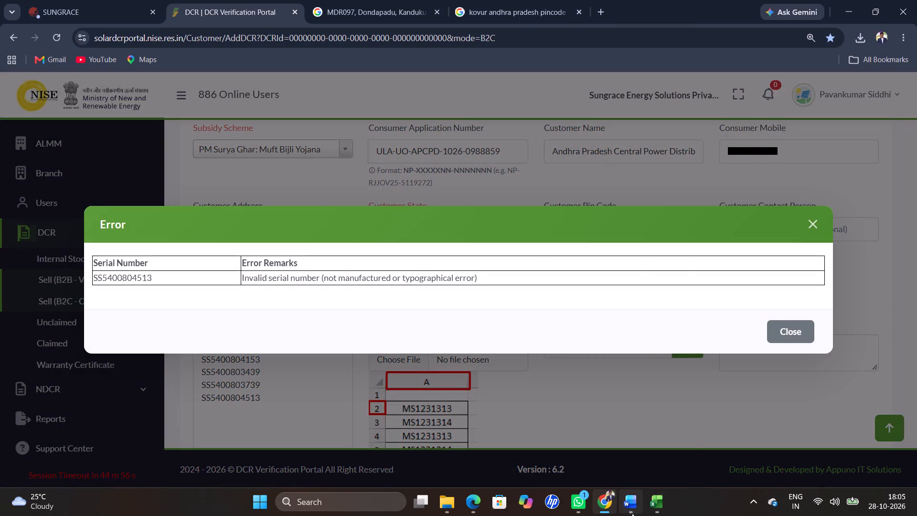
Switch to the Excel installations sheet and fill the current installation's service number cell, B643, with red.
{"action": "left_click", "coordinate": [652, 463]}
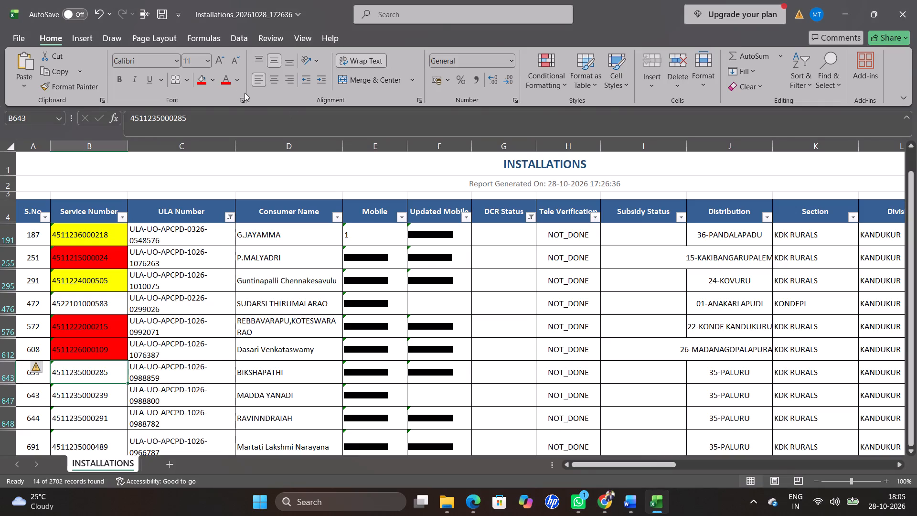
{"action": "left_click", "coordinate": [199, 75]}
Copy the next service number, in cell B647, from Excel and open its work order in SUNGRACE.
{"action": "key", "text": "Down"}
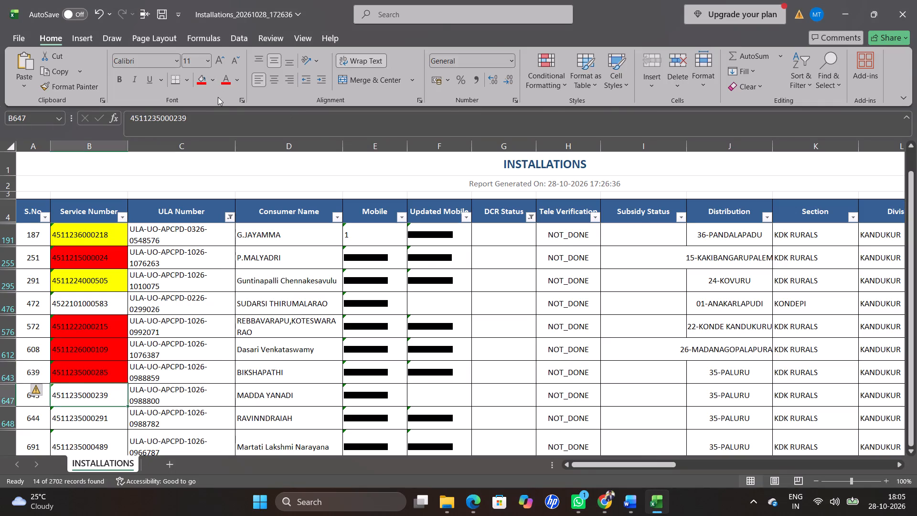
{"action": "key", "text": "ctrl+c"}
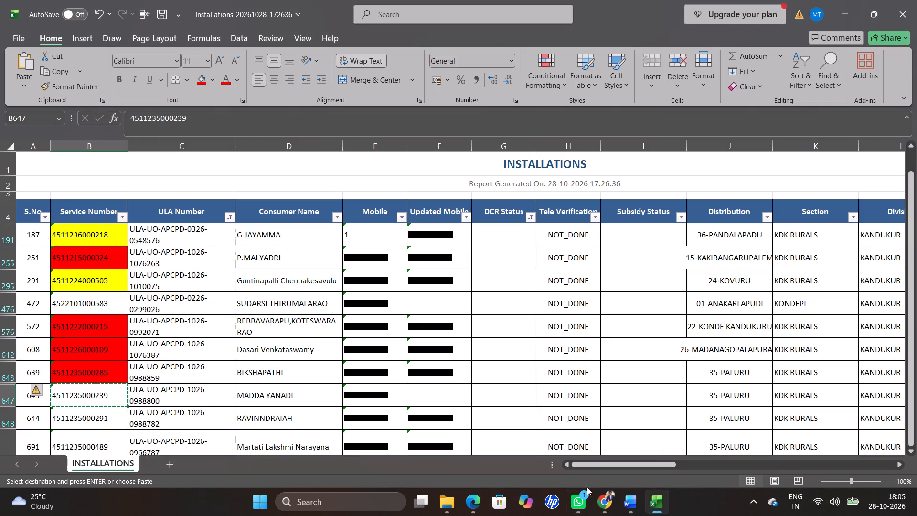
{"action": "left_click", "coordinate": [586, 446]}
{"action": "left_click", "coordinate": [117, 0]}
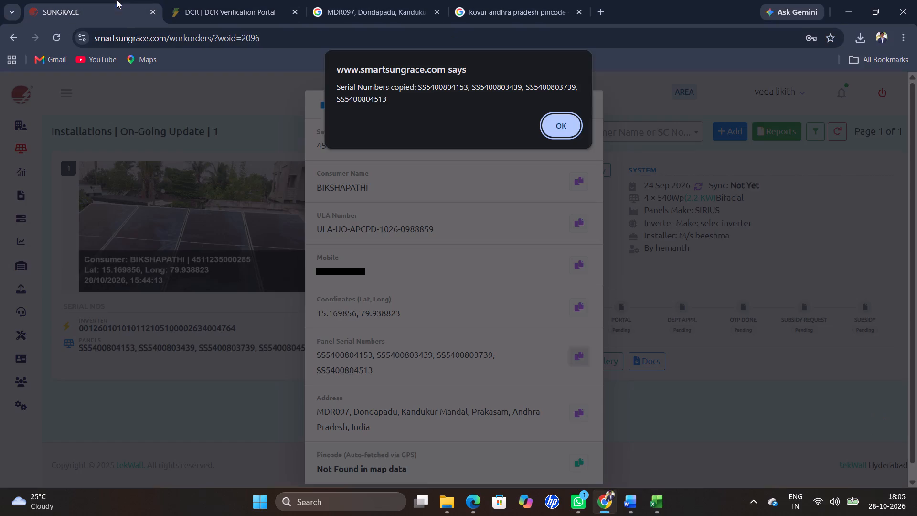
{"action": "left_click", "coordinate": [556, 122]}
{"action": "left_click", "coordinate": [586, 96]}
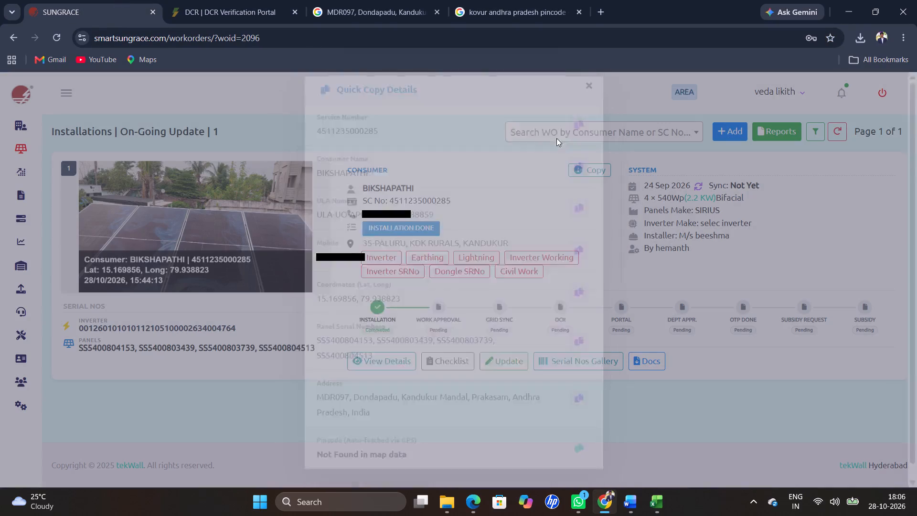
{"action": "left_click", "coordinate": [559, 130]}
{"action": "key", "text": "ctrl+v"}
{"action": "key", "text": "Return"}
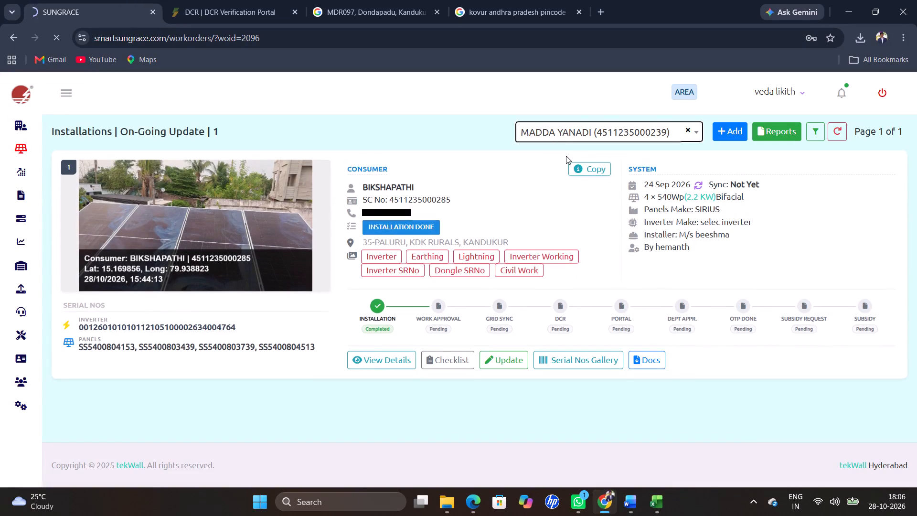
Replace the DCR form's Consumer Application Number with the ULA number copied from the newly opened SUNGRACE work order.
{"action": "left_click", "coordinate": [595, 166]}
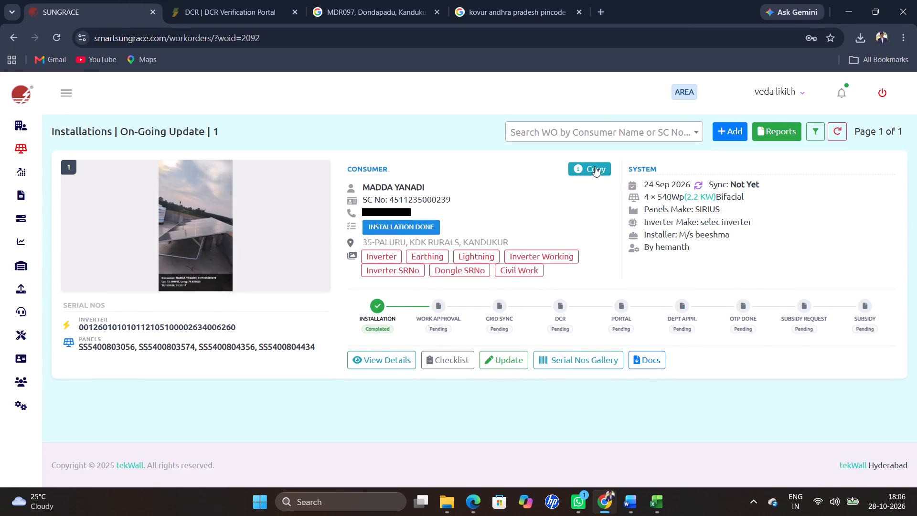
{"action": "left_click", "coordinate": [585, 220]}
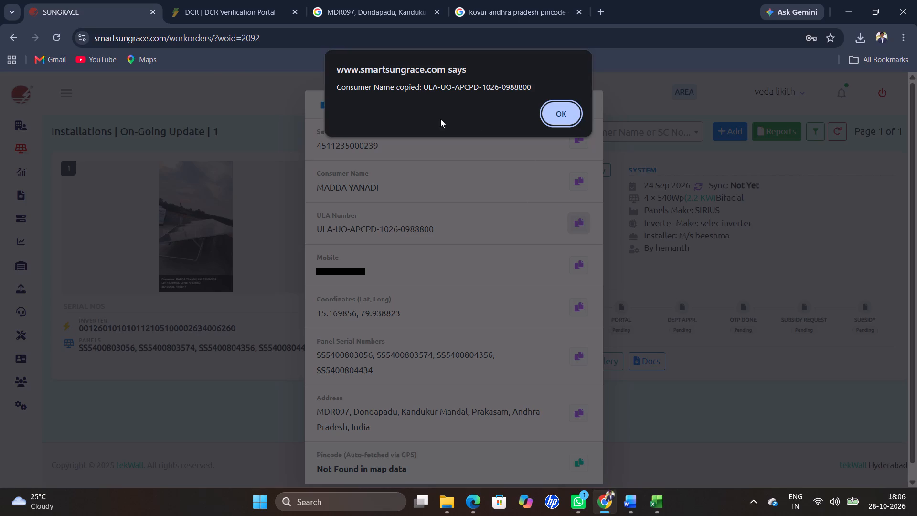
{"action": "left_click_drag", "start_coordinate": [211, 0], "coordinate": [222, 14]}
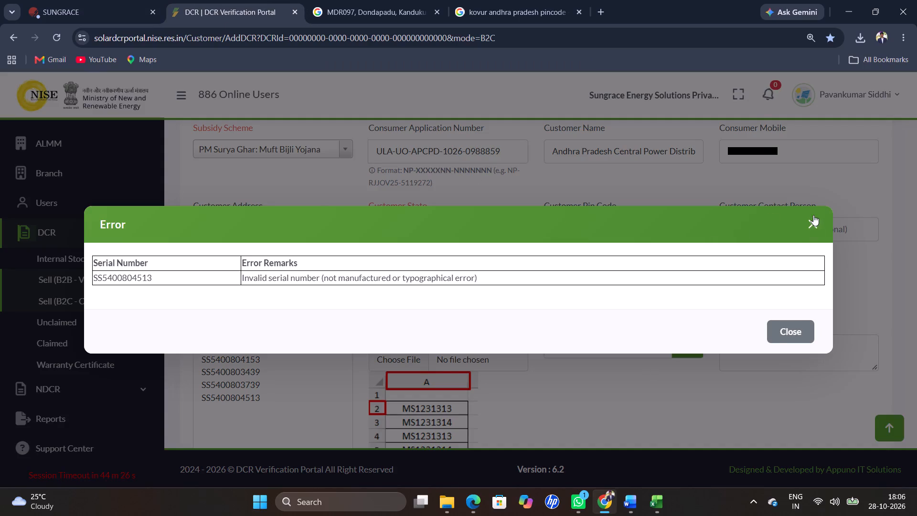
{"action": "left_click", "coordinate": [813, 215]}
{"action": "scroll", "coordinate": [516, 253], "scroll_direction": "up", "scroll_amount": 4}
{"action": "left_click", "coordinate": [516, 268]}
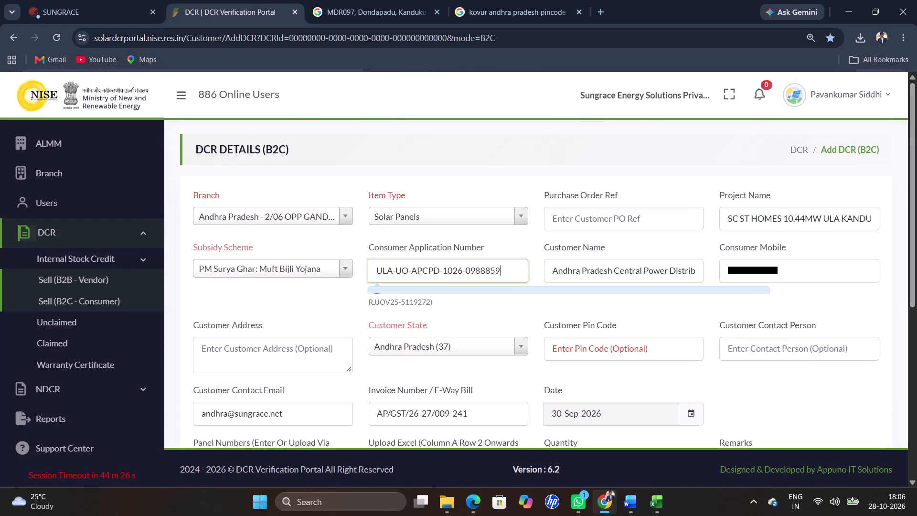
{"action": "key", "text": "BackSpace"}
{"action": "key", "text": "BackSpace"}
{"action": "key", "text": "BackSpace"}
{"action": "key", "text": "BackSpace"}
{"action": "key", "text": "BackSpace"}
{"action": "key", "text": "BackSpace"}
{"action": "key", "text": "BackSpace"}
{"action": "key", "text": "BackSpace"}
{"action": "key", "text": "BackSpace"}
{"action": "key", "text": "BackSpace"}
{"action": "key", "text": "BackSpace"}
{"action": "key", "text": "BackSpace"}
{"action": "key", "text": "BackSpace"}
{"action": "key", "text": "BackSpace"}
{"action": "key", "text": "BackSpace"}
{"action": "key", "text": "BackSpace"}
{"action": "key", "text": "BackSpace"}
{"action": "key", "text": "BackSpace"}
{"action": "key", "text": "BackSpace"}
{"action": "key", "text": "BackSpace"}
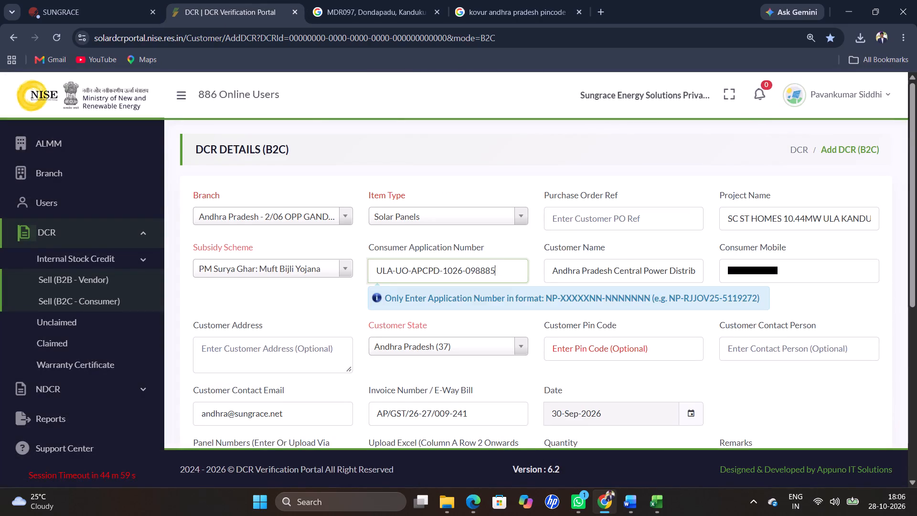
{"action": "key", "text": "ctrl+v"}
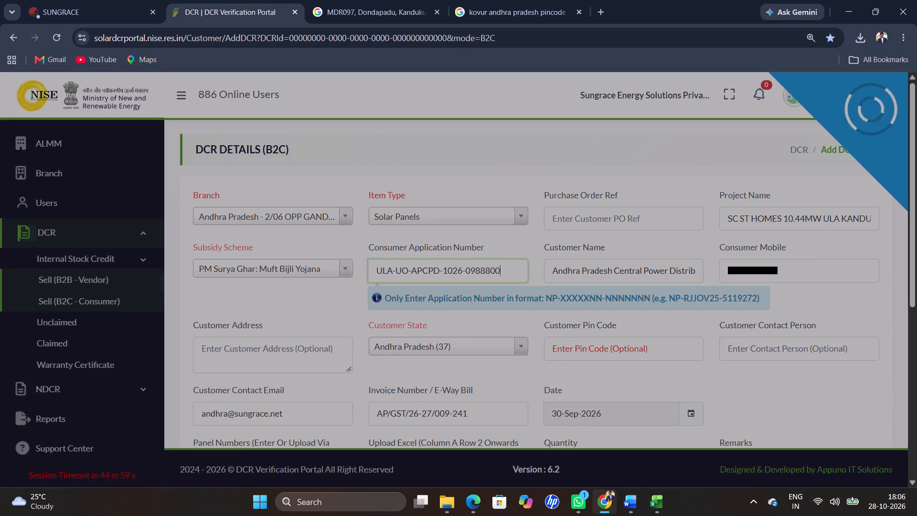
{"action": "scroll", "coordinate": [519, 271], "scroll_direction": "down", "scroll_amount": 3}
{"action": "left_click", "coordinate": [313, 335]}
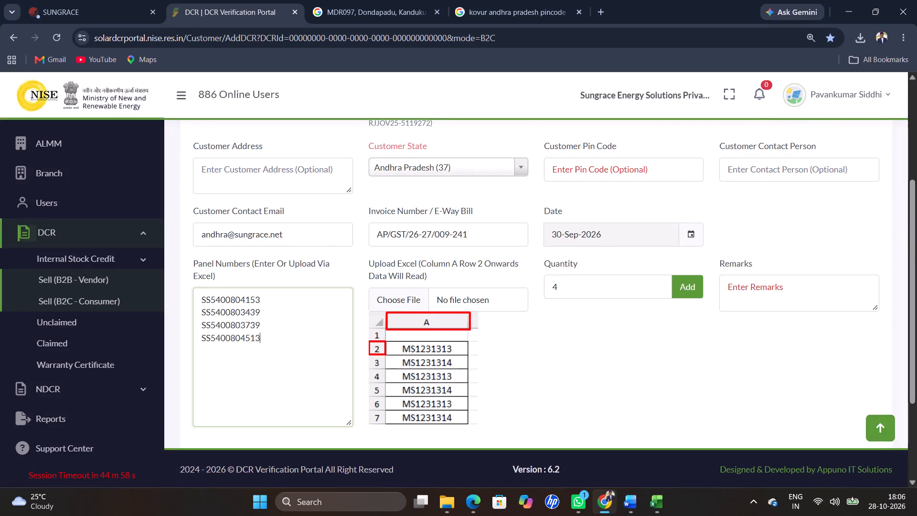
{"action": "key", "text": "BackSpace"}
{"action": "key", "text": "BackSpace"}
{"action": "key", "text": "BackSpace"}
{"action": "key", "text": "BackSpace"}
{"action": "key", "text": "BackSpace"}
{"action": "key", "text": "BackSpace"}
{"action": "key", "text": "BackSpace"}
{"action": "key", "text": "BackSpace"}
{"action": "key", "text": "BackSpace"}
{"action": "key", "text": "BackSpace"}
{"action": "key", "text": "BackSpace"}
{"action": "key", "text": "BackSpace"}
{"action": "key", "text": "BackSpace"}
{"action": "key", "text": "BackSpace"}
{"action": "key", "text": "BackSpace"}
{"action": "key", "text": "BackSpace"}
{"action": "key", "text": "BackSpace"}
{"action": "key", "text": "BackSpace"}
{"action": "key", "text": "BackSpace"}
{"action": "key", "text": "BackSpace"}
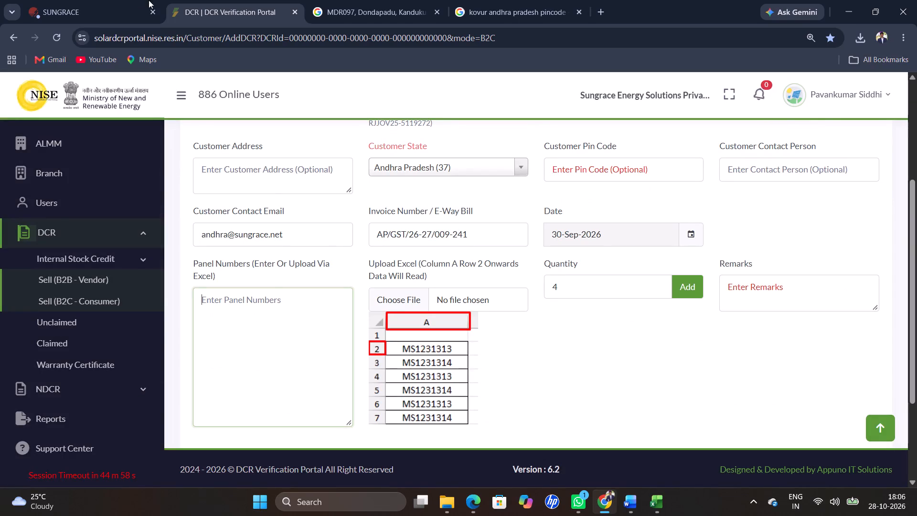
{"action": "left_click", "coordinate": [123, 0]}
{"action": "left_click", "coordinate": [560, 111]}
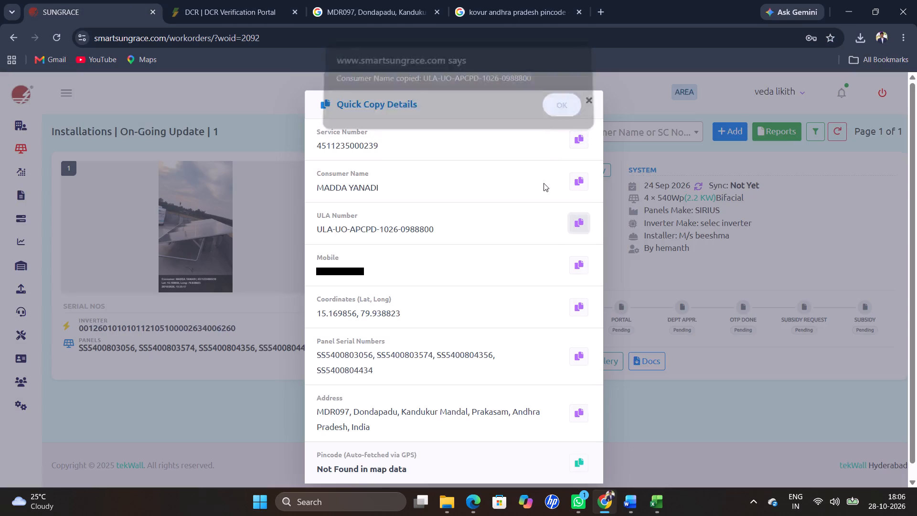
{"action": "left_click_drag", "start_coordinate": [580, 356], "coordinate": [576, 354]}
{"action": "left_click_drag", "start_coordinate": [245, 0], "coordinate": [246, 11]}
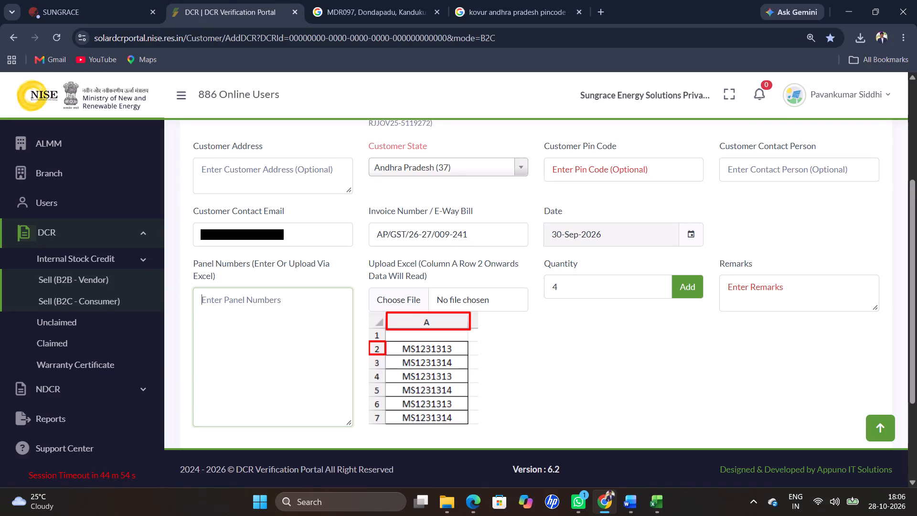
{"action": "key", "text": "ctrl+v"}
Put each of the four panel serials on its own line without commas and add them to the DCR form.
{"action": "key", "text": "Left"}
{"action": "key", "text": "Left"}
{"action": "key", "text": "Left"}
{"action": "key", "text": "Left"}
{"action": "key", "text": "Left"}
{"action": "key", "text": "Left"}
{"action": "key", "text": "Left"}
{"action": "key", "text": "Left"}
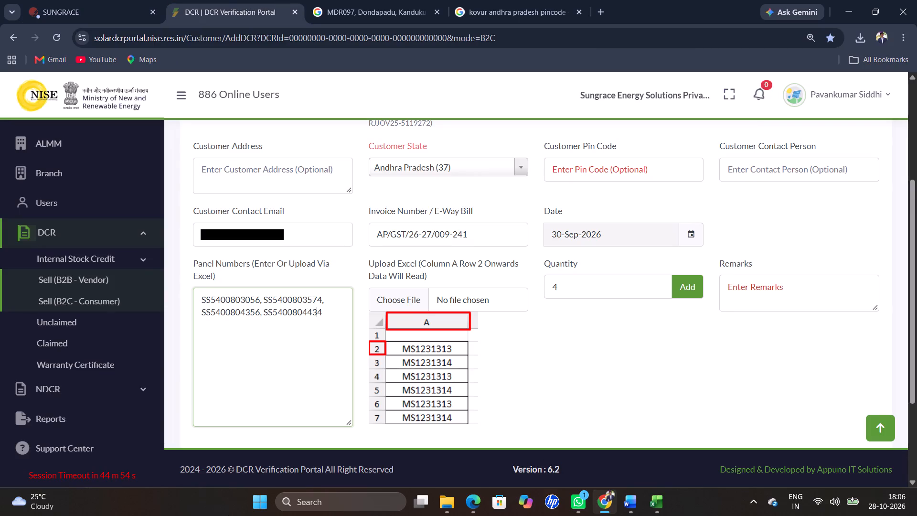
{"action": "key", "text": "Left"}
{"action": "key", "text": "Left"}
{"action": "key", "text": "Left"}
{"action": "key", "text": "Left"}
{"action": "key", "text": "BackSpace"}
{"action": "key", "text": "BackSpace"}
{"action": "key", "text": "Return"}
{"action": "key", "text": "Up"}
{"action": "key", "text": "Up"}
{"action": "key", "text": "Up"}
{"action": "key", "text": "Up"}
{"action": "key", "text": "Up"}
{"action": "key", "text": "Up"}
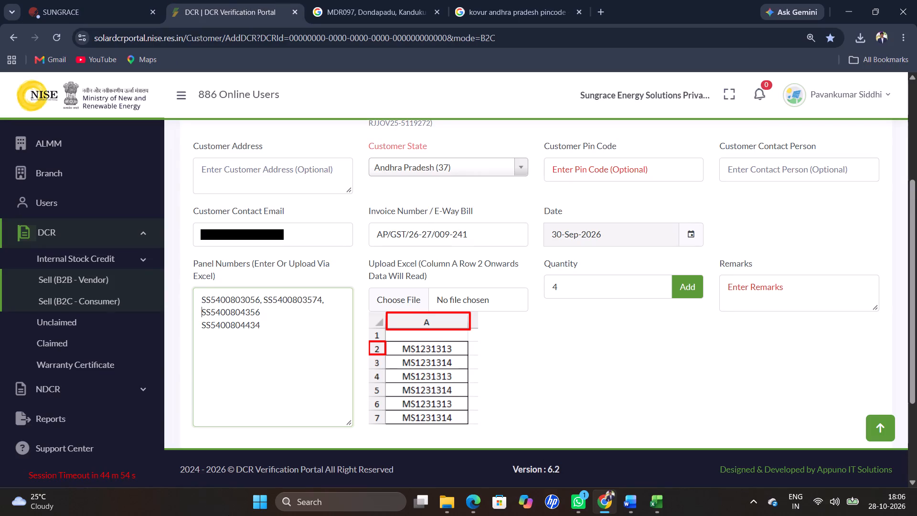
{"action": "key", "text": "Right"}
{"action": "key", "text": "Right"}
{"action": "key", "text": "Right"}
{"action": "key", "text": "Right"}
{"action": "key", "text": "Right"}
{"action": "key", "text": "Right"}
{"action": "key", "text": "Right"}
{"action": "key", "text": "Right"}
{"action": "key", "text": "Right"}
{"action": "key", "text": "Right"}
{"action": "key", "text": "Right"}
{"action": "key", "text": "Right"}
{"action": "key", "text": "Right"}
{"action": "key", "text": "Right"}
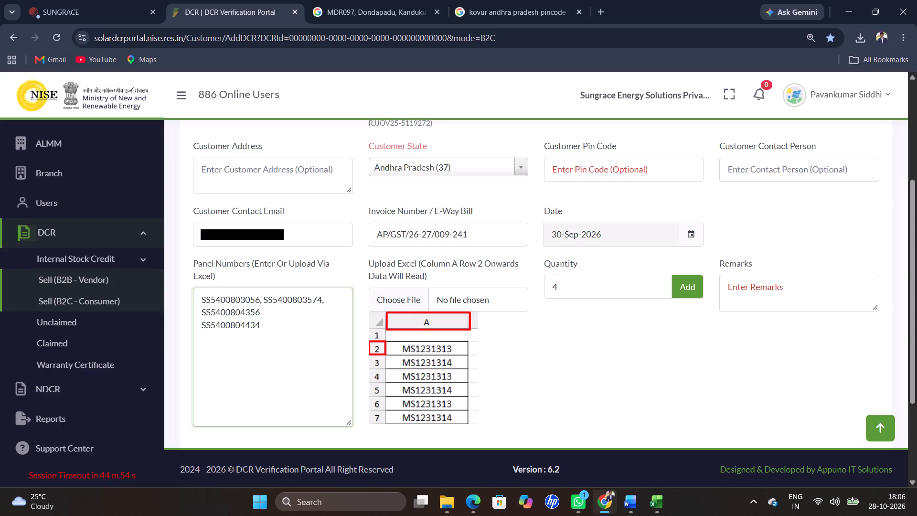
{"action": "key", "text": "BackSpace"}
{"action": "key", "text": "BackSpace"}
{"action": "key", "text": "Return"}
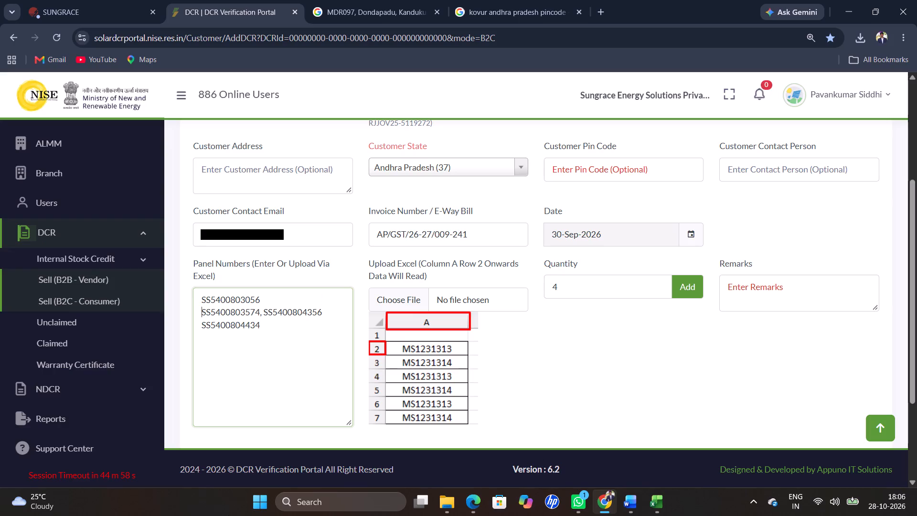
{"action": "key", "text": "Right"}
{"action": "key", "text": "Right"}
{"action": "key", "text": "Right"}
{"action": "key", "text": "Right"}
{"action": "key", "text": "Right"}
{"action": "key", "text": "Right"}
{"action": "key", "text": "Right"}
{"action": "key", "text": "Right"}
{"action": "key", "text": "Right"}
{"action": "key", "text": "Right"}
{"action": "key", "text": "Right"}
{"action": "key", "text": "Right"}
{"action": "key", "text": "Right"}
{"action": "key", "text": "Right"}
{"action": "key", "text": "Right"}
{"action": "key", "text": "Left"}
{"action": "key", "text": "BackSpace"}
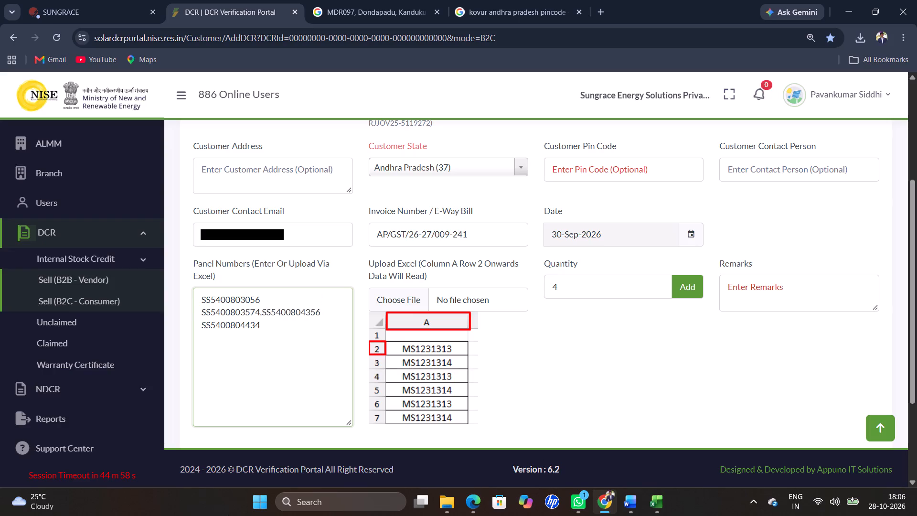
{"action": "key", "text": "BackSpace"}
{"action": "key", "text": "Return"}
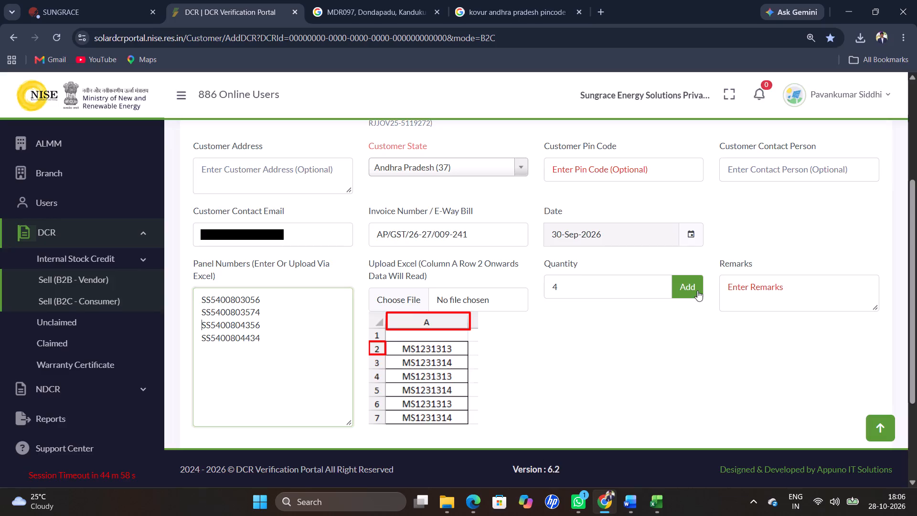
{"action": "left_click", "coordinate": [695, 289]}
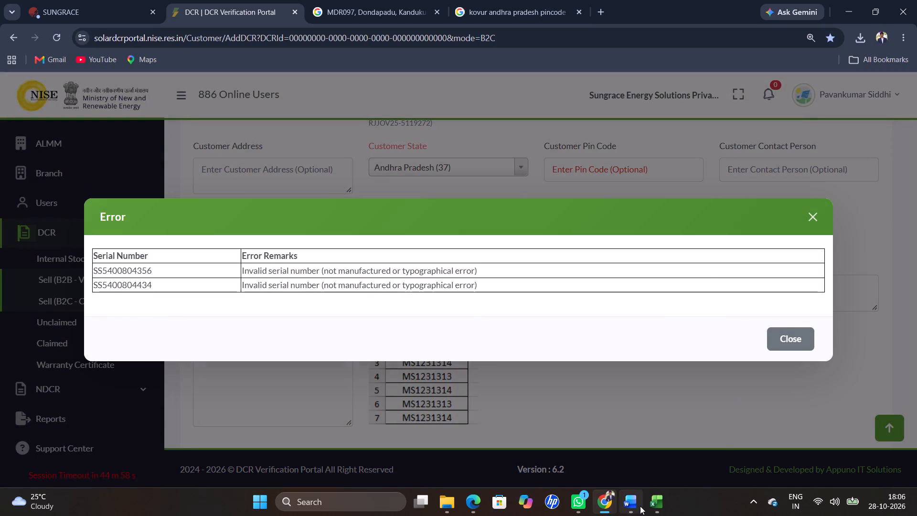
Switch to the Excel installations sheet and fill the current installation's service number cell, B647, with red.
{"action": "left_click", "coordinate": [655, 461]}
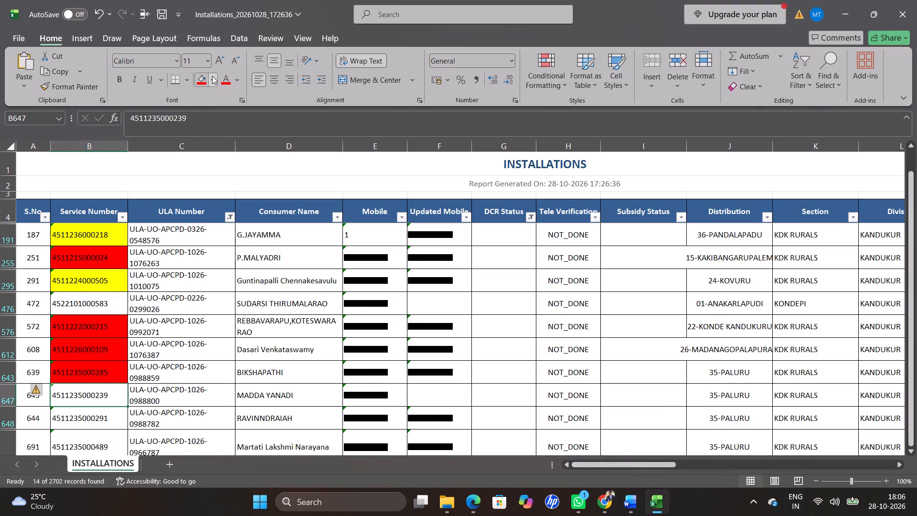
{"action": "left_click", "coordinate": [202, 76]}
Copy the next service number, in cell B648, from Excel and open its work order in SUNGRACE.
{"action": "scroll", "coordinate": [189, 291], "scroll_direction": "down", "scroll_amount": 2}
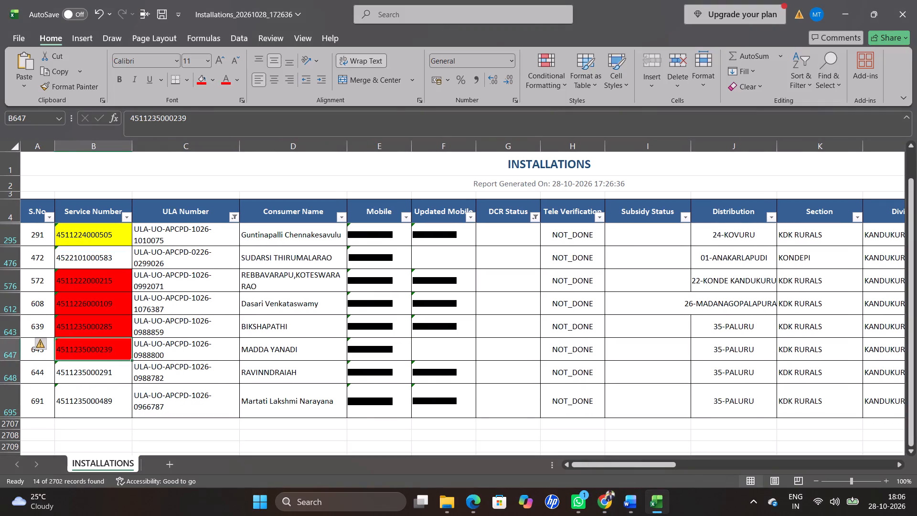
{"action": "key", "text": "Down"}
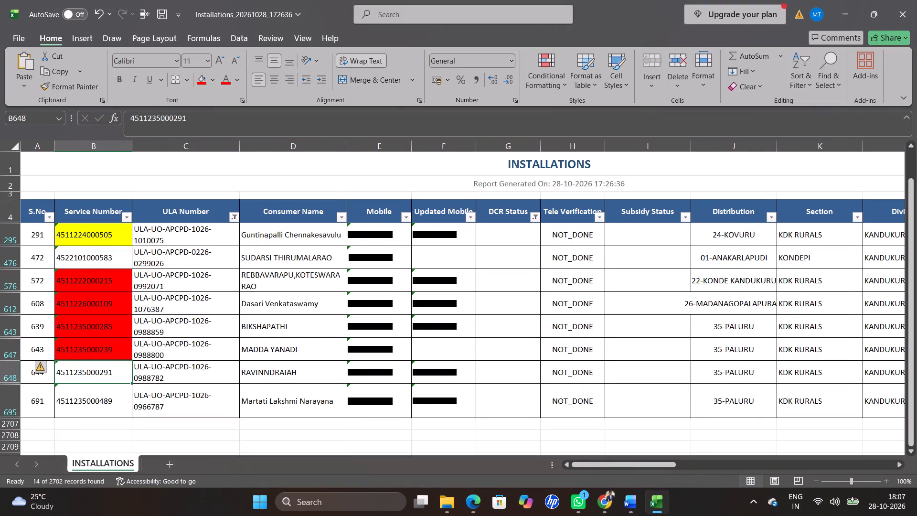
{"action": "key", "text": "ctrl+c"}
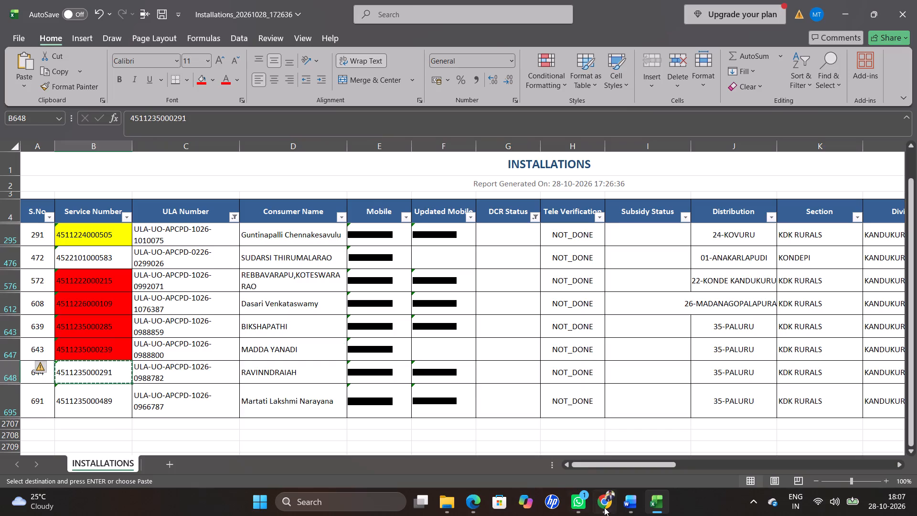
{"action": "left_click_drag", "start_coordinate": [599, 480], "coordinate": [593, 459]}
{"action": "left_click", "coordinate": [106, 0]}
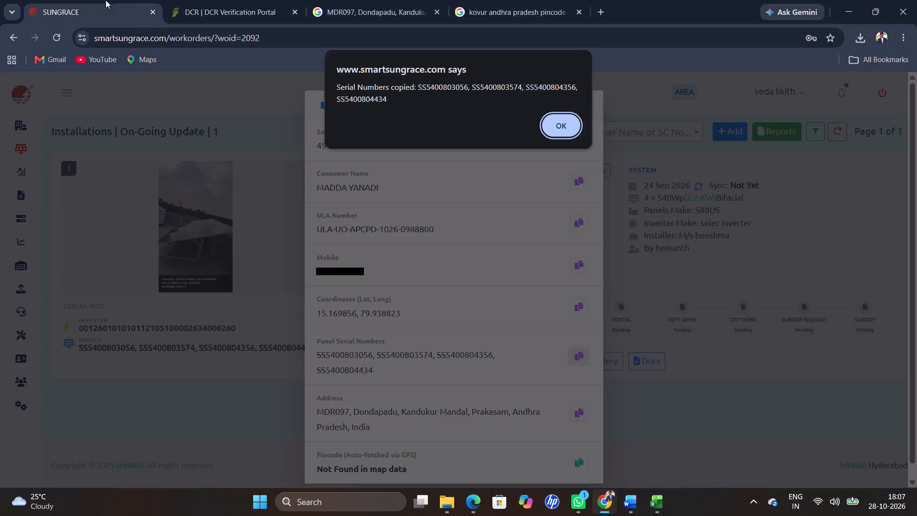
{"action": "left_click", "coordinate": [562, 139]}
{"action": "left_click", "coordinate": [561, 126]}
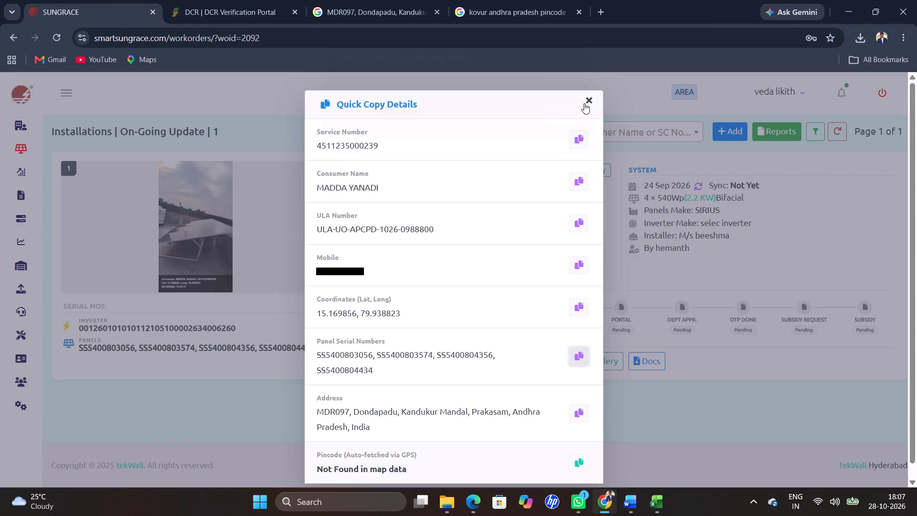
{"action": "left_click", "coordinate": [587, 93]}
{"action": "left_click", "coordinate": [575, 133]}
{"action": "key", "text": "ctrl+space"}
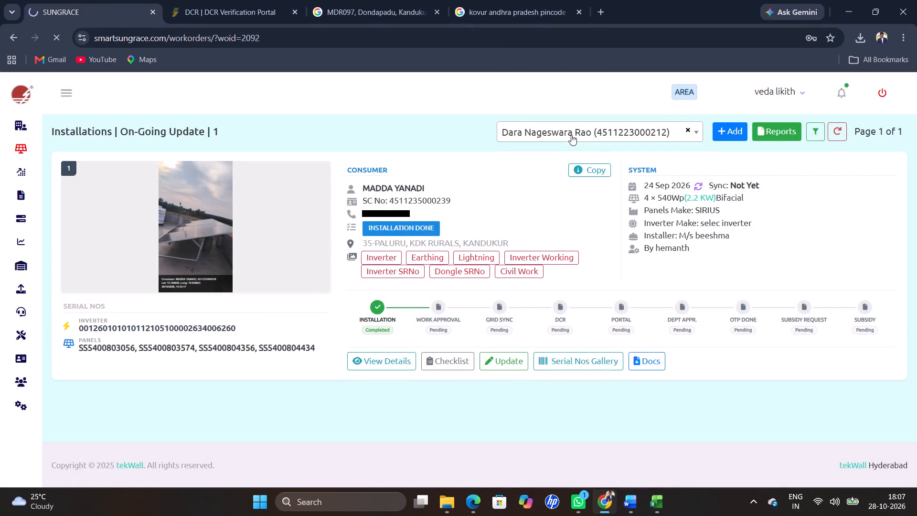
{"action": "key", "text": "ctrl+BackSpace"}
{"action": "key", "text": "ctrl+BackSpace"}
{"action": "key", "text": "ctrl+BackSpace"}
{"action": "key", "text": "ctrl+BackSpace"}
{"action": "key", "text": "ctrl+BackSpace"}
{"action": "key", "text": "ctrl+BackSpace"}
{"action": "key", "text": "ctrl+BackSpace"}
{"action": "key", "text": "ctrl+BackSpace"}
{"action": "key", "text": "ctrl+BackSpace"}
{"action": "key", "text": "ctrl+BackSpace"}
{"action": "key", "text": "ctrl+BackSpace"}
{"action": "key", "text": "ctrl+BackSpace"}
{"action": "key", "text": "ctrl+BackSpace"}
{"action": "key", "text": "ctrl+BackSpace"}
{"action": "key", "text": "ctrl+BackSpace"}
{"action": "key", "text": "ctrl+BackSpace"}
{"action": "key", "text": "ctrl+BackSpace"}
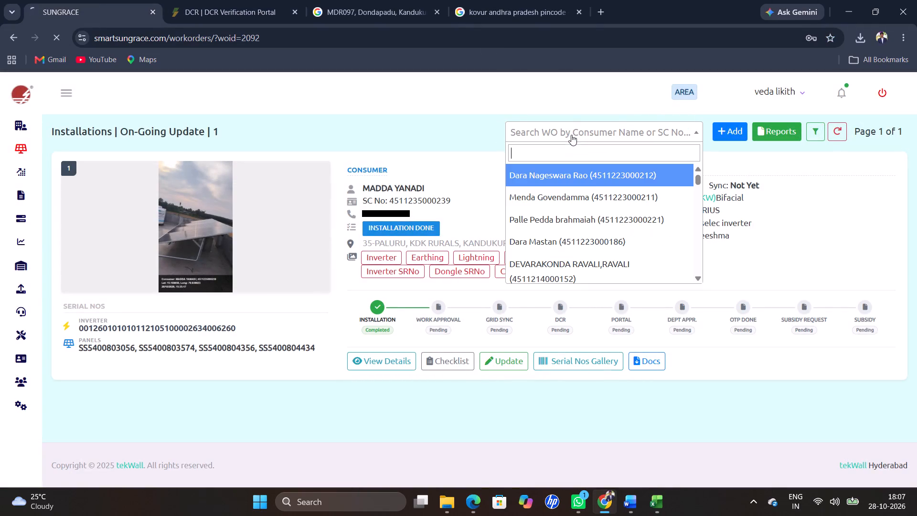
{"action": "key", "text": "ctrl+v"}
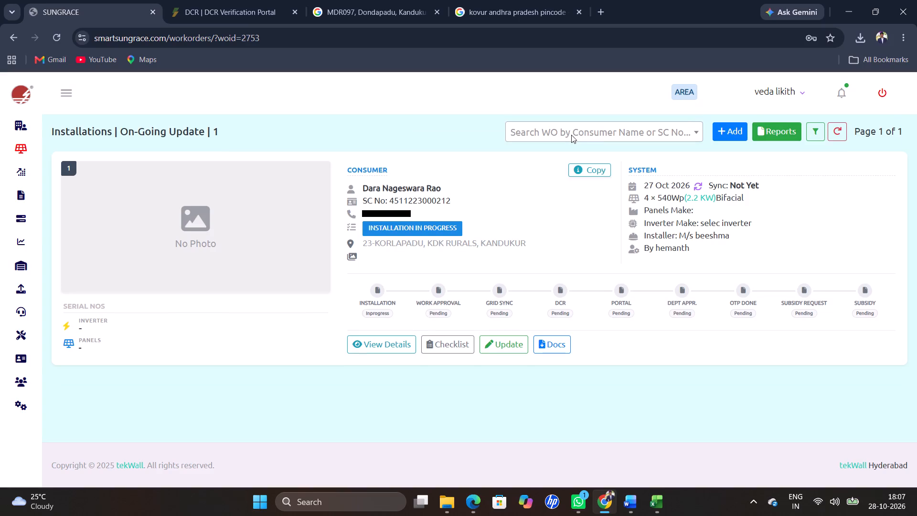
{"action": "left_click", "coordinate": [571, 135]}
{"action": "key", "text": "ctrl+v"}
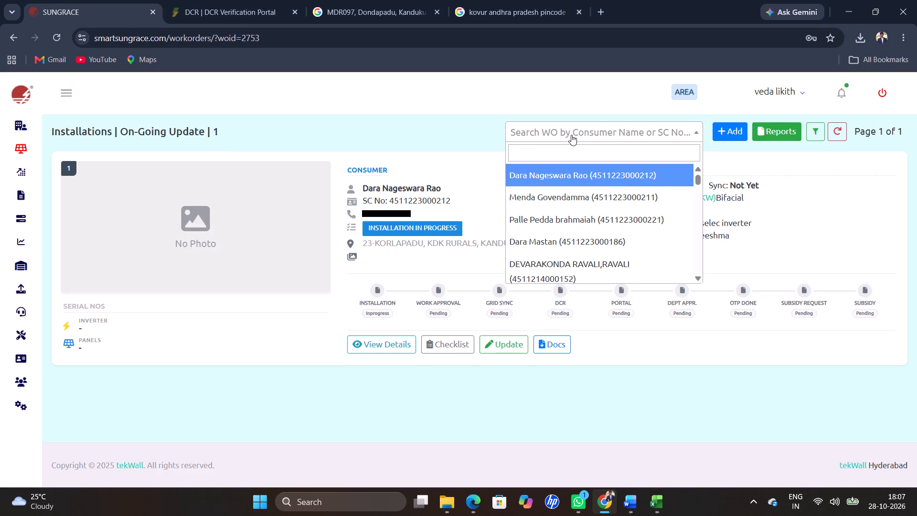
{"action": "key", "text": "Return"}
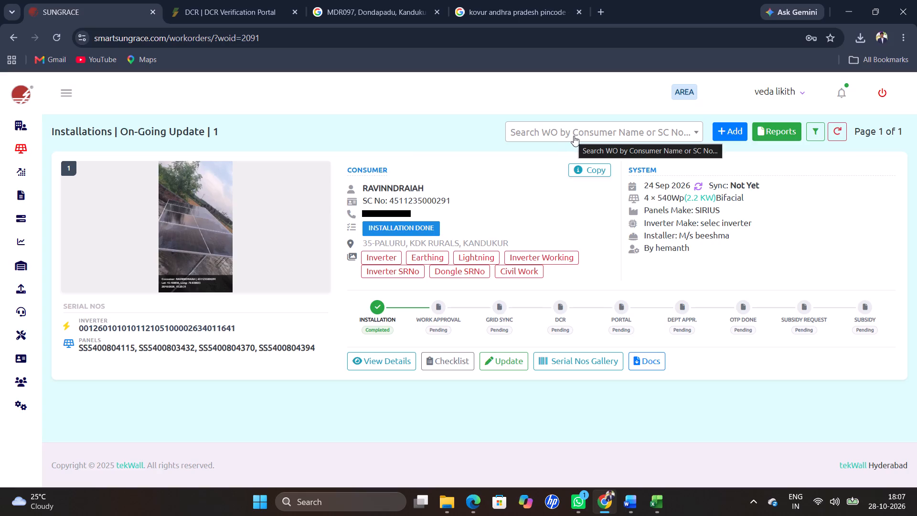
Replace the DCR form's Consumer Application Number with the ULA number copied from the newly opened SUNGRACE work order.
{"action": "left_click", "coordinate": [586, 163]}
{"action": "left_click", "coordinate": [586, 218]}
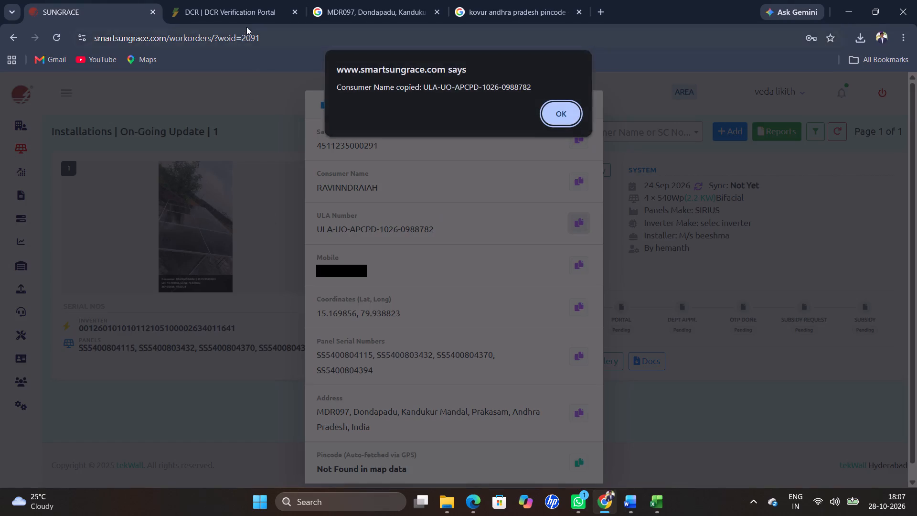
{"action": "left_click", "coordinate": [252, 12]}
{"action": "left_click", "coordinate": [813, 213]}
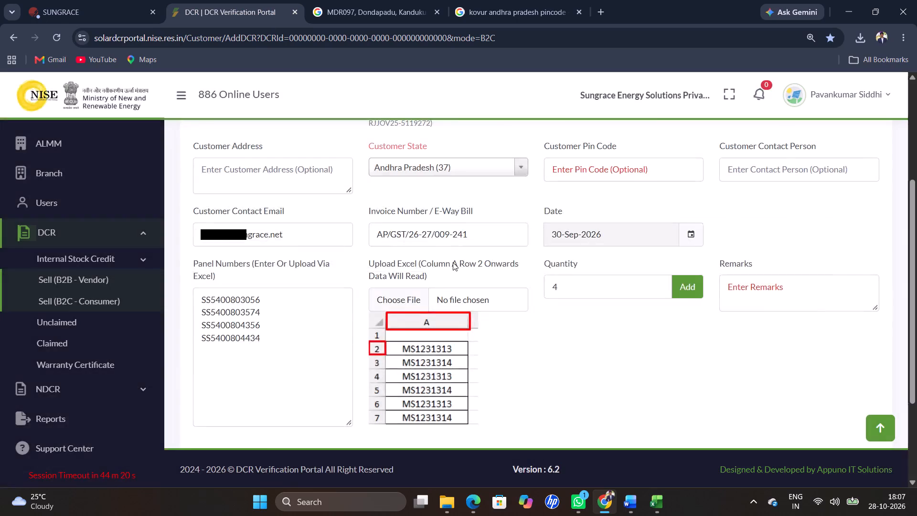
{"action": "scroll", "coordinate": [453, 262], "scroll_direction": "up", "scroll_amount": 2}
{"action": "left_click", "coordinate": [510, 216]}
{"action": "key", "text": "BackSpace"}
{"action": "key", "text": "BackSpace"}
{"action": "key", "text": "BackSpace"}
{"action": "key", "text": "BackSpace"}
{"action": "key", "text": "BackSpace"}
{"action": "key", "text": "BackSpace"}
{"action": "key", "text": "BackSpace"}
{"action": "key", "text": "BackSpace"}
{"action": "key", "text": "BackSpace"}
{"action": "key", "text": "BackSpace"}
{"action": "key", "text": "BackSpace"}
{"action": "key", "text": "BackSpace"}
{"action": "key", "text": "BackSpace"}
{"action": "key", "text": "BackSpace"}
{"action": "key", "text": "BackSpace"}
{"action": "key", "text": "BackSpace"}
{"action": "key", "text": "BackSpace"}
{"action": "key", "text": "BackSpace"}
{"action": "key", "text": "BackSpace"}
{"action": "key", "text": "BackSpace"}
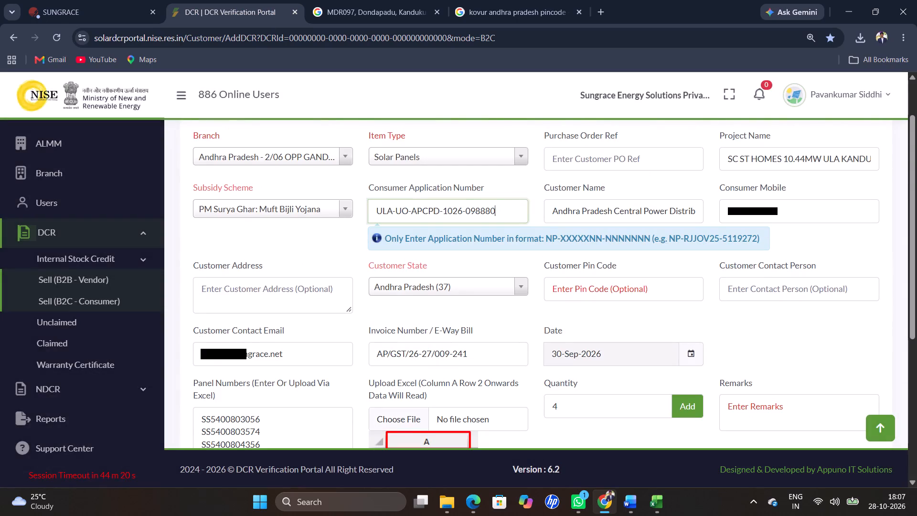
{"action": "key", "text": "ctrl+v"}
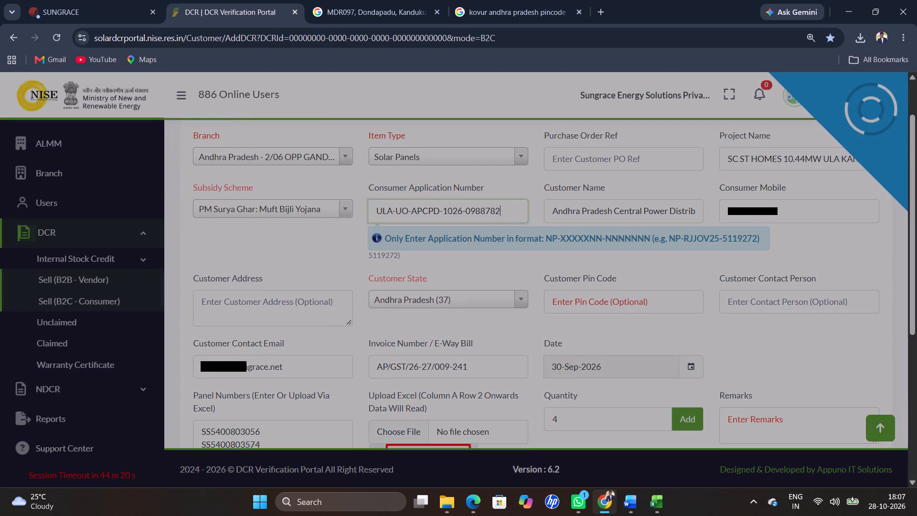
{"action": "scroll", "coordinate": [482, 232], "scroll_direction": "down", "scroll_amount": 2}
{"action": "left_click", "coordinate": [264, 354]}
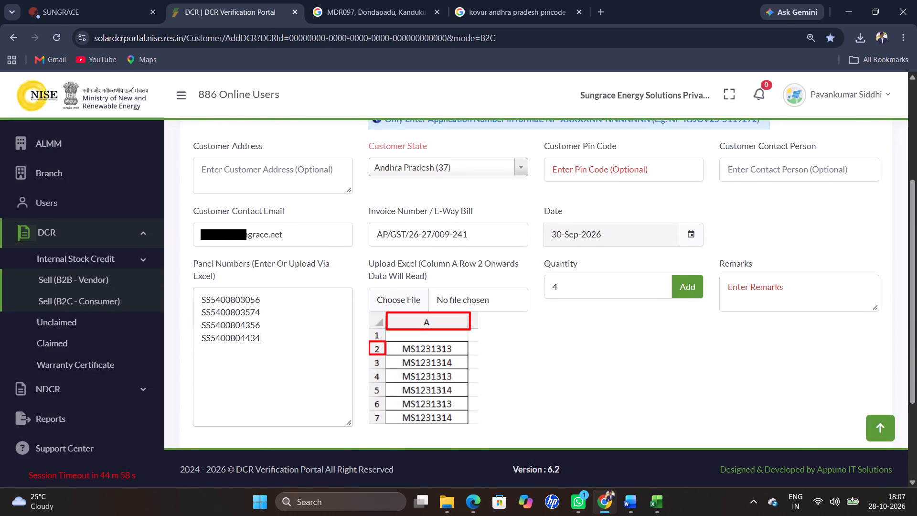
{"action": "key", "text": "BackSpace"}
{"action": "key", "text": "BackSpace"}
{"action": "key", "text": "BackSpace"}
{"action": "key", "text": "BackSpace"}
{"action": "key", "text": "BackSpace"}
{"action": "key", "text": "BackSpace"}
{"action": "key", "text": "BackSpace"}
{"action": "key", "text": "BackSpace"}
{"action": "key", "text": "BackSpace"}
{"action": "key", "text": "BackSpace"}
{"action": "key", "text": "BackSpace"}
{"action": "key", "text": "BackSpace"}
{"action": "key", "text": "BackSpace"}
{"action": "key", "text": "BackSpace"}
{"action": "key", "text": "BackSpace"}
{"action": "key", "text": "BackSpace"}
{"action": "key", "text": "BackSpace"}
{"action": "key", "text": "BackSpace"}
{"action": "key", "text": "BackSpace"}
{"action": "key", "text": "BackSpace"}
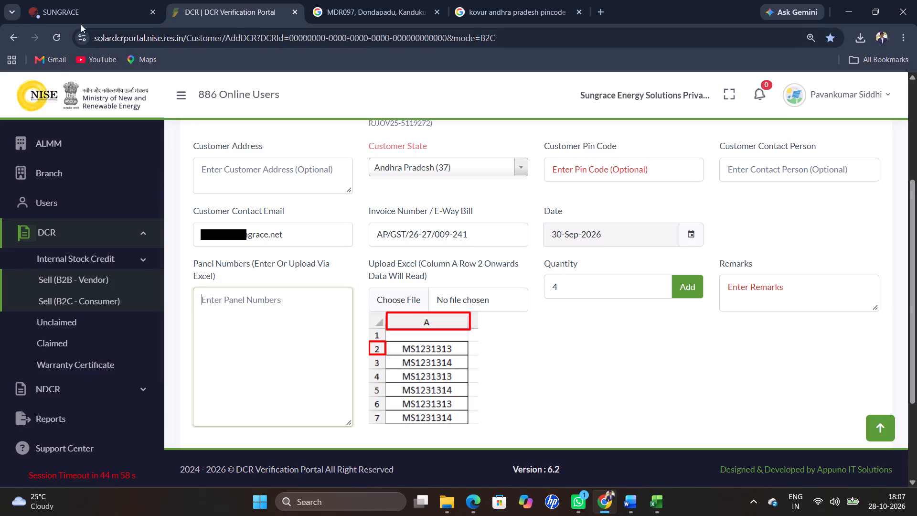
{"action": "left_click", "coordinate": [105, 0]}
{"action": "left_click", "coordinate": [558, 110]}
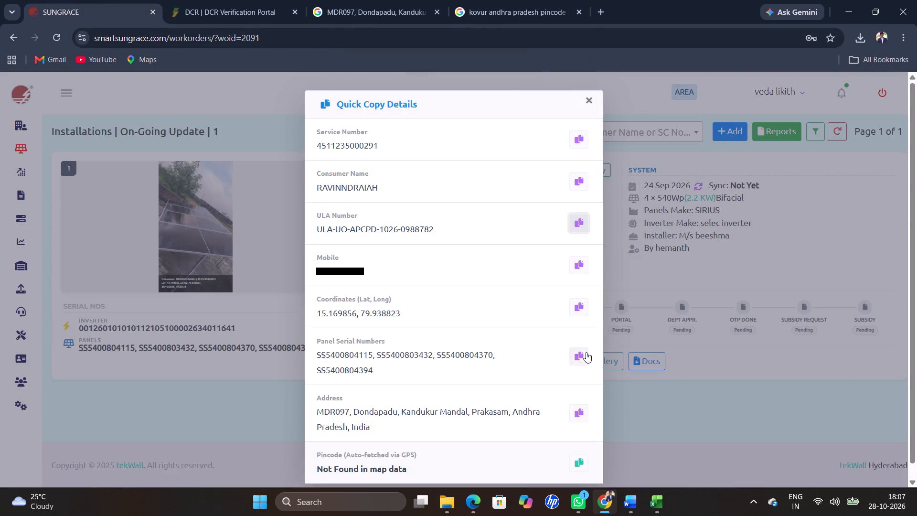
{"action": "left_click", "coordinate": [586, 352]}
{"action": "left_click", "coordinate": [268, 6]}
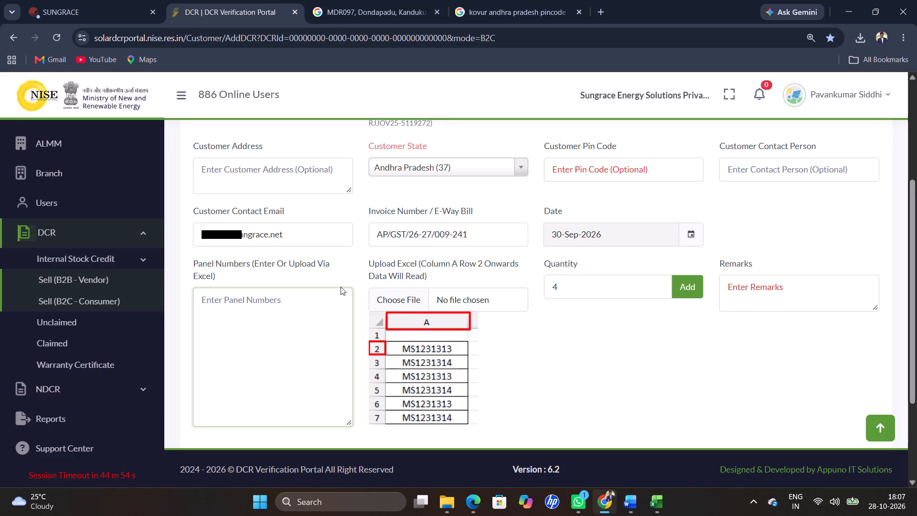
{"action": "key", "text": "ctrl+v"}
Separate the four serials in the DCR form's Panel Numbers onto individual lines, removing the commas and spaces between them.
{"action": "key", "text": "Left"}
{"action": "key", "text": "Left"}
{"action": "key", "text": "Left"}
{"action": "key", "text": "Left"}
{"action": "key", "text": "Left"}
{"action": "key", "text": "Left"}
{"action": "key", "text": "Left"}
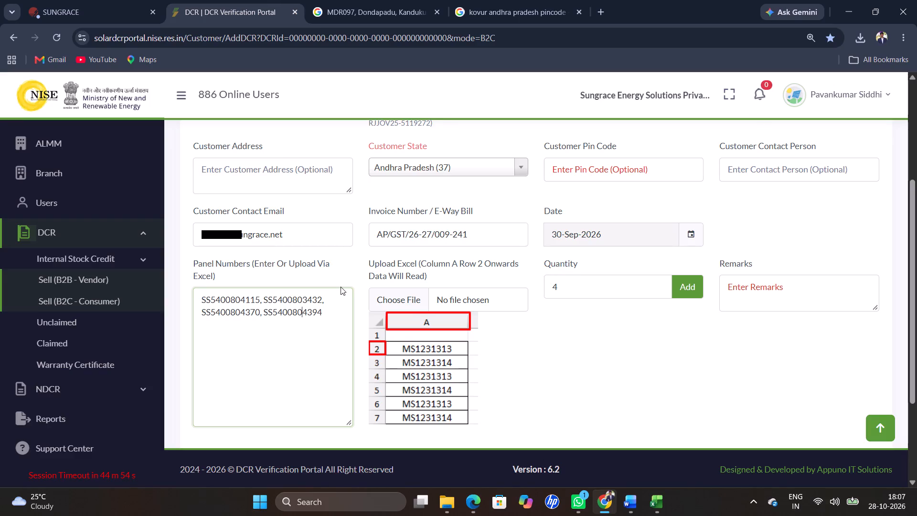
{"action": "key", "text": "Left"}
{"action": "key", "text": "Left"}
{"action": "key", "text": "Left"}
{"action": "key", "text": "Left"}
{"action": "key", "text": "Left"}
{"action": "key", "text": "BackSpace"}
{"action": "key", "text": "BackSpace"}
{"action": "key", "text": "Return"}
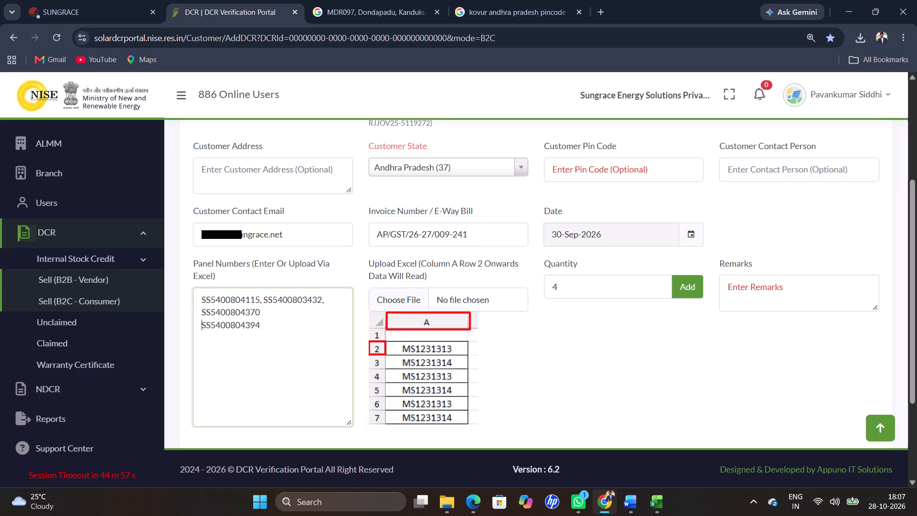
{"action": "key", "text": "Up"}
{"action": "key", "text": "Up"}
{"action": "key", "text": "Up"}
{"action": "key", "text": "Up"}
{"action": "key", "text": "Right"}
{"action": "key", "text": "Right"}
{"action": "key", "text": "Right"}
{"action": "key", "text": "Right"}
{"action": "key", "text": "Right"}
{"action": "key", "text": "Right"}
{"action": "key", "text": "Right"}
{"action": "key", "text": "Right"}
{"action": "key", "text": "Right"}
{"action": "key", "text": "Right"}
{"action": "key", "text": "Right"}
{"action": "key", "text": "Right"}
{"action": "key", "text": "Right"}
{"action": "key", "text": "Right"}
{"action": "key", "text": "BackSpace"}
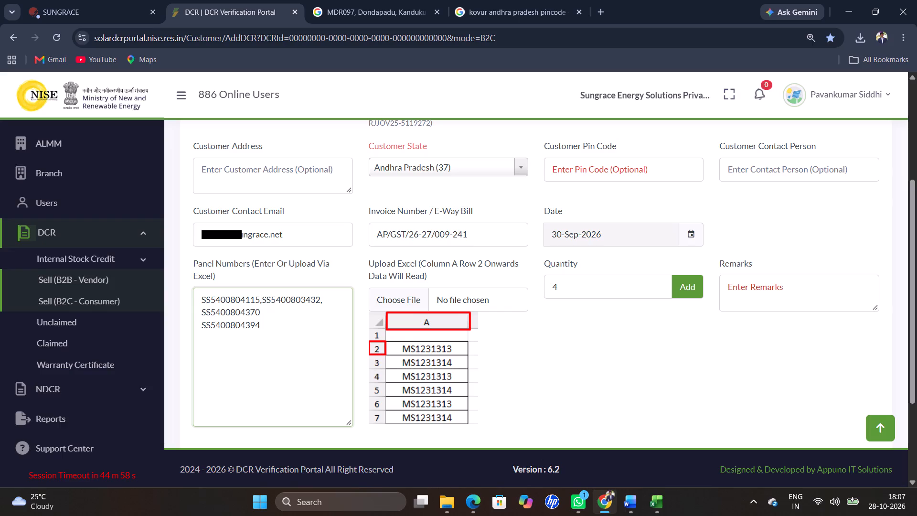
{"action": "key", "text": "BackSpace"}
{"action": "key", "text": "Return"}
{"action": "key", "text": "Right"}
{"action": "key", "text": "Right"}
{"action": "key", "text": "Right"}
{"action": "key", "text": "Right"}
{"action": "key", "text": "Right"}
{"action": "key", "text": "Right"}
{"action": "key", "text": "Right"}
{"action": "key", "text": "Right"}
{"action": "key", "text": "Right"}
{"action": "key", "text": "Right"}
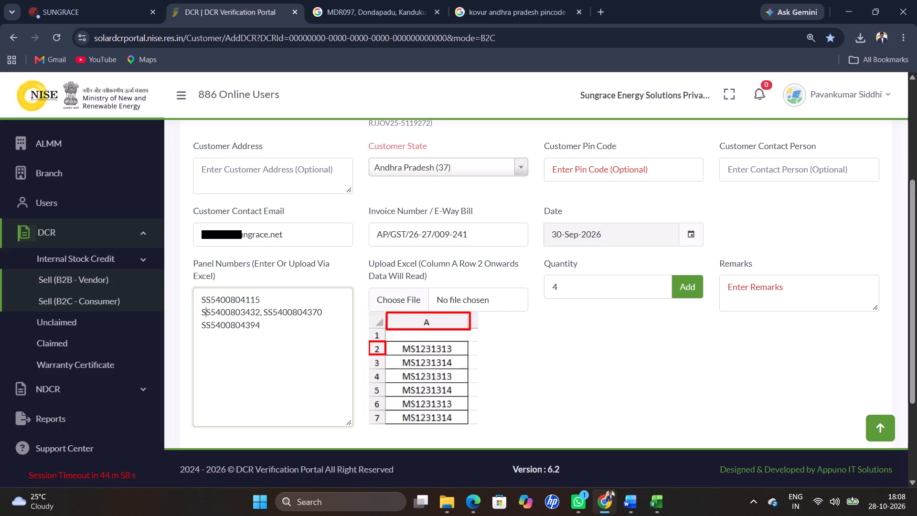
{"action": "key", "text": "Right"}
{"action": "key", "text": "Right"}
{"action": "key", "text": "Right"}
{"action": "key", "text": "Right"}
{"action": "key", "text": "BackSpace"}
{"action": "key", "text": "BackSpace"}
{"action": "key", "text": "Return"}
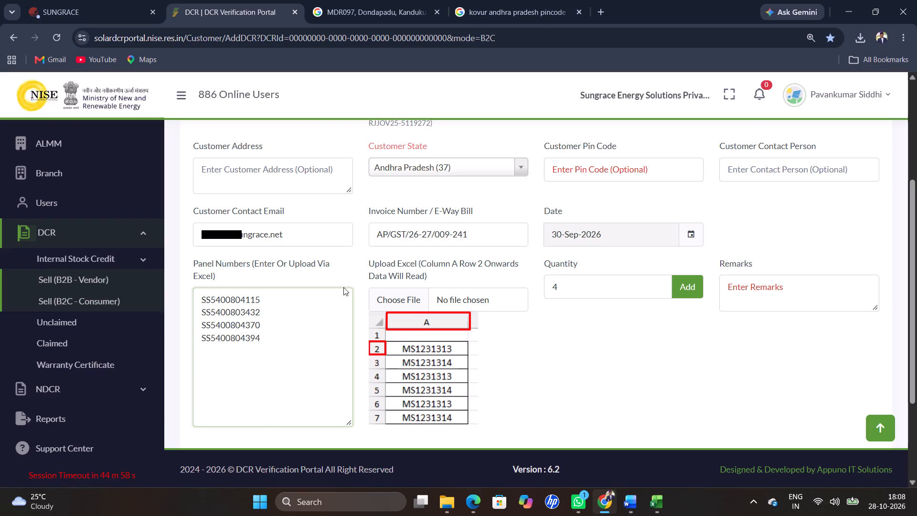
Add the four listed panel serials to the DCR entry.
{"action": "left_click", "coordinate": [682, 288]}
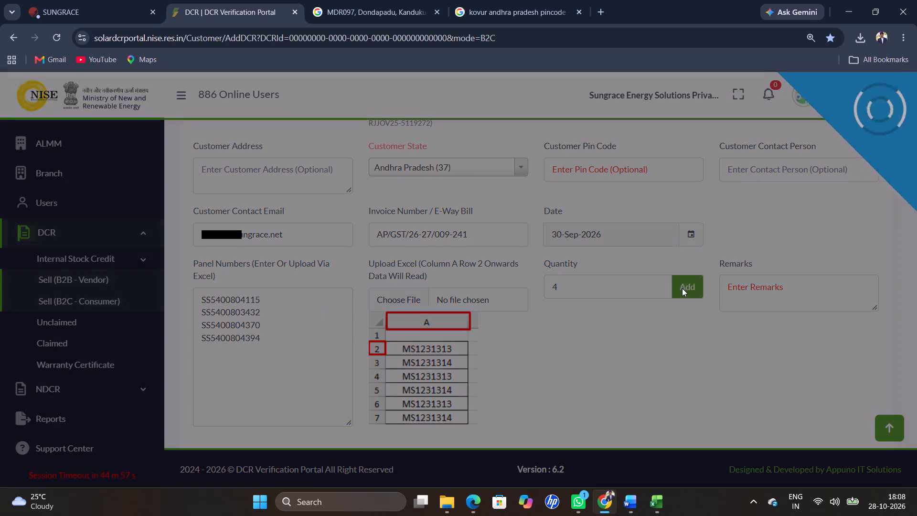
Switch to the Excel installations sheet and fill the current installation's service number cell, B648, with red.
{"action": "left_click", "coordinate": [649, 455]}
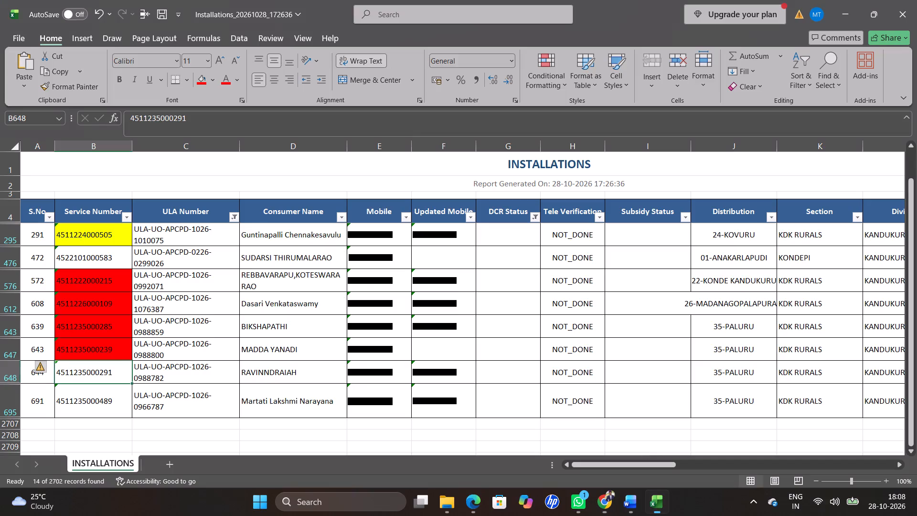
{"action": "left_click", "coordinate": [203, 81]}
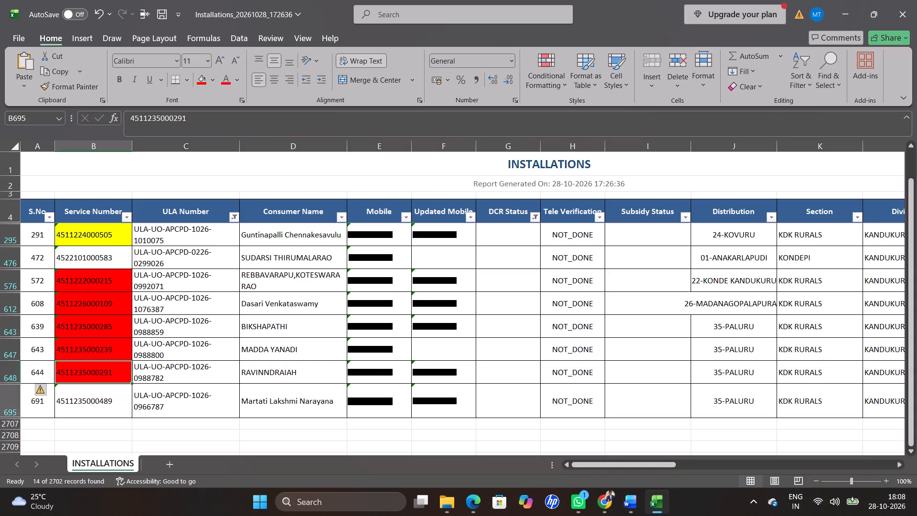
Copy the next service number, in cell B695, from Excel and open its work order in SUNGRACE.
{"action": "key", "text": "Down"}
{"action": "key", "text": "ctrl+c"}
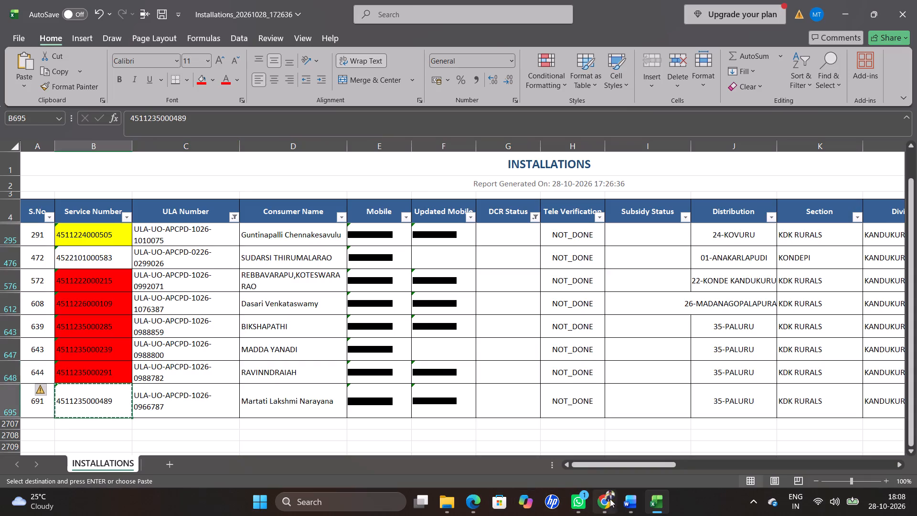
{"action": "left_click", "coordinate": [604, 462]}
{"action": "left_click", "coordinate": [94, 0]}
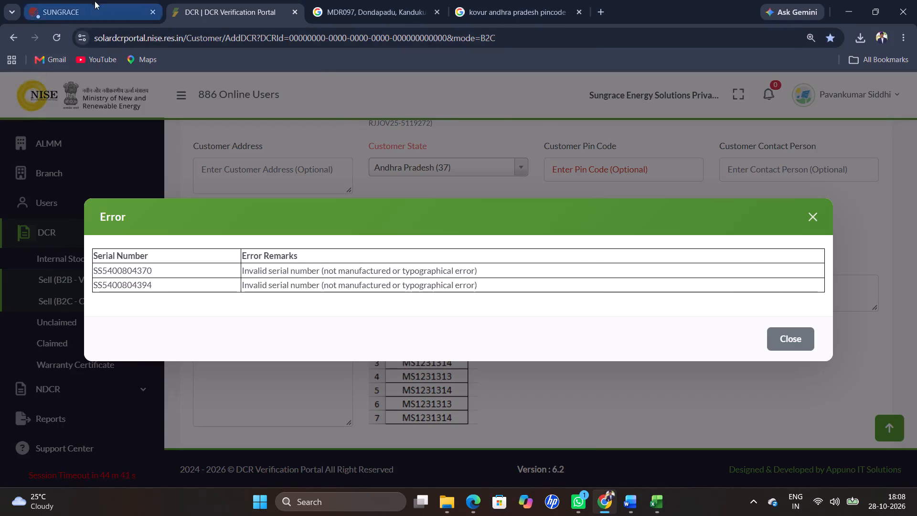
{"action": "left_click", "coordinate": [564, 121]}
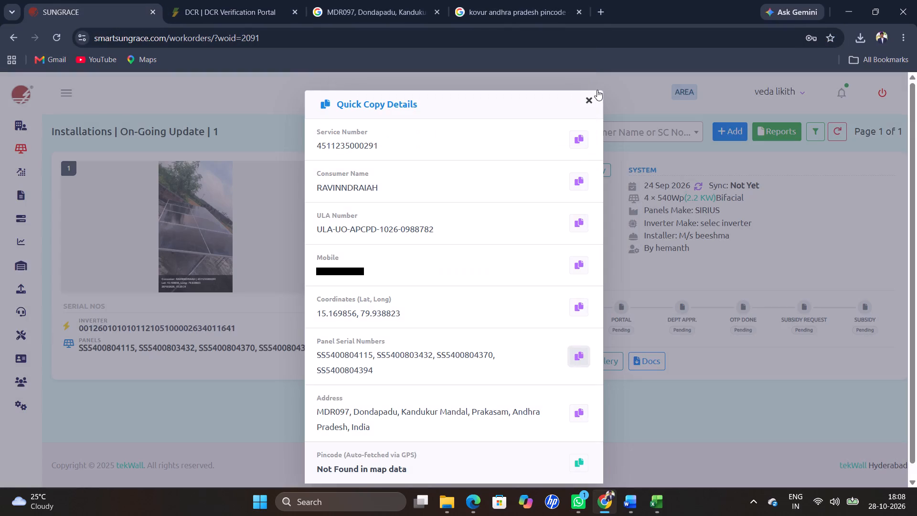
{"action": "left_click", "coordinate": [595, 92]}
{"action": "left_click", "coordinate": [590, 99]}
{"action": "left_click", "coordinate": [584, 129]}
{"action": "key", "text": "ctrl+v"}
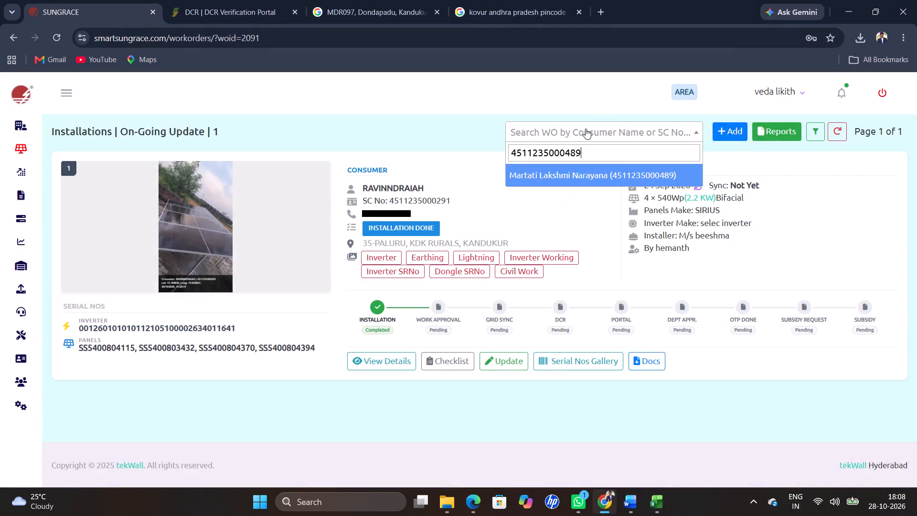
{"action": "key", "text": "Return"}
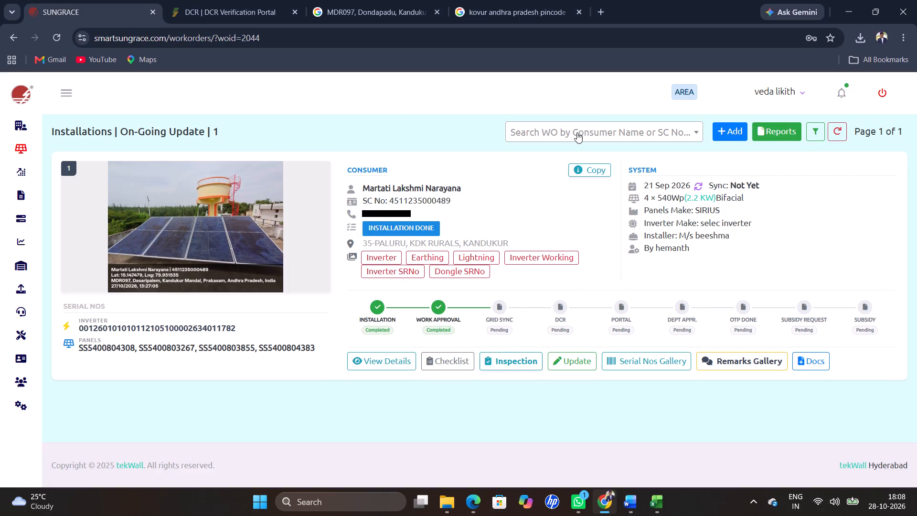
Replace the DCR form's Consumer Application Number with the ULA number copied from the newly opened SUNGRACE work order.
{"action": "left_click", "coordinate": [575, 169]}
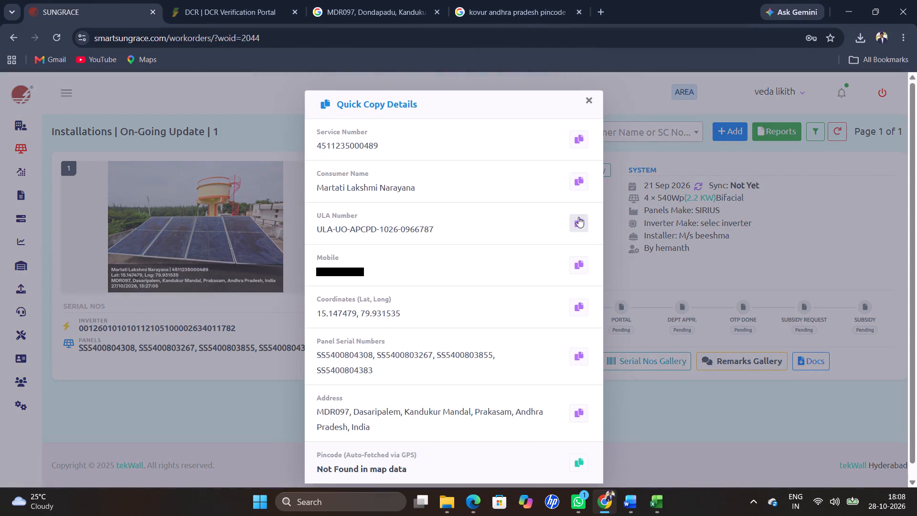
{"action": "left_click", "coordinate": [579, 217]}
{"action": "left_click", "coordinate": [203, 5]}
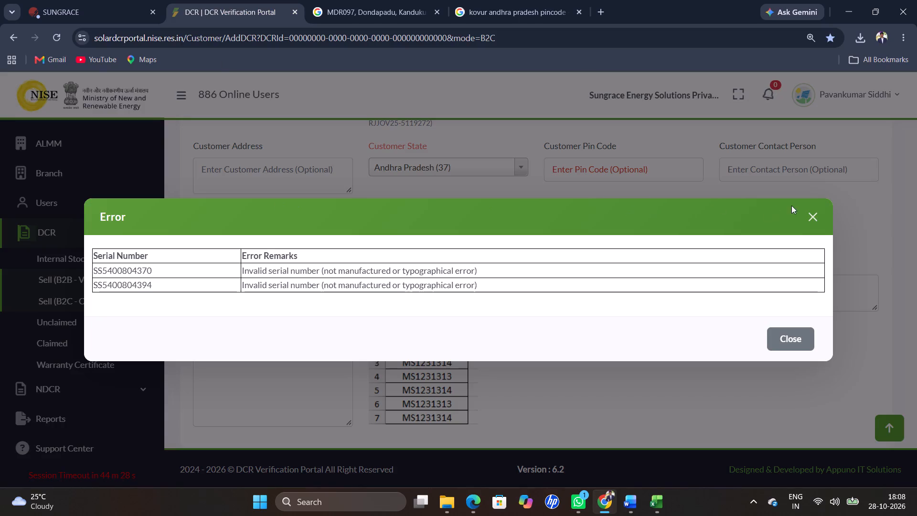
{"action": "left_click", "coordinate": [811, 209]}
{"action": "scroll", "coordinate": [340, 312], "scroll_direction": "up", "scroll_amount": 4}
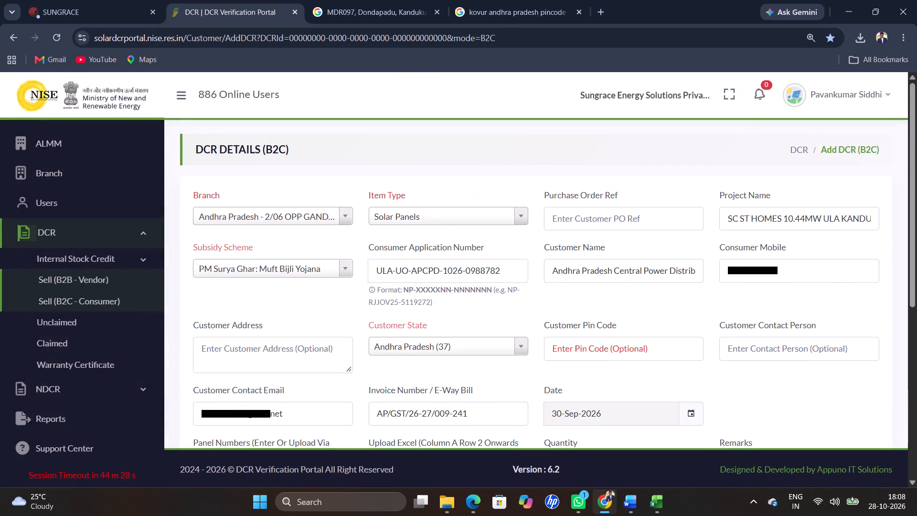
{"action": "left_click", "coordinate": [508, 279]}
{"action": "key", "text": "BackSpace"}
{"action": "key", "text": "BackSpace"}
{"action": "key", "text": "BackSpace"}
{"action": "key", "text": "BackSpace"}
{"action": "key", "text": "BackSpace"}
{"action": "key", "text": "BackSpace"}
{"action": "key", "text": "BackSpace"}
{"action": "key", "text": "BackSpace"}
{"action": "key", "text": "BackSpace"}
{"action": "key", "text": "BackSpace"}
{"action": "key", "text": "BackSpace"}
{"action": "key", "text": "BackSpace"}
{"action": "key", "text": "BackSpace"}
{"action": "key", "text": "BackSpace"}
{"action": "key", "text": "BackSpace"}
{"action": "key", "text": "BackSpace"}
{"action": "key", "text": "BackSpace"}
{"action": "key", "text": "BackSpace"}
{"action": "key", "text": "BackSpace"}
{"action": "key", "text": "BackSpace"}
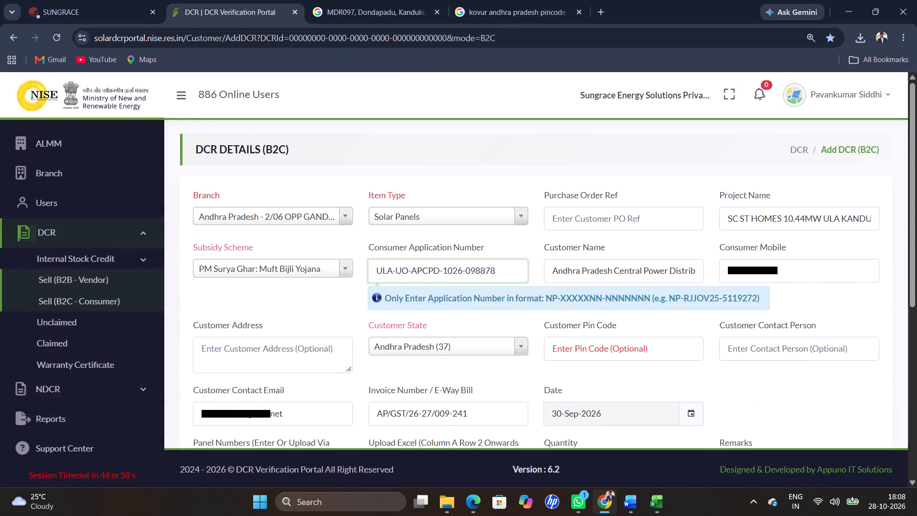
{"action": "key", "text": "ctrl+v"}
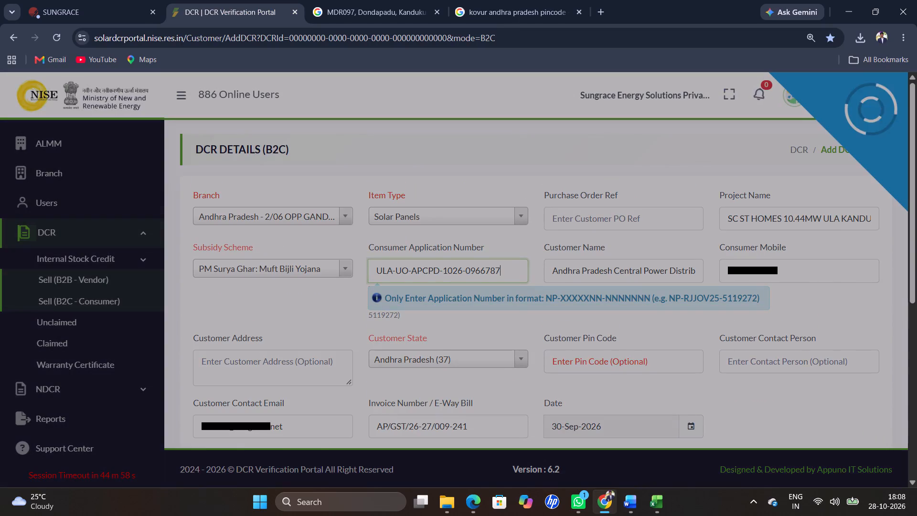
{"action": "scroll", "coordinate": [223, 192], "scroll_direction": "down", "scroll_amount": 2}
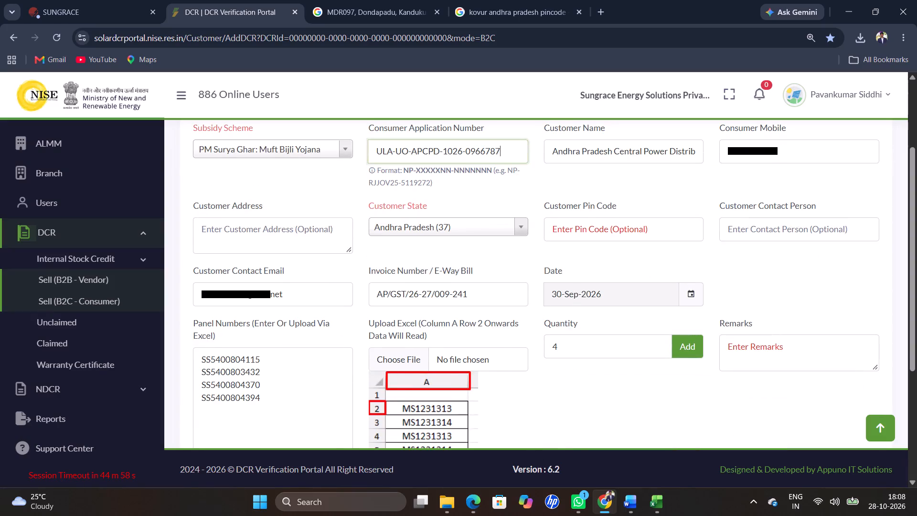
{"action": "left_click", "coordinate": [320, 395]}
{"action": "key", "text": "BackSpace"}
{"action": "key", "text": "BackSpace"}
{"action": "key", "text": "BackSpace"}
{"action": "key", "text": "BackSpace"}
{"action": "key", "text": "BackSpace"}
{"action": "key", "text": "BackSpace"}
{"action": "key", "text": "BackSpace"}
{"action": "key", "text": "BackSpace"}
{"action": "key", "text": "BackSpace"}
{"action": "key", "text": "BackSpace"}
{"action": "key", "text": "BackSpace"}
{"action": "key", "text": "BackSpace"}
{"action": "key", "text": "BackSpace"}
{"action": "key", "text": "BackSpace"}
{"action": "key", "text": "BackSpace"}
{"action": "key", "text": "BackSpace"}
{"action": "key", "text": "BackSpace"}
{"action": "key", "text": "BackSpace"}
{"action": "key", "text": "BackSpace"}
{"action": "key", "text": "BackSpace"}
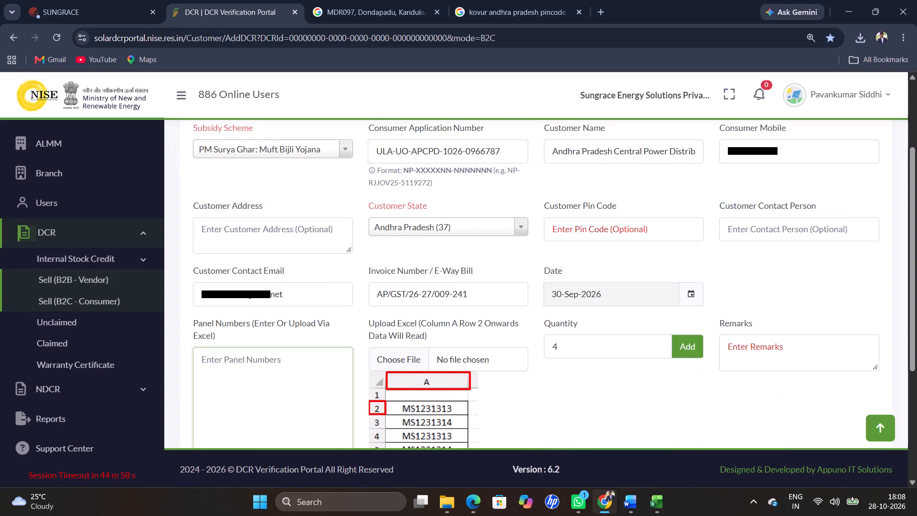
{"action": "left_click", "coordinate": [111, 14]}
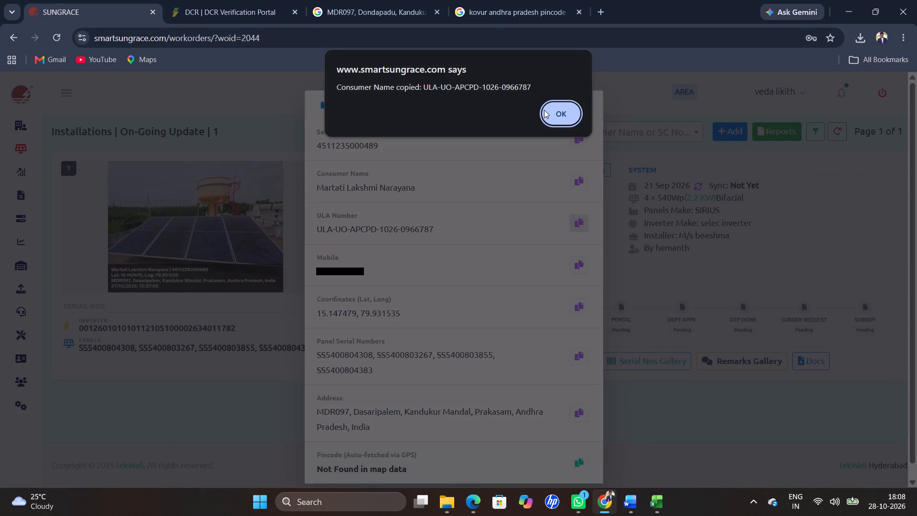
{"action": "left_click", "coordinate": [558, 107]}
{"action": "left_click", "coordinate": [582, 353]}
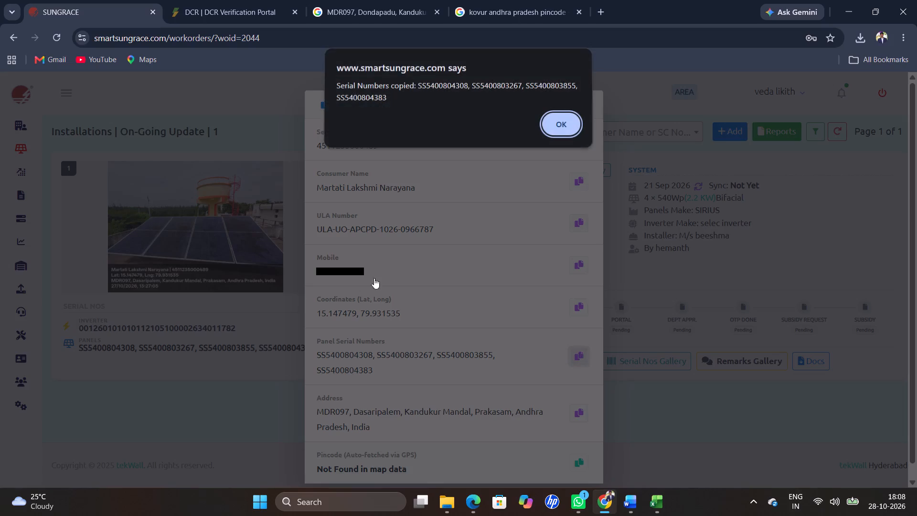
{"action": "left_click", "coordinate": [255, 0]}
{"action": "key", "text": "ctrl+v"}
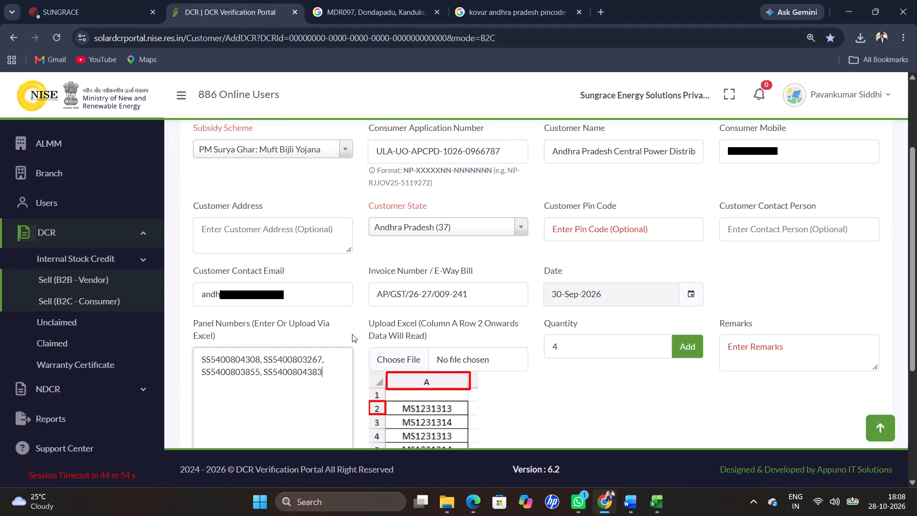
Reformat the DCR form's Panel Numbers so each of the four serials sits on its own line, without commas or spaces.
{"action": "key", "text": "Left"}
{"action": "key", "text": "Left"}
{"action": "key", "text": "Left"}
{"action": "key", "text": "Left"}
{"action": "key", "text": "Left"}
{"action": "key", "text": "Left"}
{"action": "key", "text": "Left"}
{"action": "key", "text": "Left"}
{"action": "key", "text": "Left"}
{"action": "key", "text": "Left"}
{"action": "key", "text": "Left"}
{"action": "key", "text": "Left"}
{"action": "key", "text": "BackSpace"}
{"action": "key", "text": "BackSpace"}
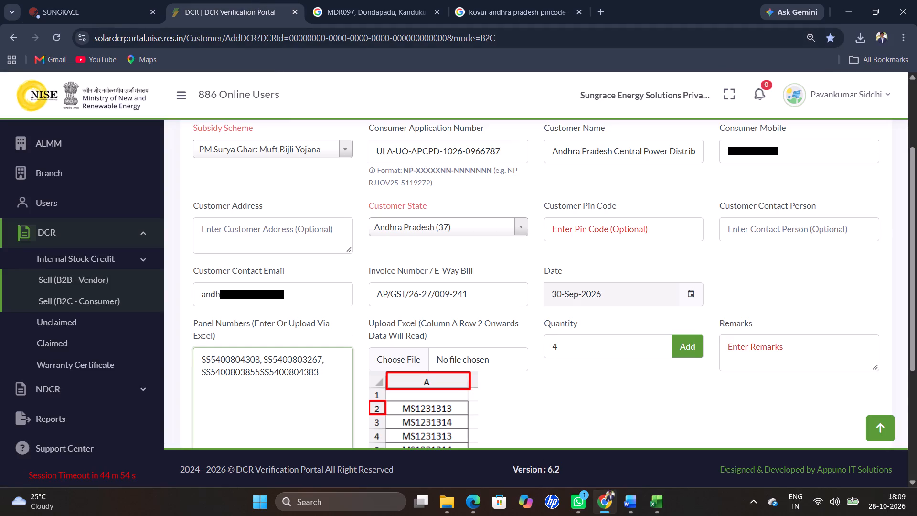
{"action": "key", "text": "Return"}
{"action": "key", "text": "Up"}
{"action": "key", "text": "Up"}
{"action": "key", "text": "Up"}
{"action": "key", "text": "Up"}
{"action": "key", "text": "Right"}
{"action": "key", "text": "Right"}
{"action": "key", "text": "Right"}
{"action": "key", "text": "Right"}
{"action": "key", "text": "Right"}
{"action": "key", "text": "Right"}
{"action": "key", "text": "Right"}
{"action": "key", "text": "Right"}
{"action": "key", "text": "Right"}
{"action": "key", "text": "Right"}
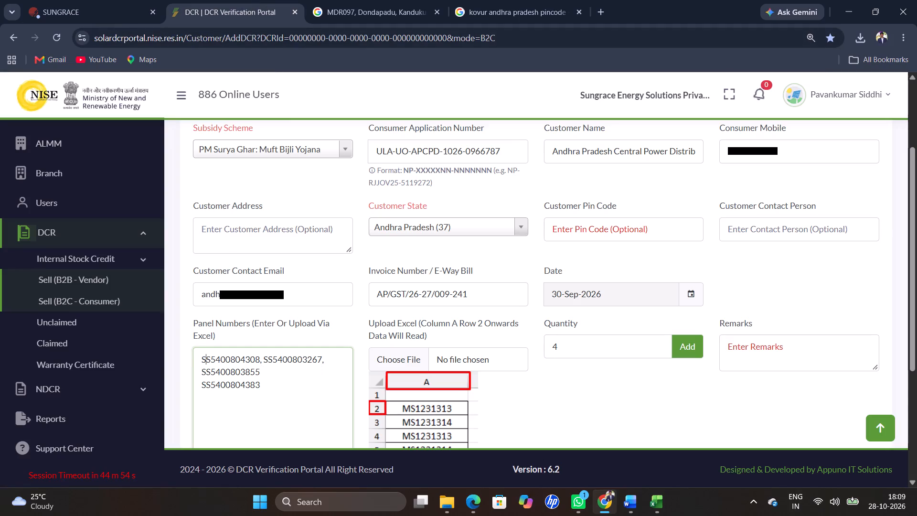
{"action": "key", "text": "Right"}
{"action": "key", "text": "Right"}
{"action": "key", "text": "Right"}
{"action": "key", "text": "Right"}
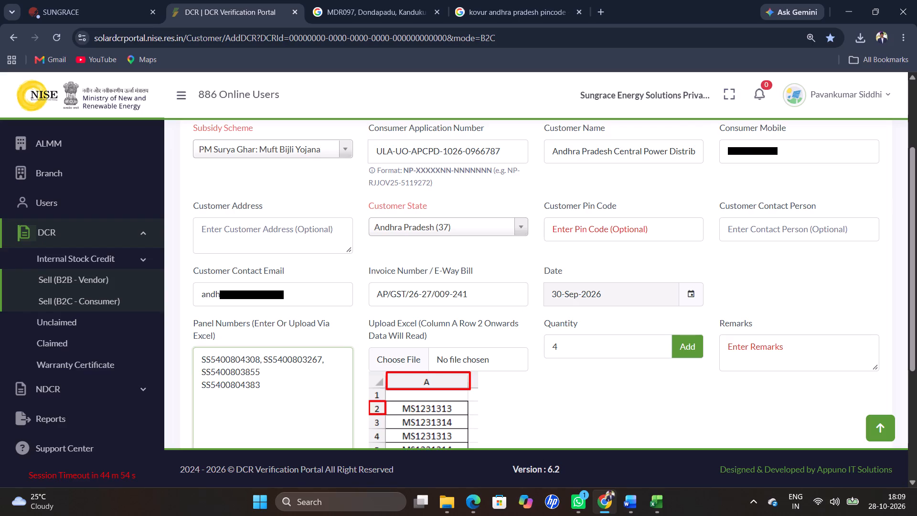
{"action": "key", "text": "BackSpace"}
{"action": "key", "text": "BackSpace"}
{"action": "key", "text": "Return"}
{"action": "key", "text": "Right"}
{"action": "key", "text": "Right"}
{"action": "key", "text": "Right"}
{"action": "key", "text": "Right"}
{"action": "key", "text": "Right"}
{"action": "key", "text": "Right"}
{"action": "key", "text": "Right"}
{"action": "key", "text": "Right"}
{"action": "key", "text": "Right"}
{"action": "key", "text": "Right"}
{"action": "key", "text": "Right"}
{"action": "key", "text": "Right"}
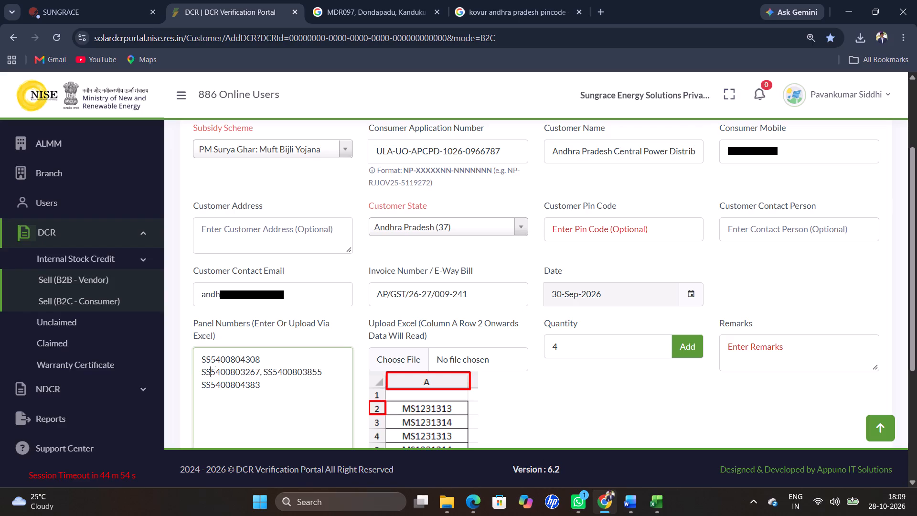
{"action": "key", "text": "Right"}
{"action": "key", "text": "Right"}
{"action": "key", "text": "BackSpace"}
{"action": "key", "text": "BackSpace"}
{"action": "key", "text": "Return"}
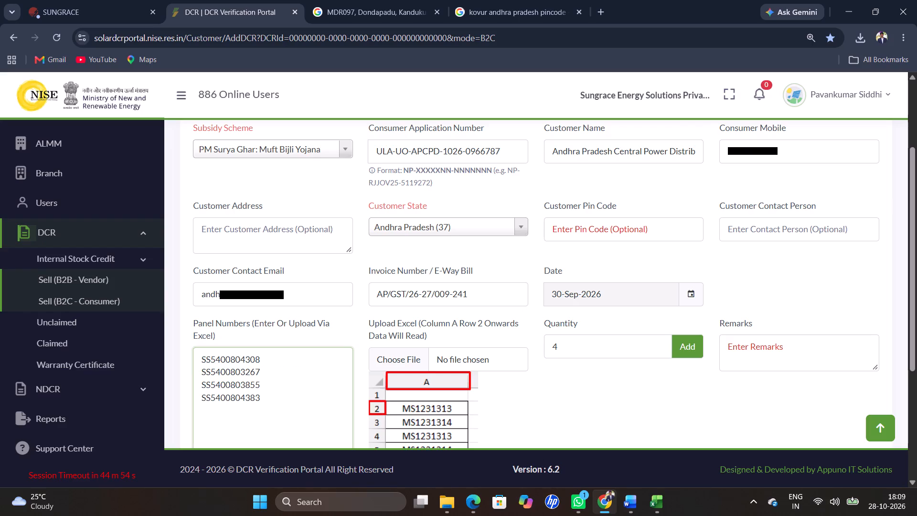
Add the four listed panel serials to the DCR entry with the quantity of 4.
{"action": "left_click", "coordinate": [686, 345]}
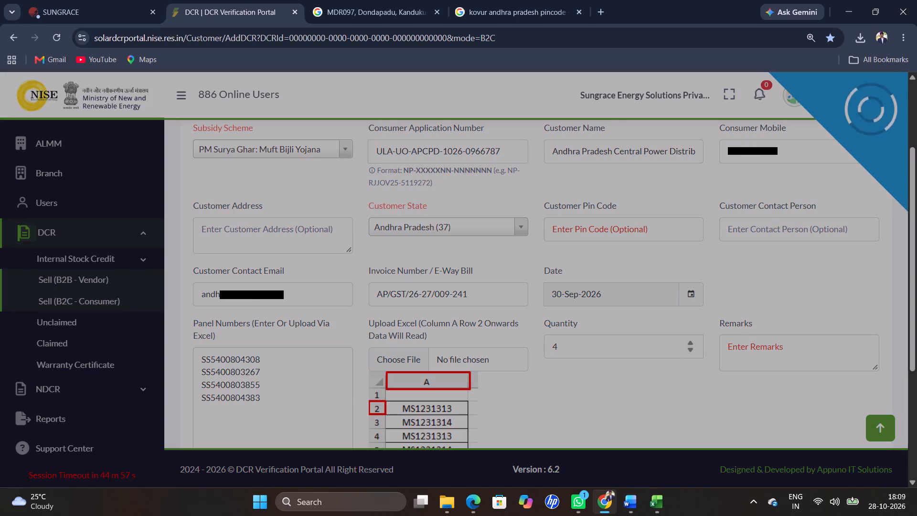
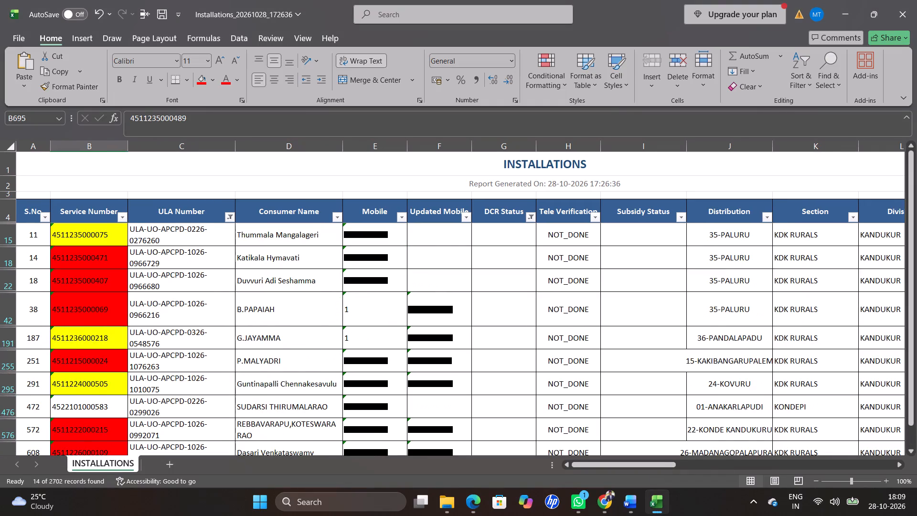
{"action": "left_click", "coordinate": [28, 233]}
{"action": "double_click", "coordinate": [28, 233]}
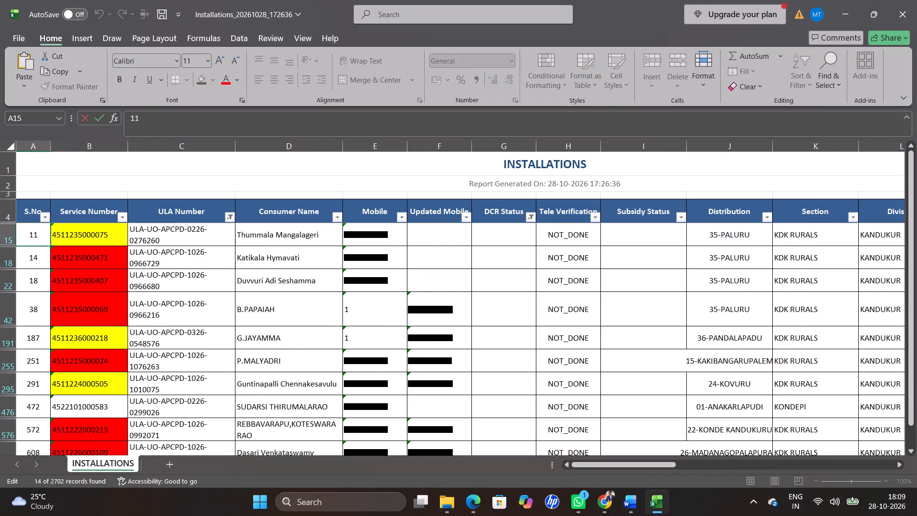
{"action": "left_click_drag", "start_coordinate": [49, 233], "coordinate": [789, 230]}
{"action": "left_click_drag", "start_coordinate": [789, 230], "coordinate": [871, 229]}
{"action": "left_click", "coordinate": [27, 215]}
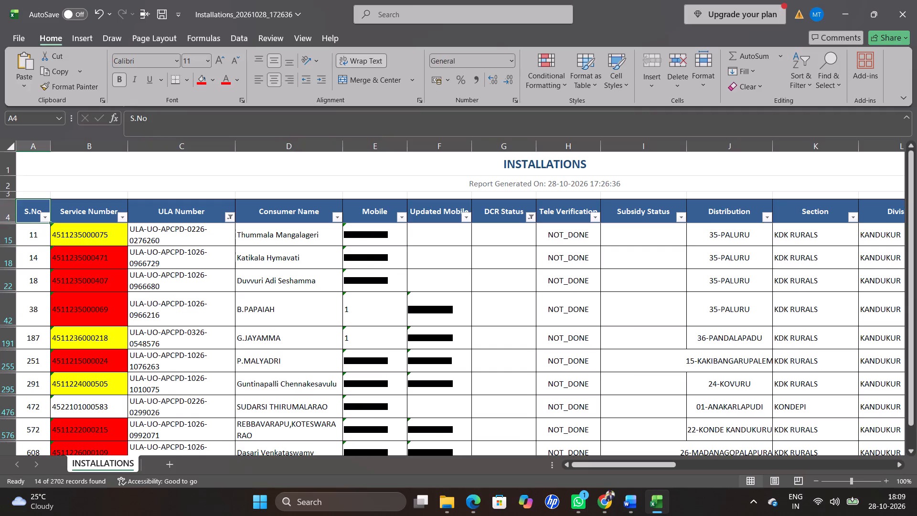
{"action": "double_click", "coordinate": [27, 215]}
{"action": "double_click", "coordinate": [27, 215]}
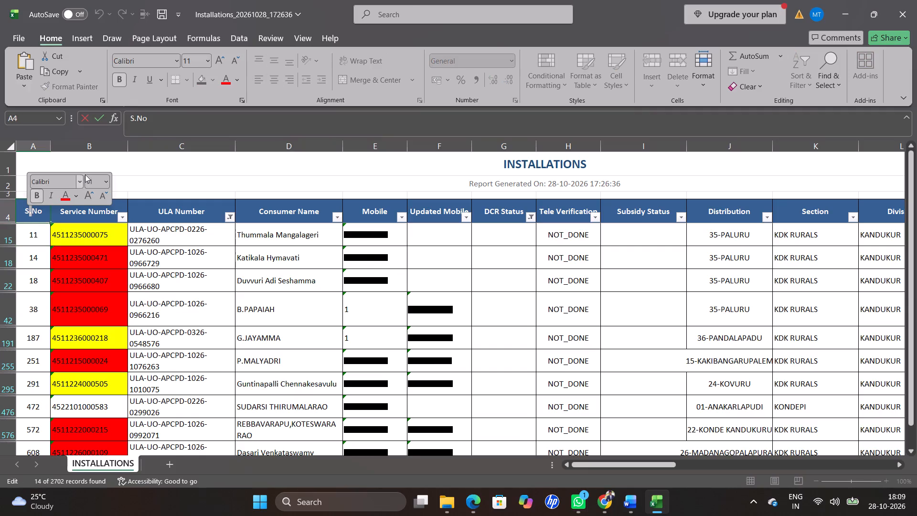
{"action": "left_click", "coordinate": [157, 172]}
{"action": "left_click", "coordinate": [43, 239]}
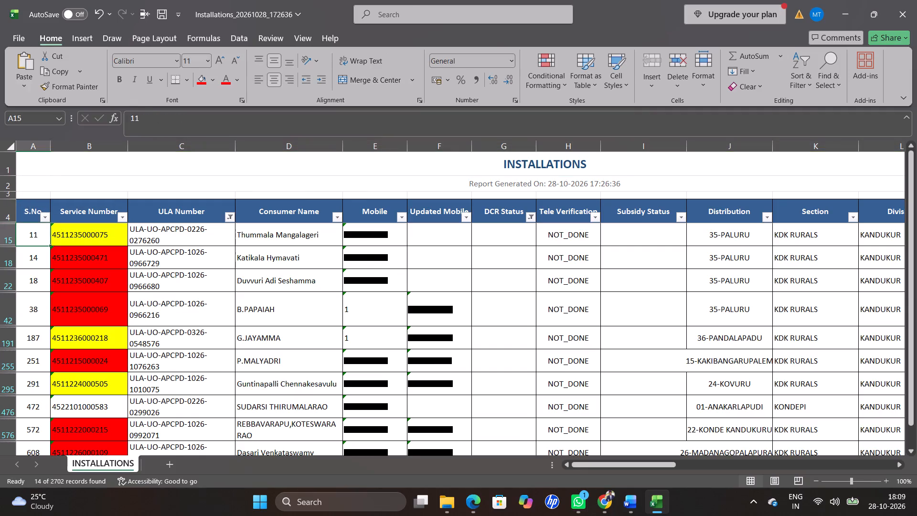
Copy the Service Number text of the red-marked installation with S.No 14 in the filtered INSTALLATIONS sheet.
{"action": "left_click", "coordinate": [110, 259]}
{"action": "double_click", "coordinate": [112, 257]}
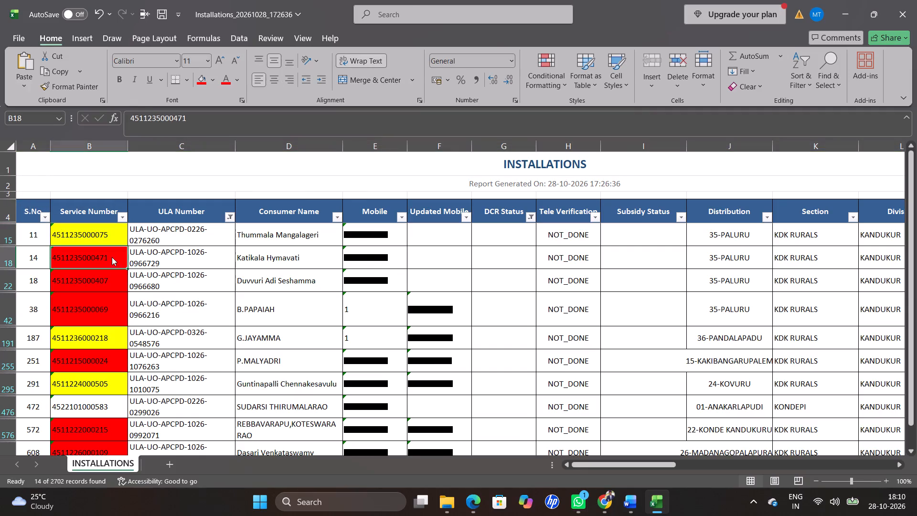
{"action": "left_click_drag", "start_coordinate": [112, 257], "coordinate": [43, 254]}
{"action": "key", "text": "ctrl+c"}
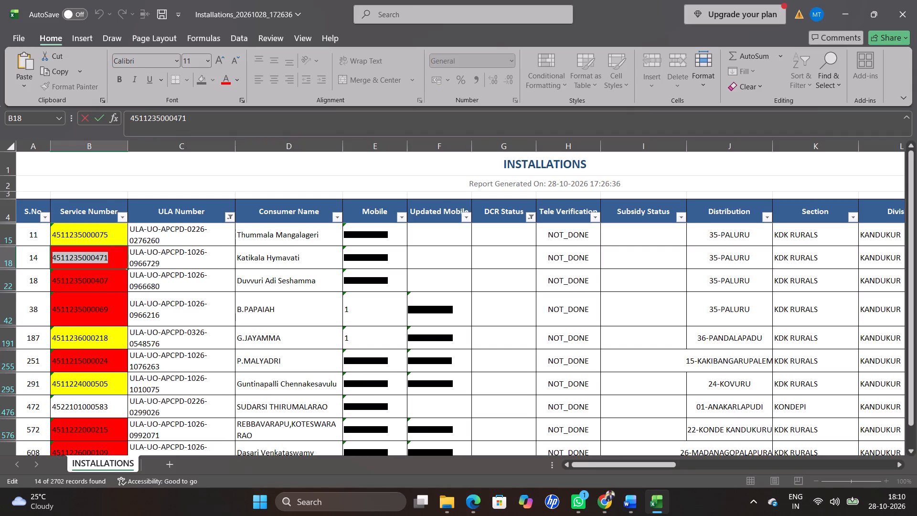
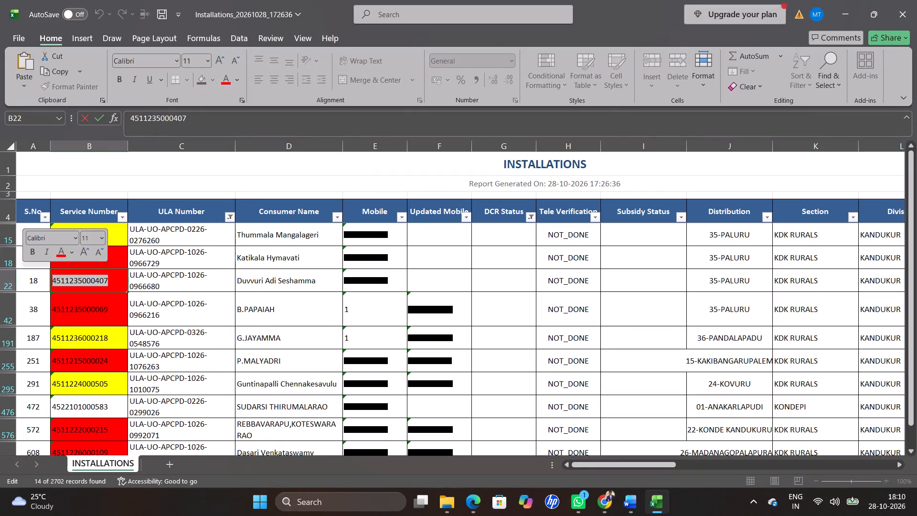
Copy the Service Number text of the red-marked installation with S.No 18 in the filtered INSTALLATIONS sheet.
{"action": "key", "text": "ctrl+c"}
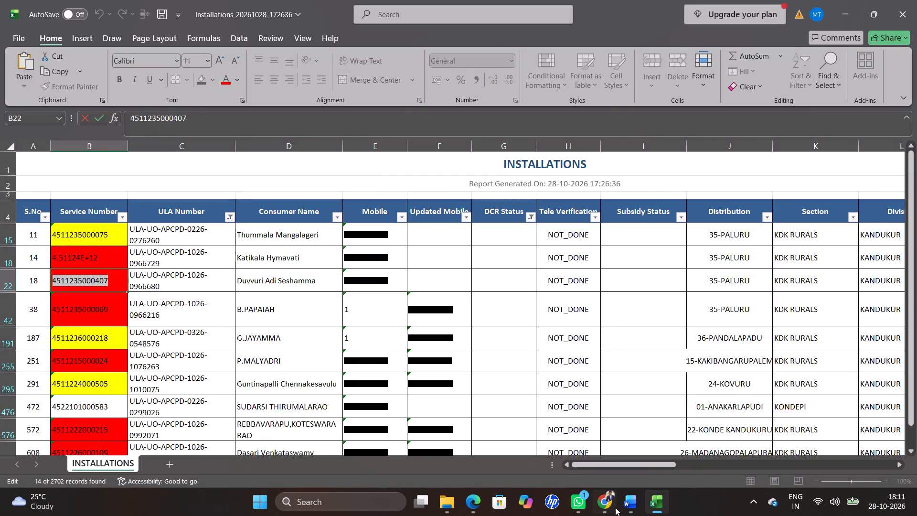
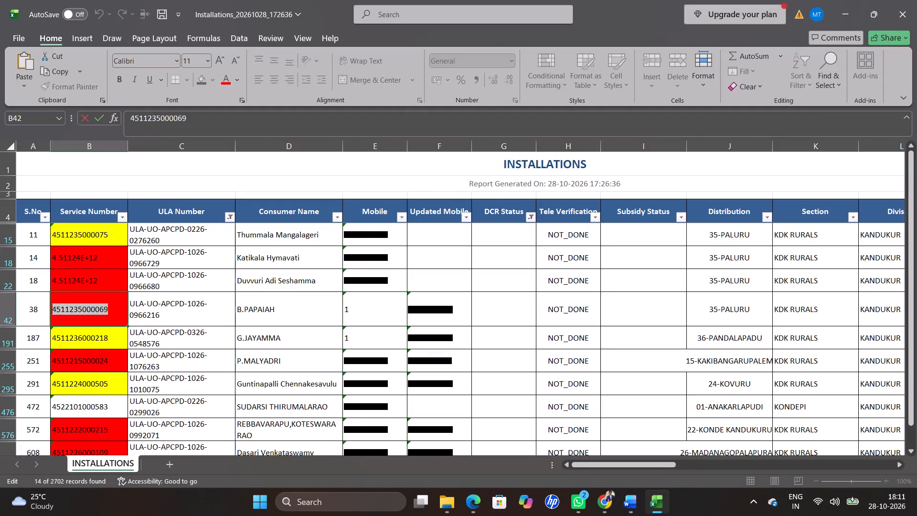
Copy the Service Number text of the red-marked installation with S.No 38 and switch to the DCR Verification Portal in Chrome.
{"action": "key", "text": "ctrl+c"}
{"action": "left_click", "coordinate": [608, 471]}
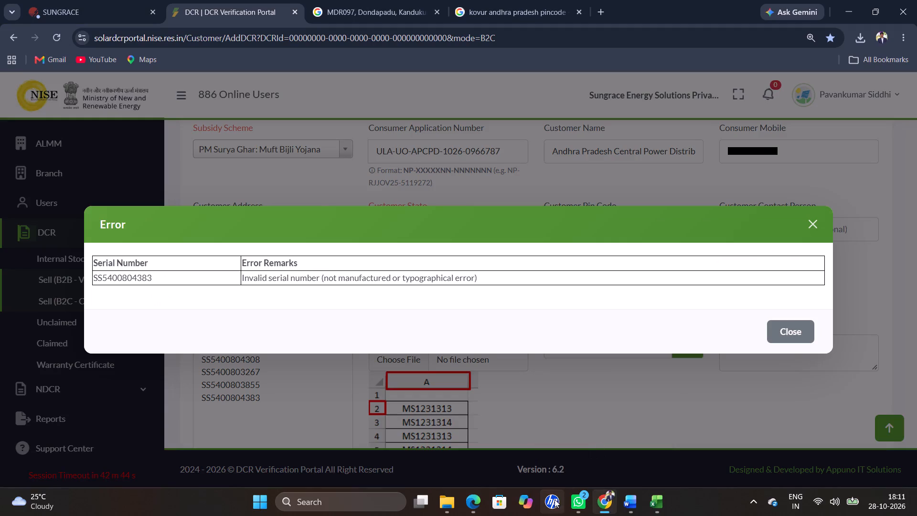
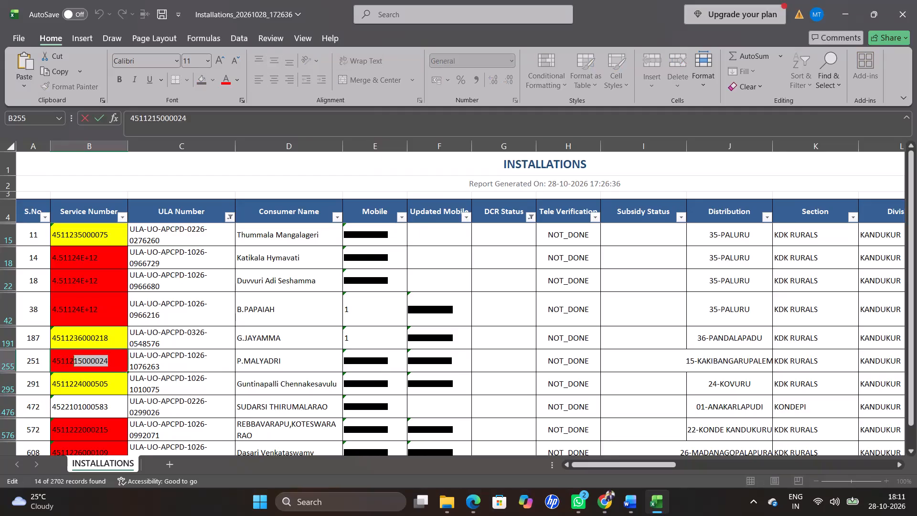
Copy the full Service Number of the red-marked installation with S.No 251 and switch to the DCR Verification Portal in Chrome.
{"action": "key", "text": "ctrl+c"}
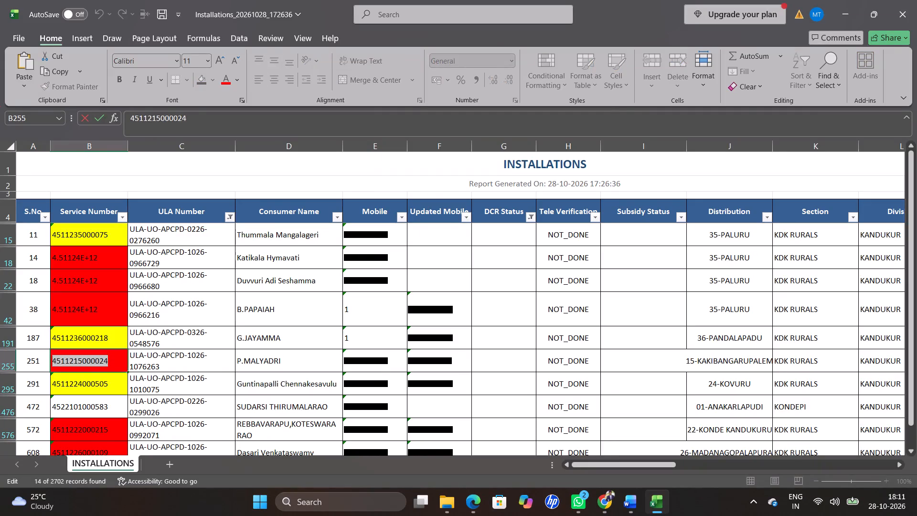
{"action": "left_click", "coordinate": [603, 449]}
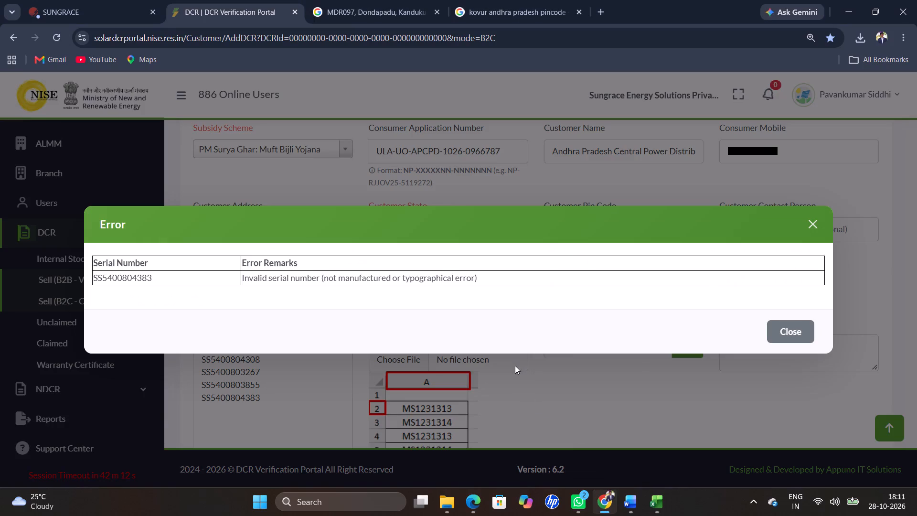
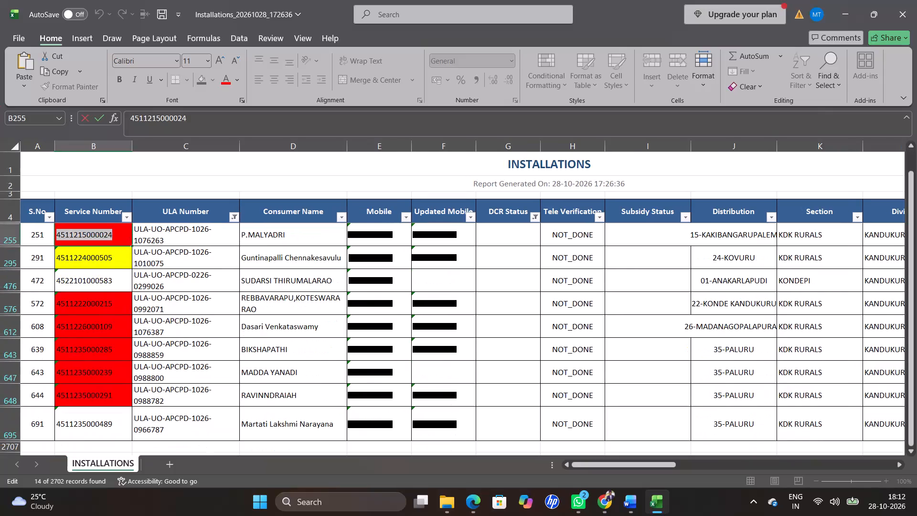
Copy the full Service Number of the red-marked installation with S.No 572.
{"action": "left_click", "coordinate": [113, 304]}
{"action": "double_click", "coordinate": [114, 306]}
{"action": "left_click_drag", "start_coordinate": [115, 306], "coordinate": [36, 306]}
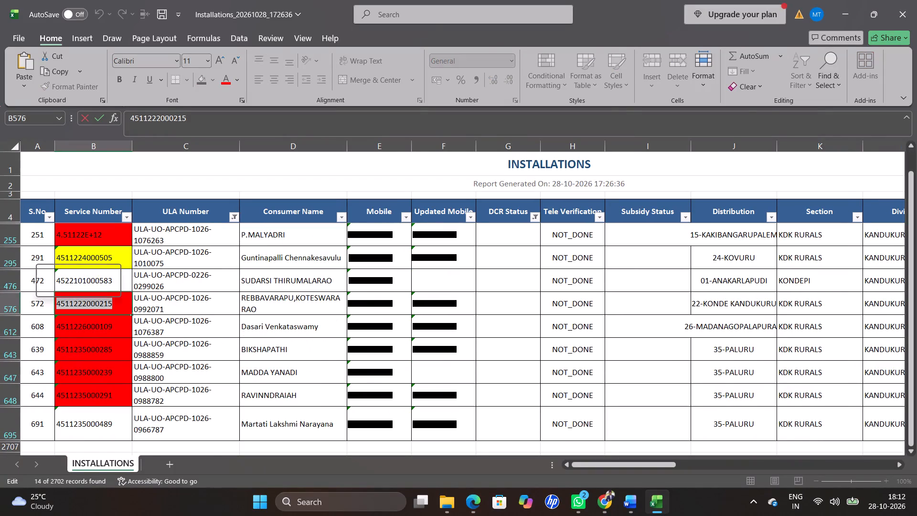
{"action": "key", "text": "ctrl+c"}
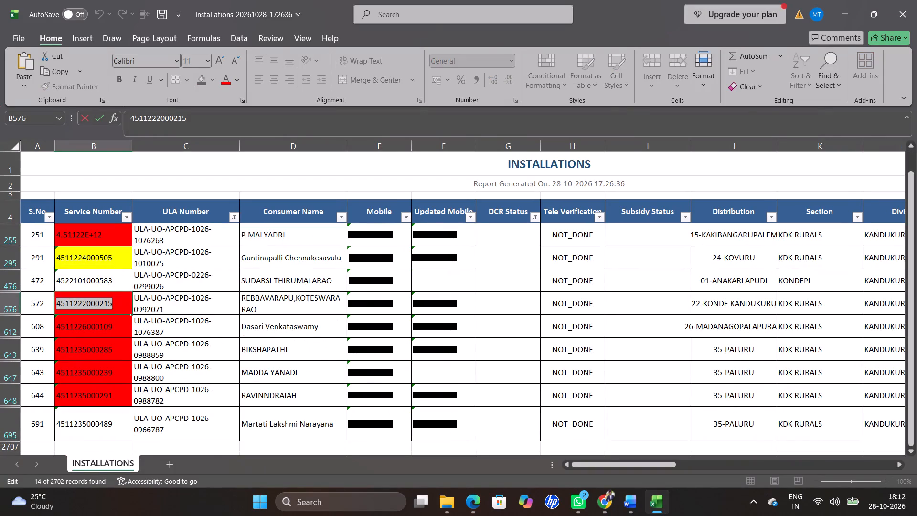
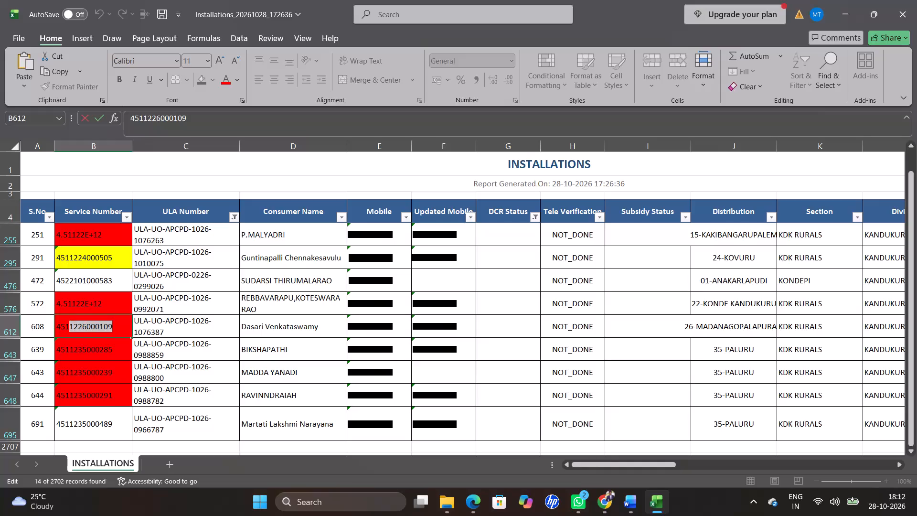
Copy the full Service Number of the red-marked installation with S.No 608 and switch to the DCR Verification Portal in Chrome.
{"action": "key", "text": "ctrl+c"}
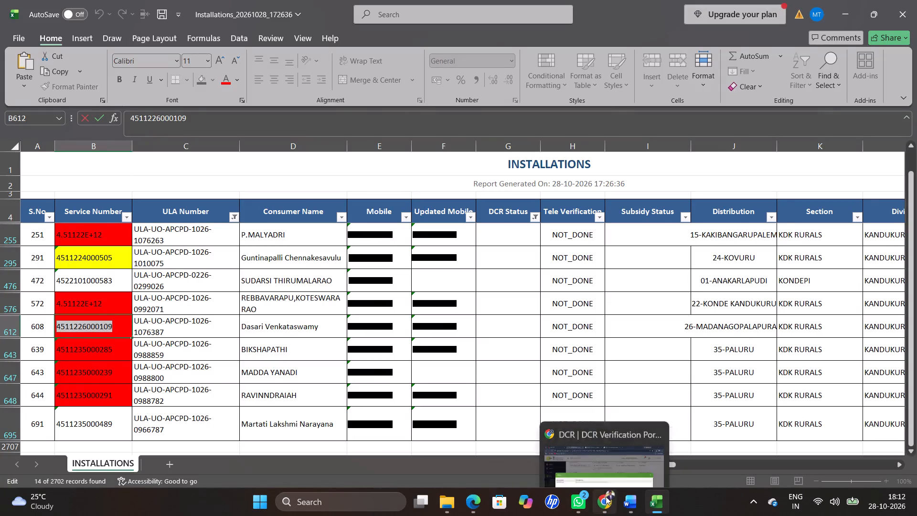
{"action": "left_click", "coordinate": [596, 441]}
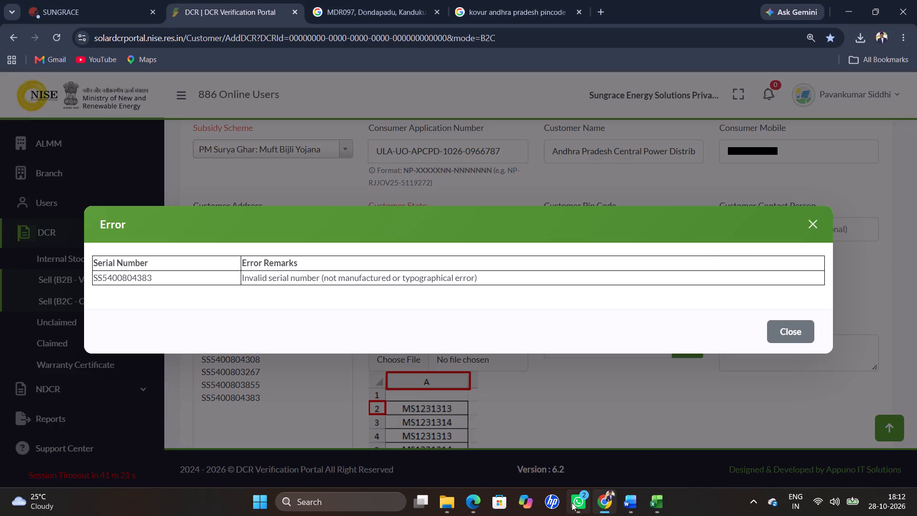
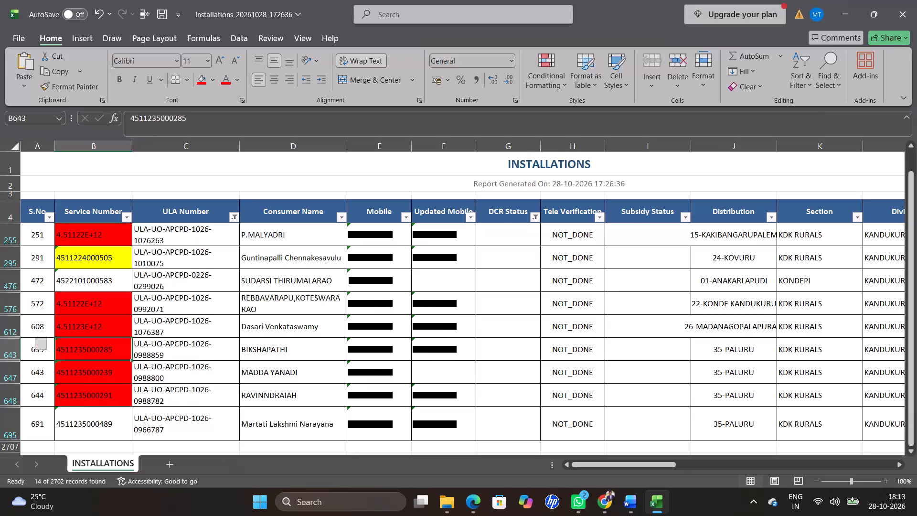
Copy the full Service Number of the red-marked installation with S.No 639.
{"action": "double_click", "coordinate": [117, 350]}
{"action": "left_click_drag", "start_coordinate": [117, 350], "coordinate": [70, 353]}
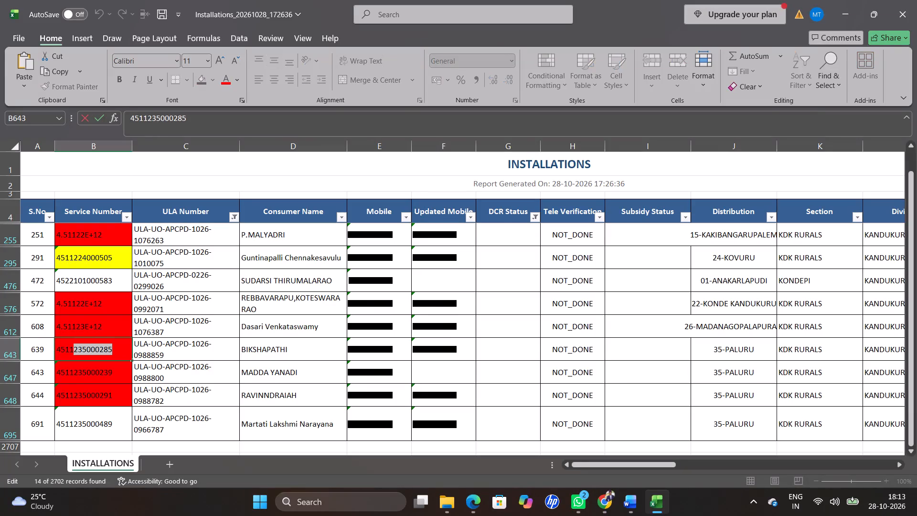
{"action": "left_click_drag", "start_coordinate": [70, 353], "coordinate": [57, 352]}
{"action": "key", "text": "ctrl+c"}
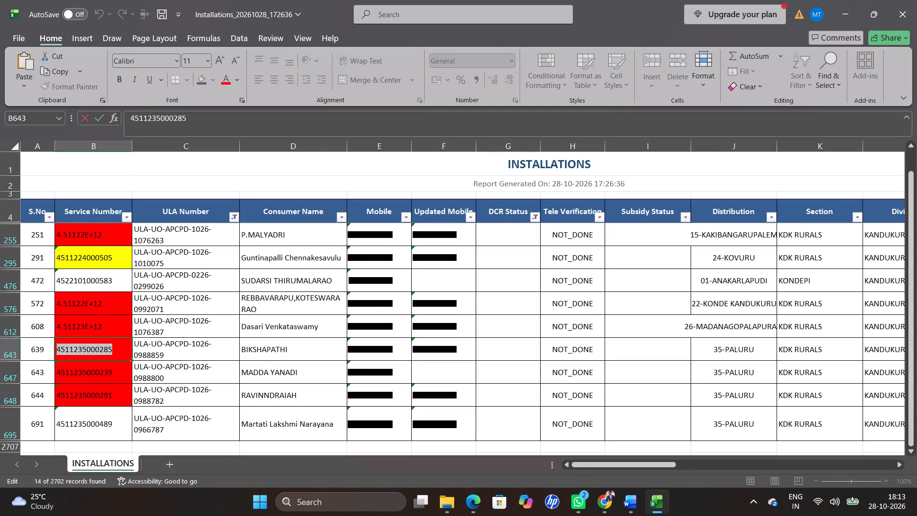
{"action": "right_click", "coordinate": [57, 352]}
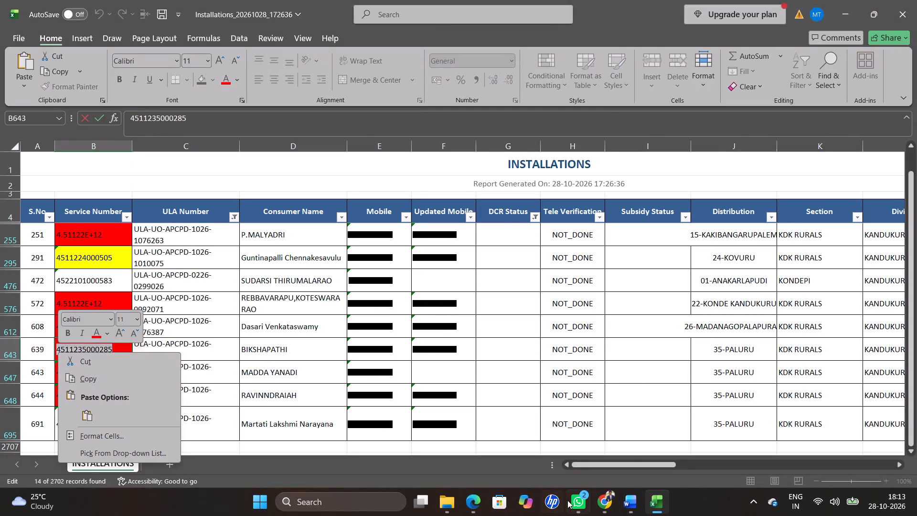
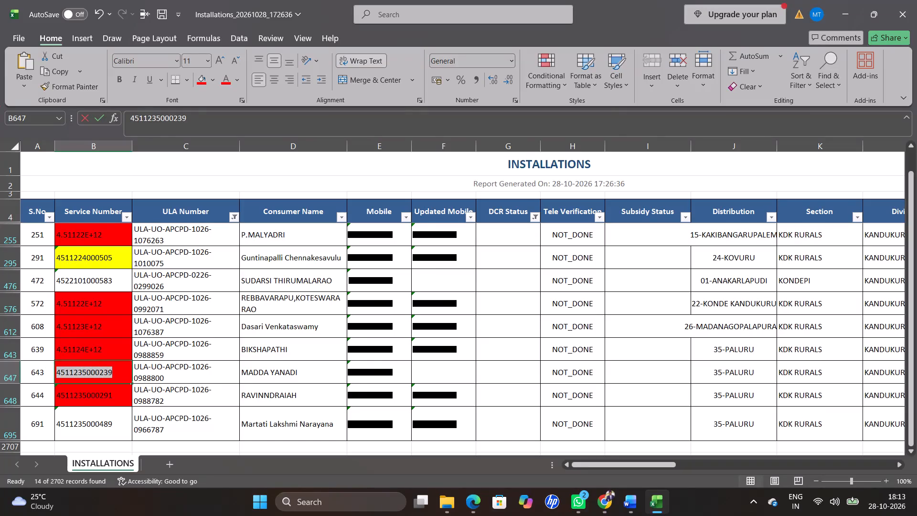
Copy the full Service Number of the red-marked installation with S.No 643 and switch to WhatsApp.
{"action": "key", "text": "ctrl+c"}
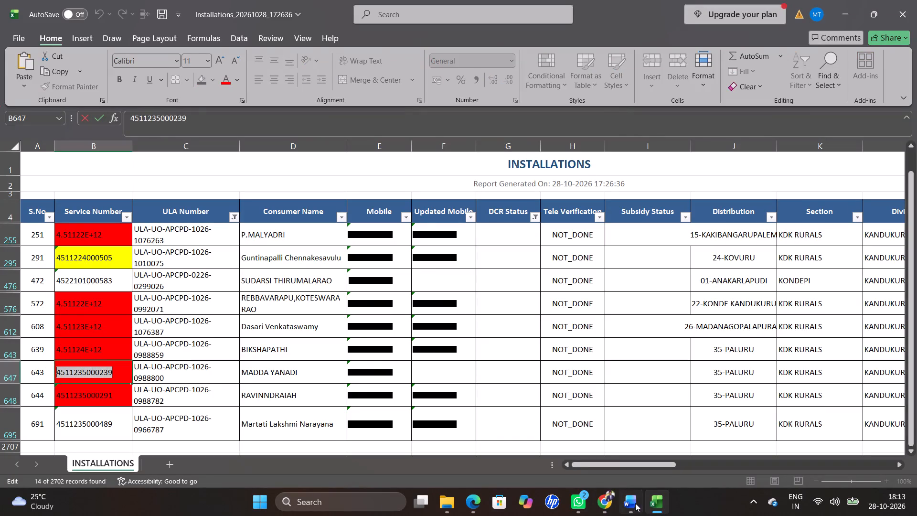
{"action": "left_click", "coordinate": [602, 437]}
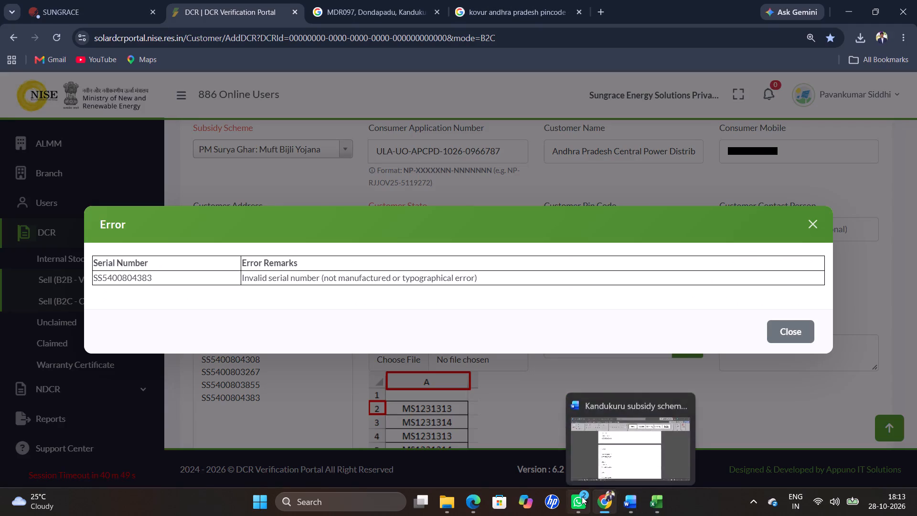
{"action": "double_click", "coordinate": [577, 500]}
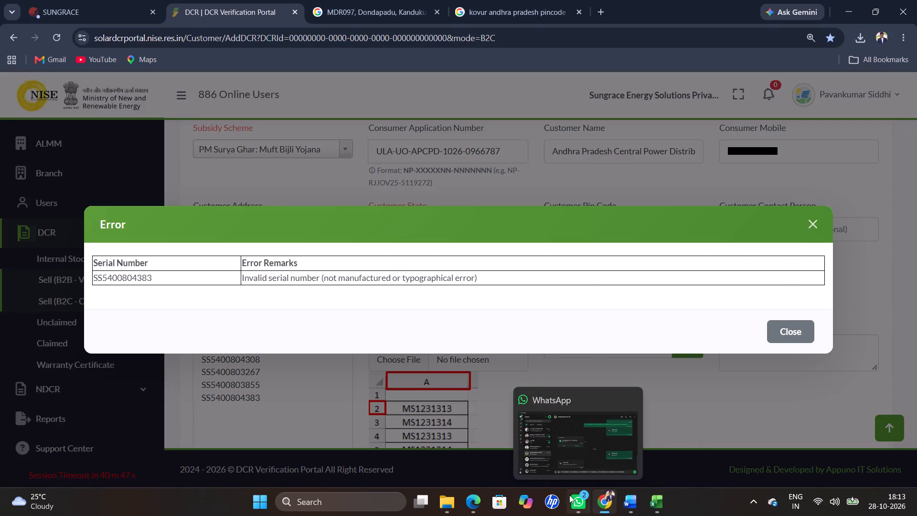
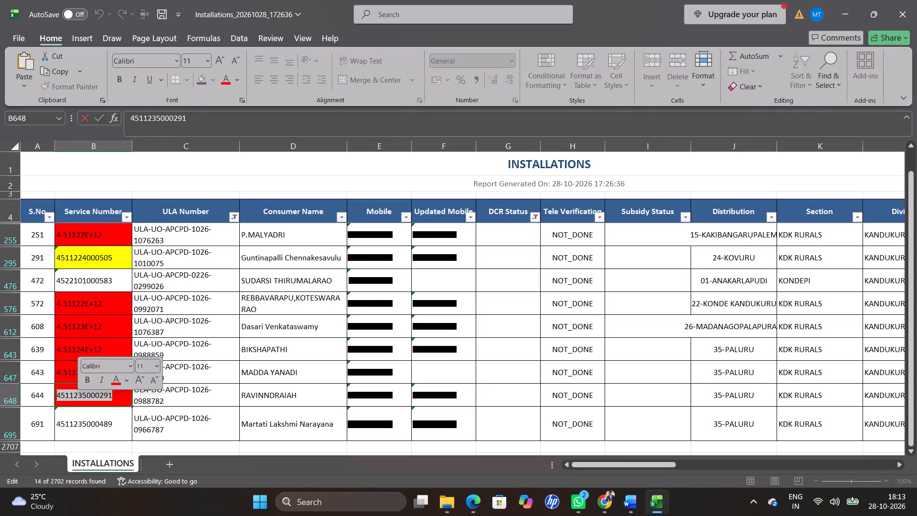
Undo the accidental paste over the Service Number of the red-marked installation with S.No 644 and copy its original full number.
{"action": "key", "text": "ctrl+v"}
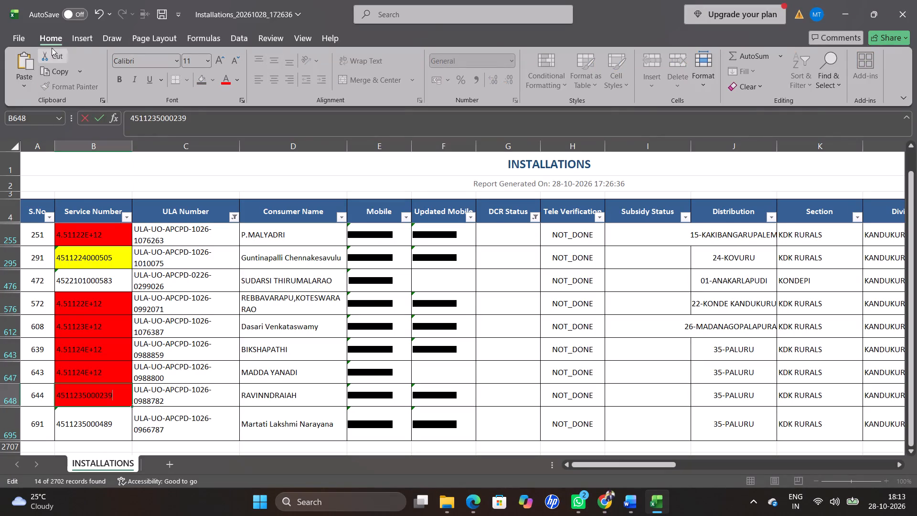
{"action": "left_click", "coordinate": [101, 9]}
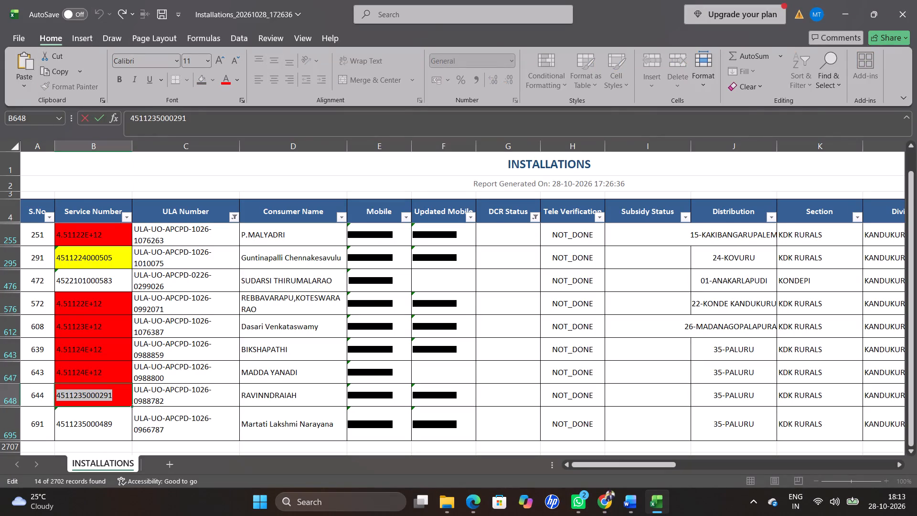
{"action": "key", "text": "ctrl+c"}
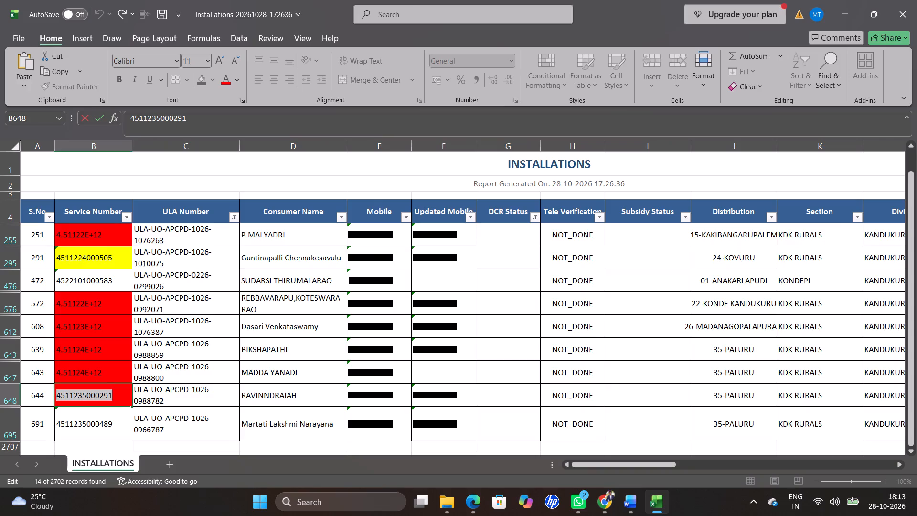
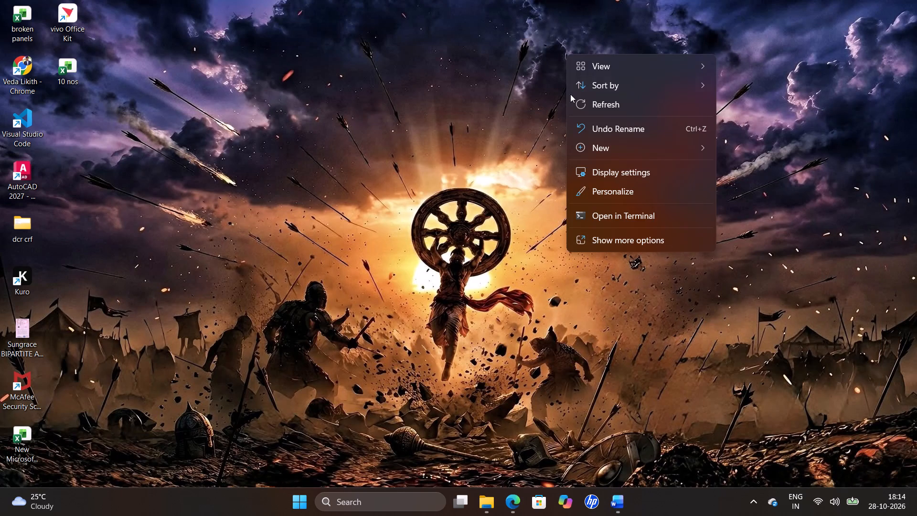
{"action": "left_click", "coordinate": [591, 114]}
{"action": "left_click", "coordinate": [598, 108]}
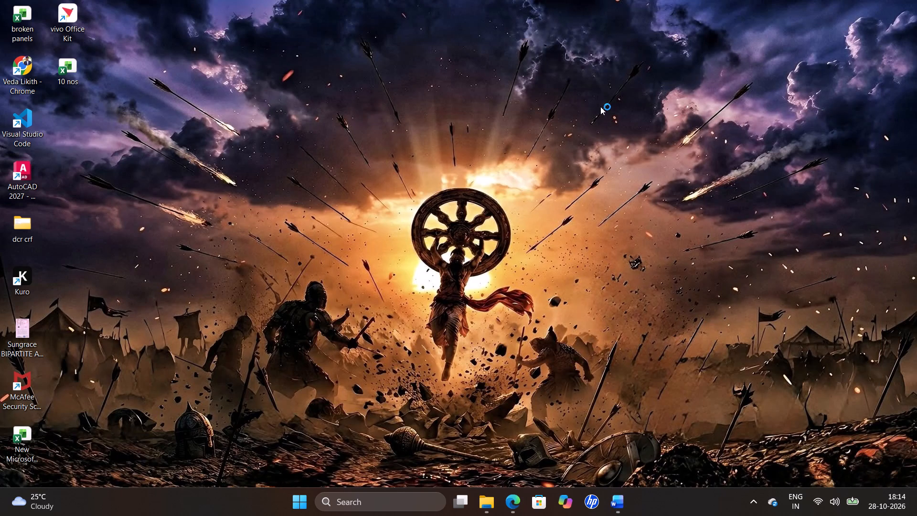